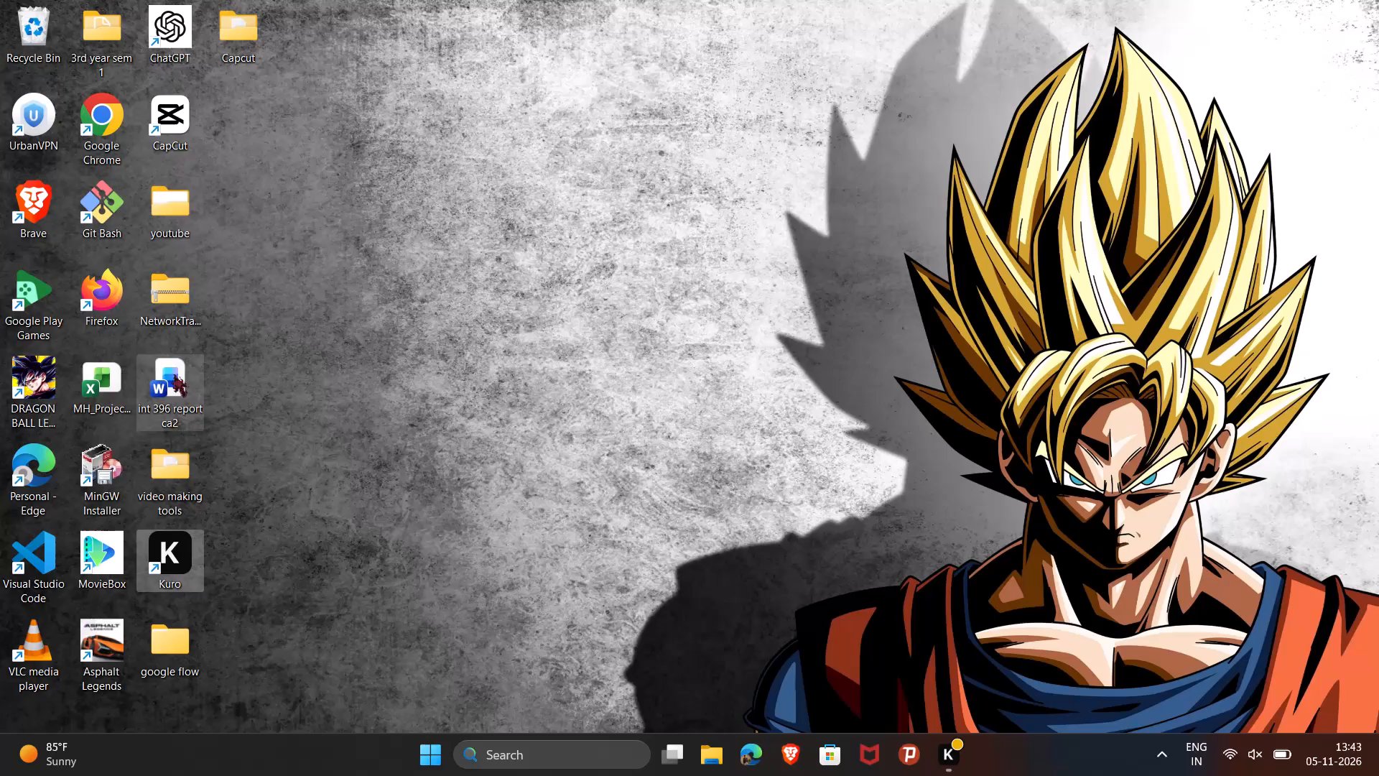
Find the cv Word document in the Documents folder and open it in a maximized Word window.
{"action": "left_click", "coordinate": [704, 762]}
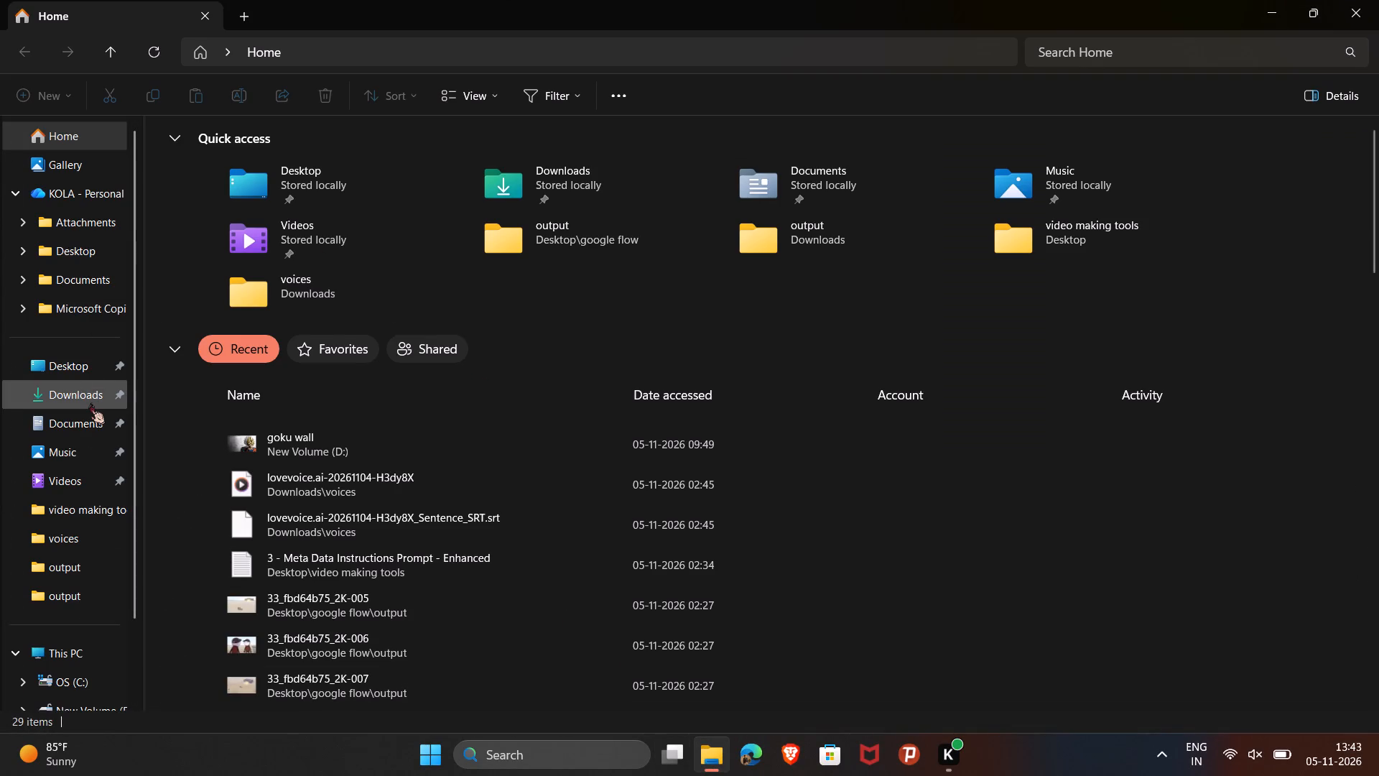
{"action": "left_click", "coordinate": [90, 403]}
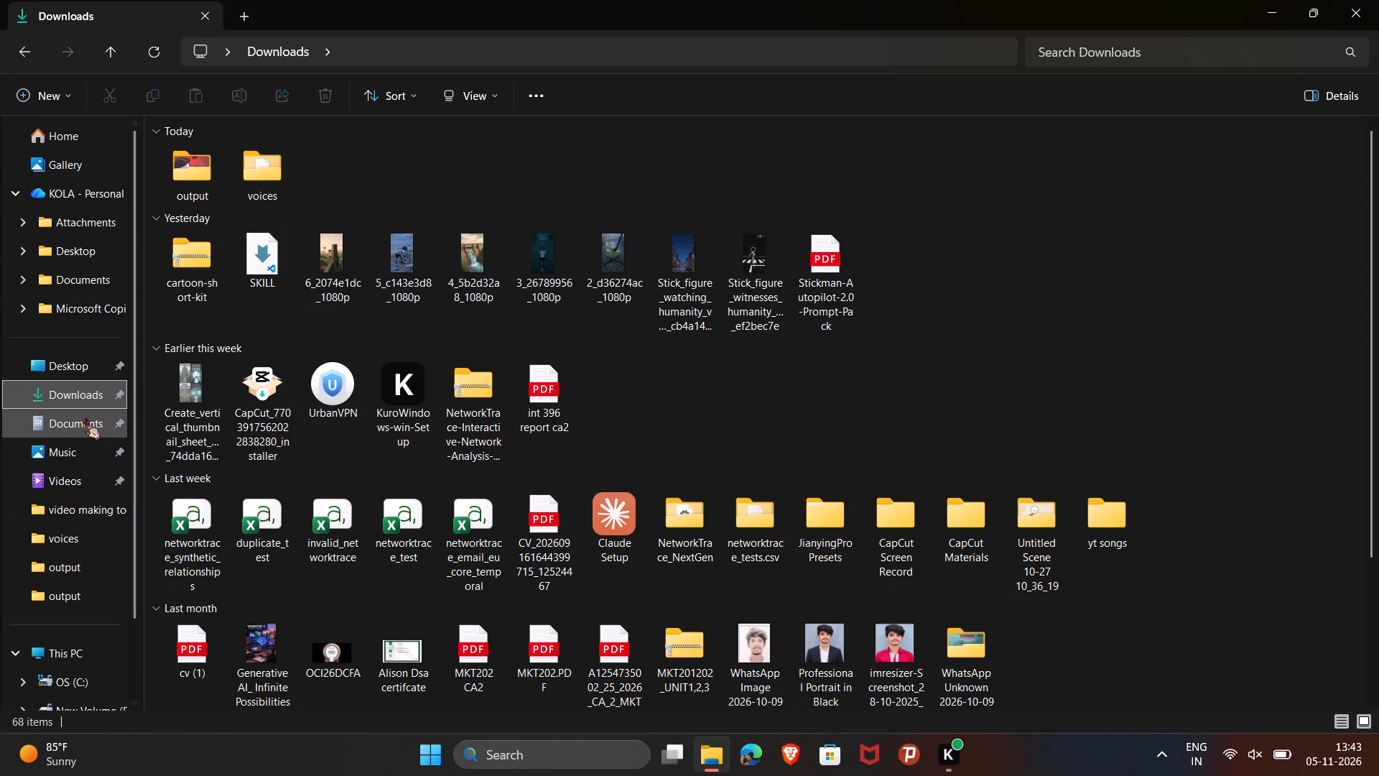
{"action": "left_click", "coordinate": [85, 418]}
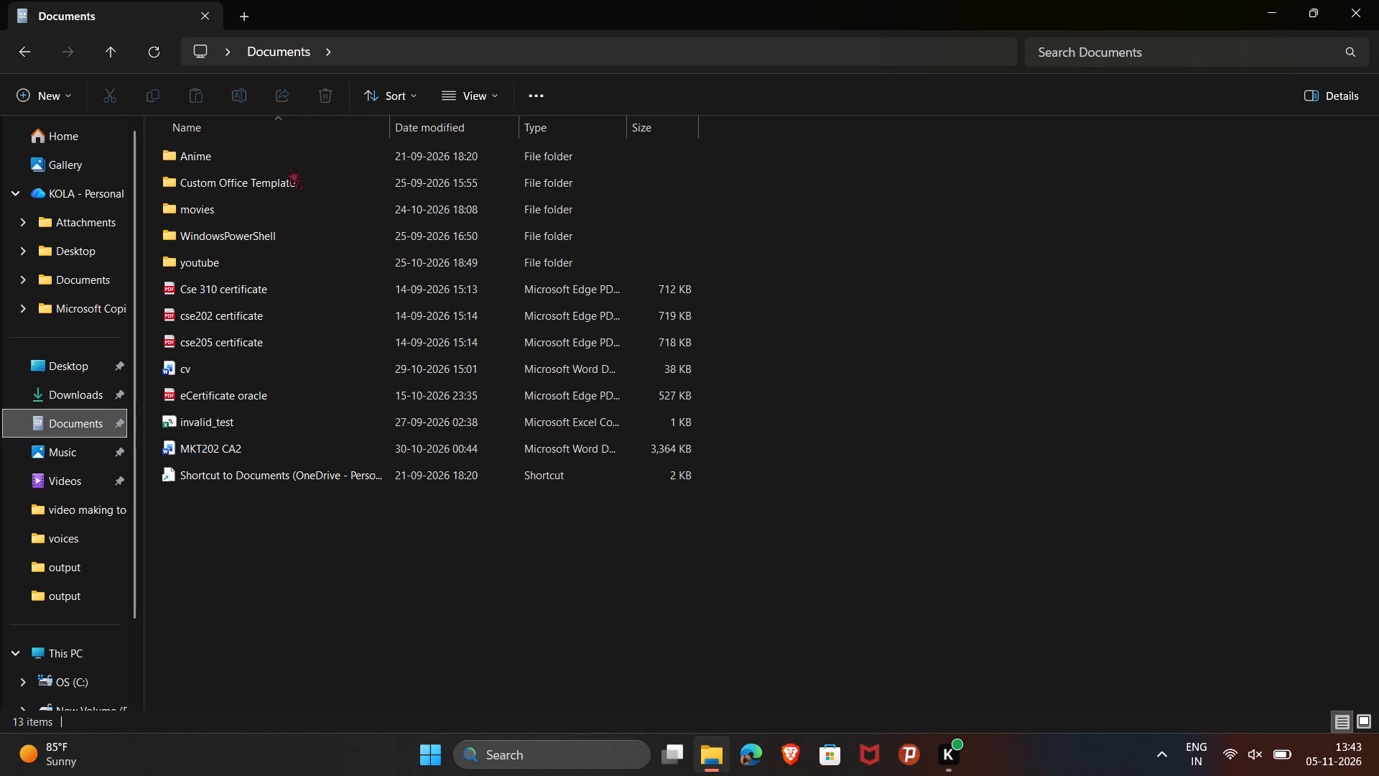
{"action": "left_click", "coordinate": [100, 361]}
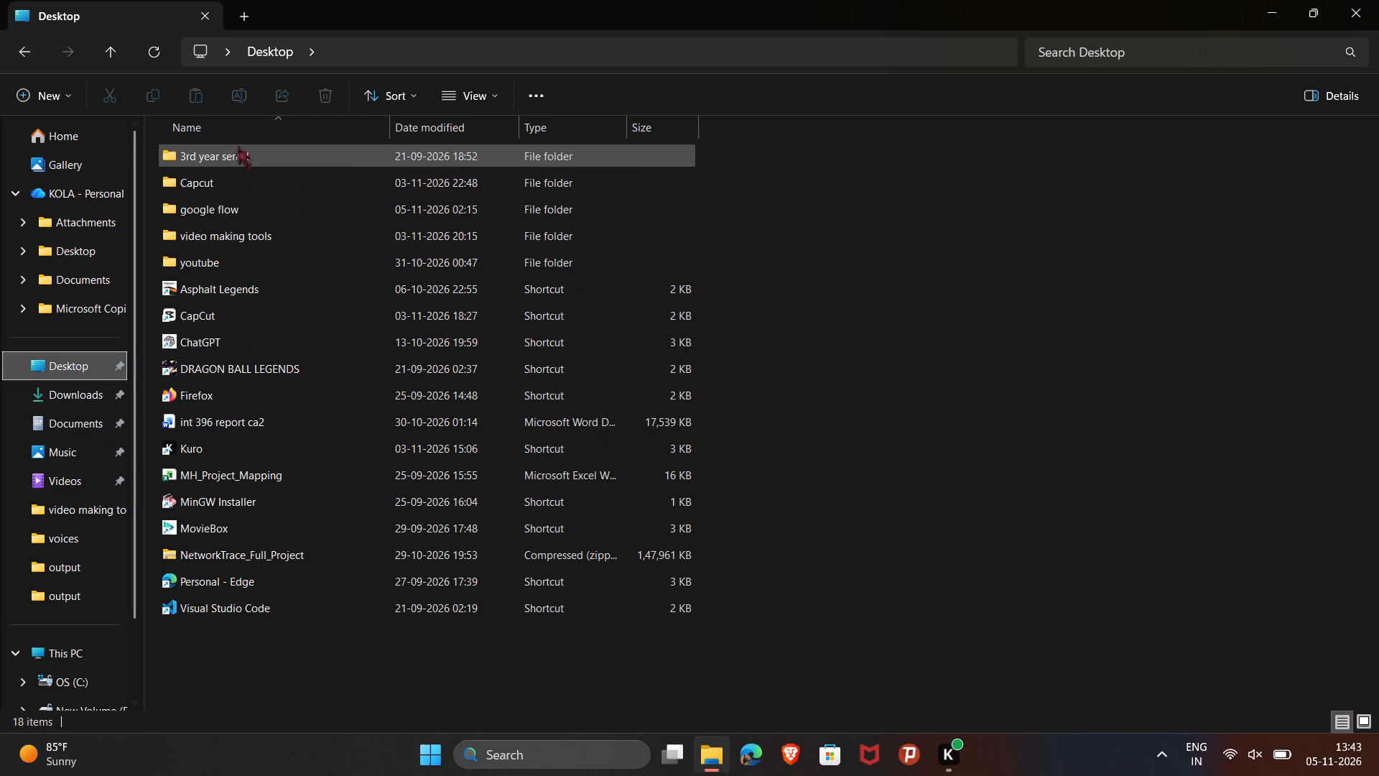
{"action": "double_click", "coordinate": [237, 146]}
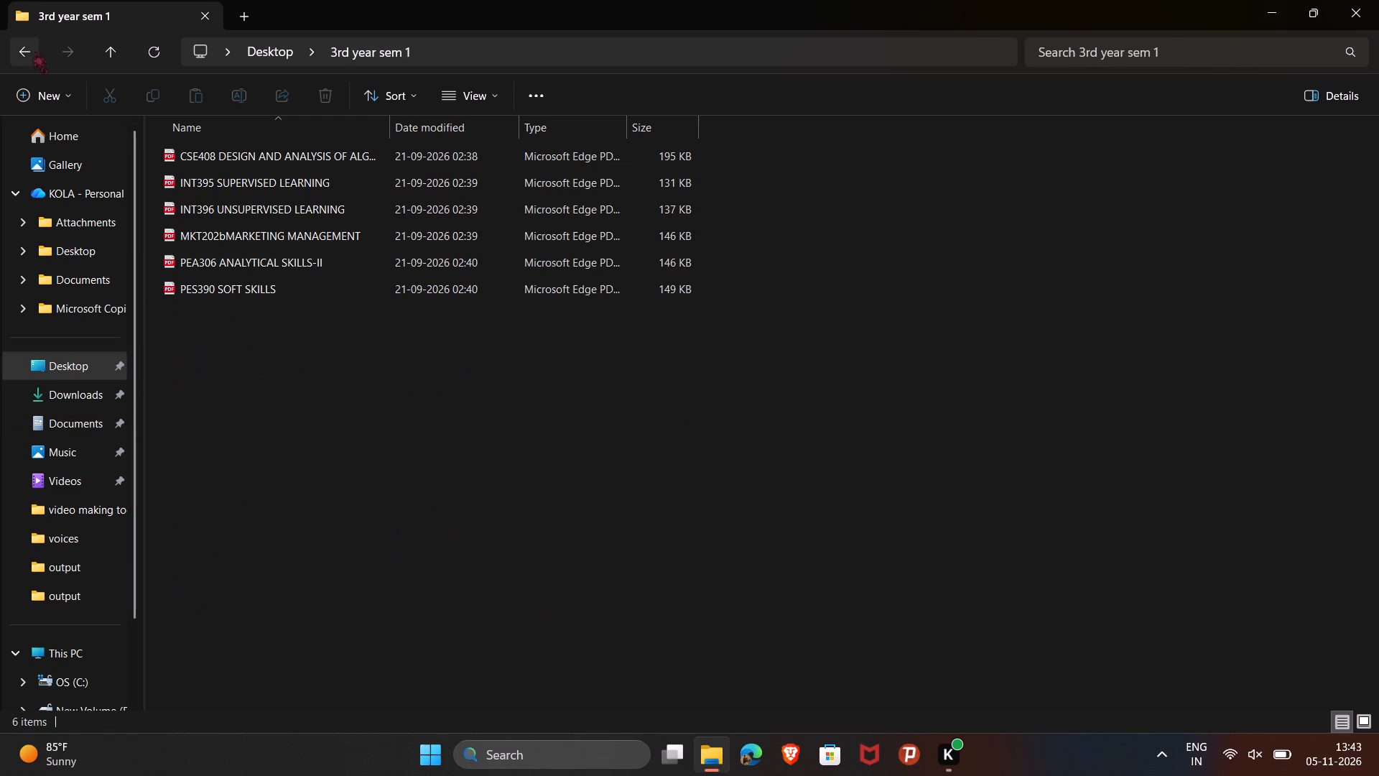
{"action": "left_click", "coordinate": [34, 52]}
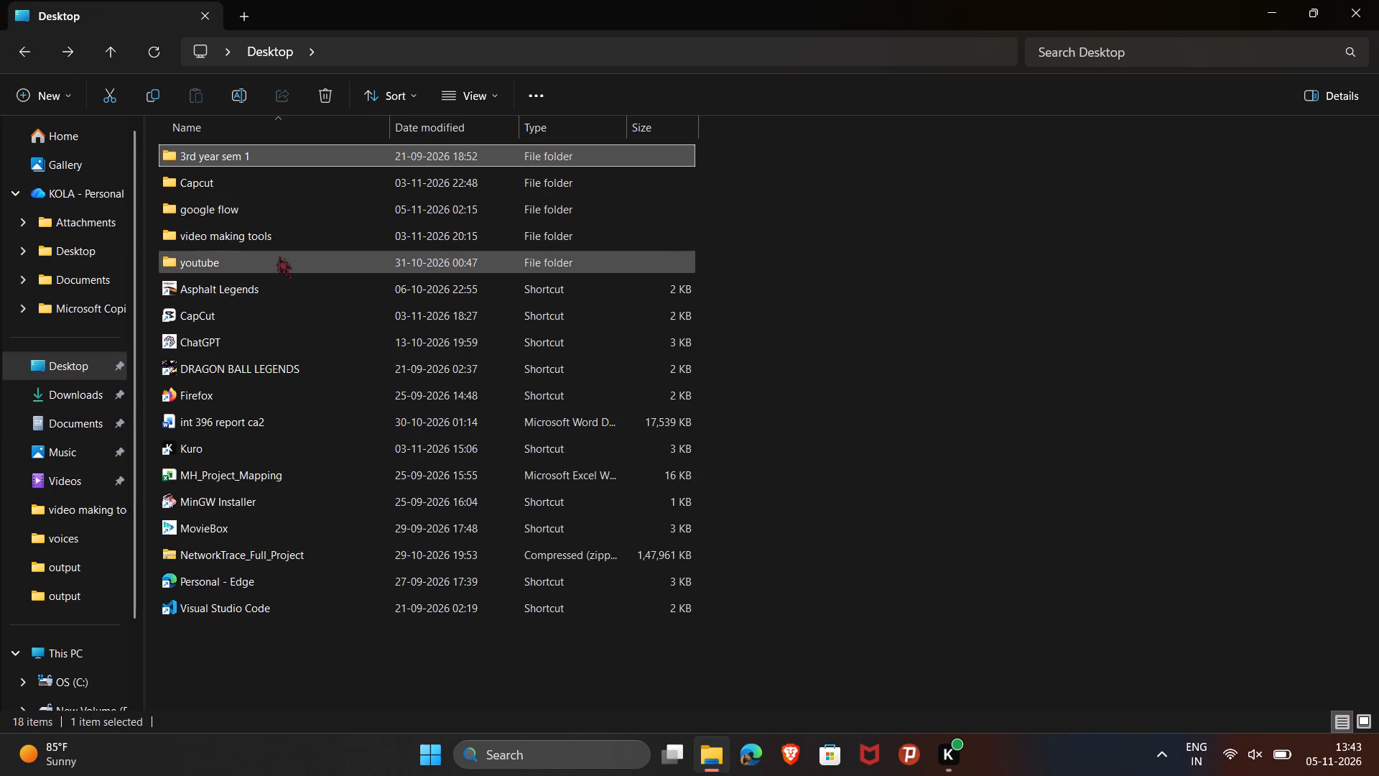
{"action": "scroll", "coordinate": [257, 574], "scroll_direction": "down", "scroll_amount": 2}
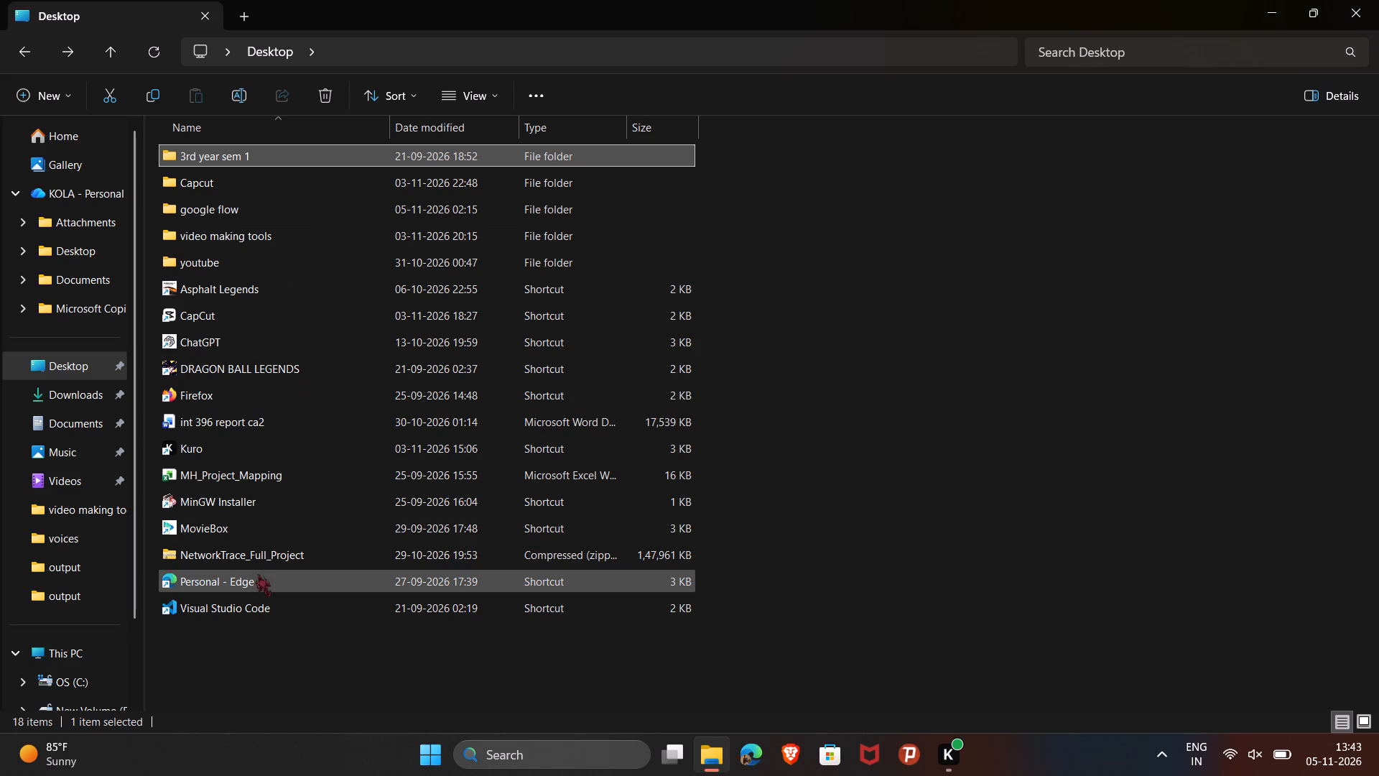
{"action": "scroll", "coordinate": [257, 574], "scroll_direction": "down", "scroll_amount": 1}
{"action": "left_click", "coordinate": [111, 389]}
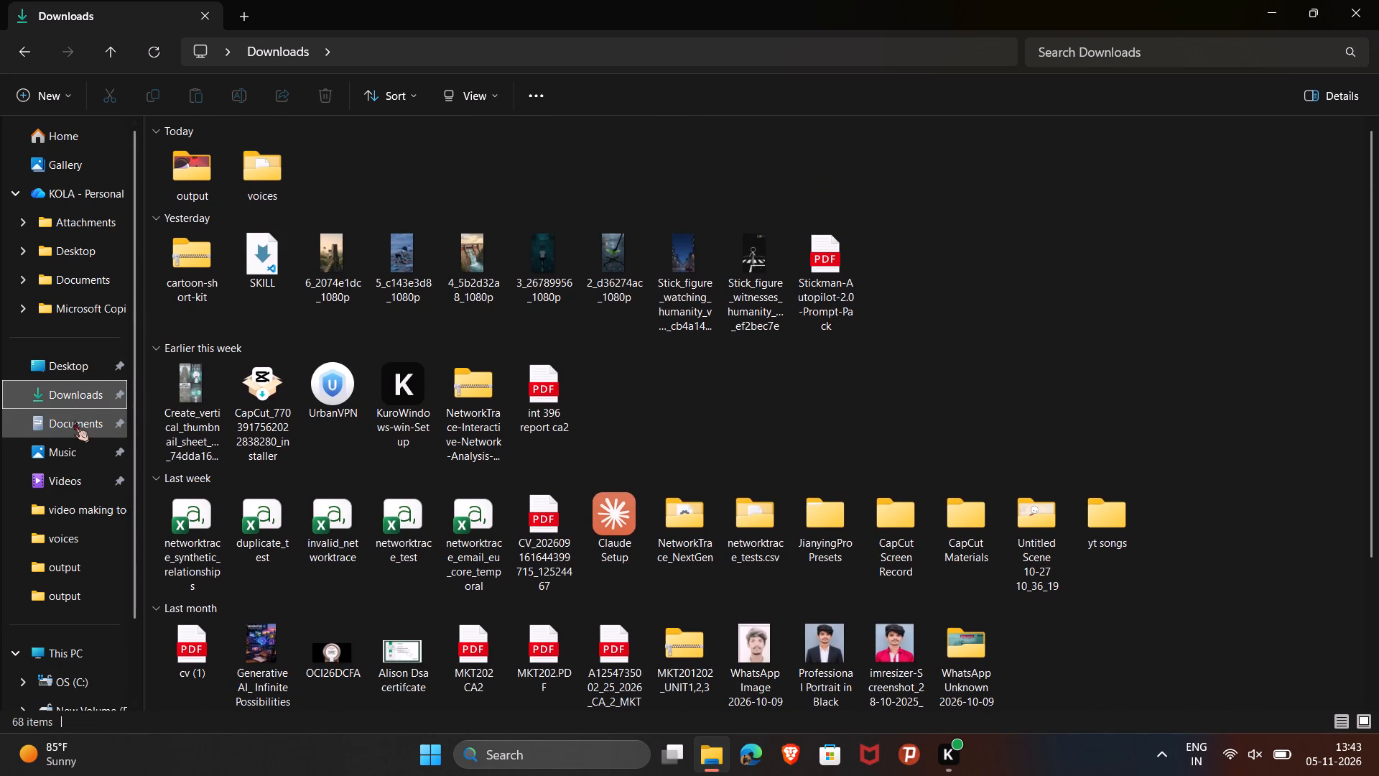
{"action": "left_click", "coordinate": [74, 421]}
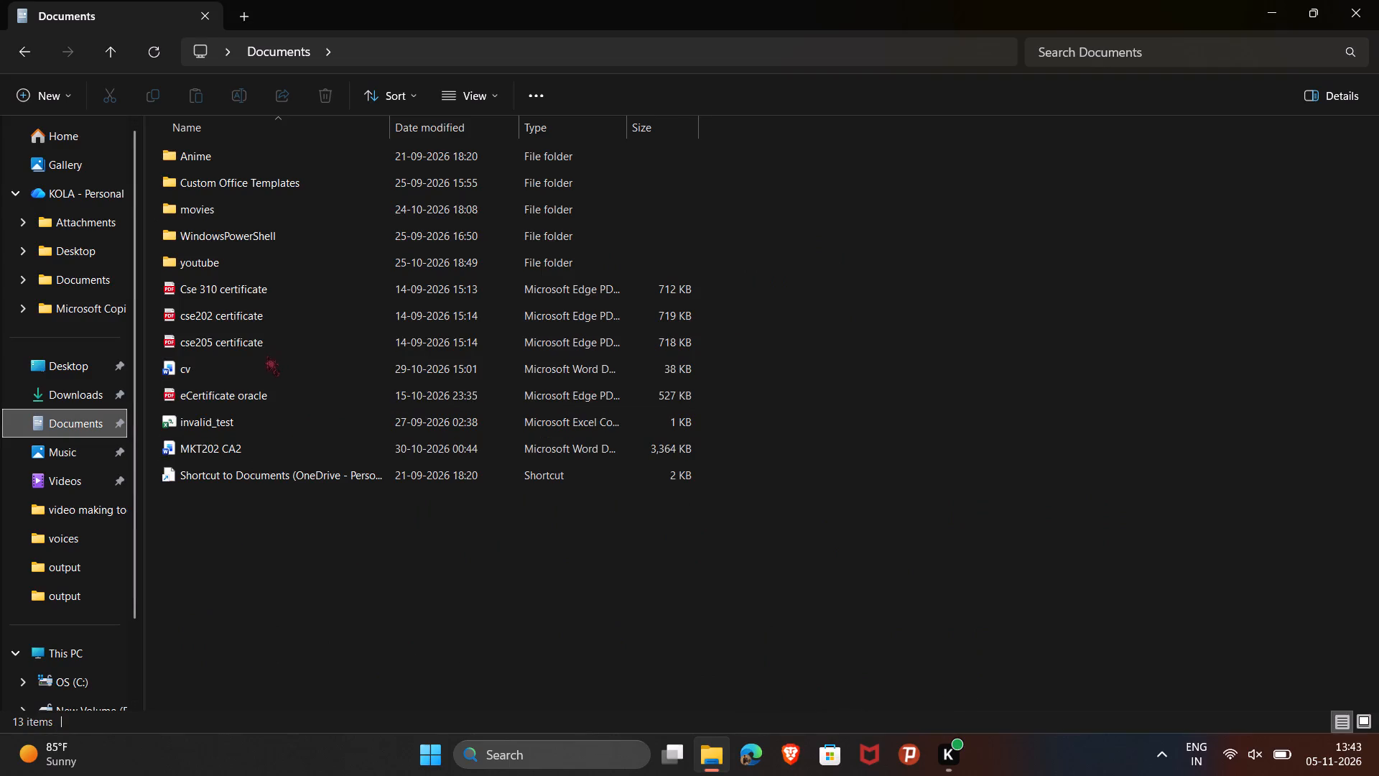
{"action": "double_click", "coordinate": [262, 361]}
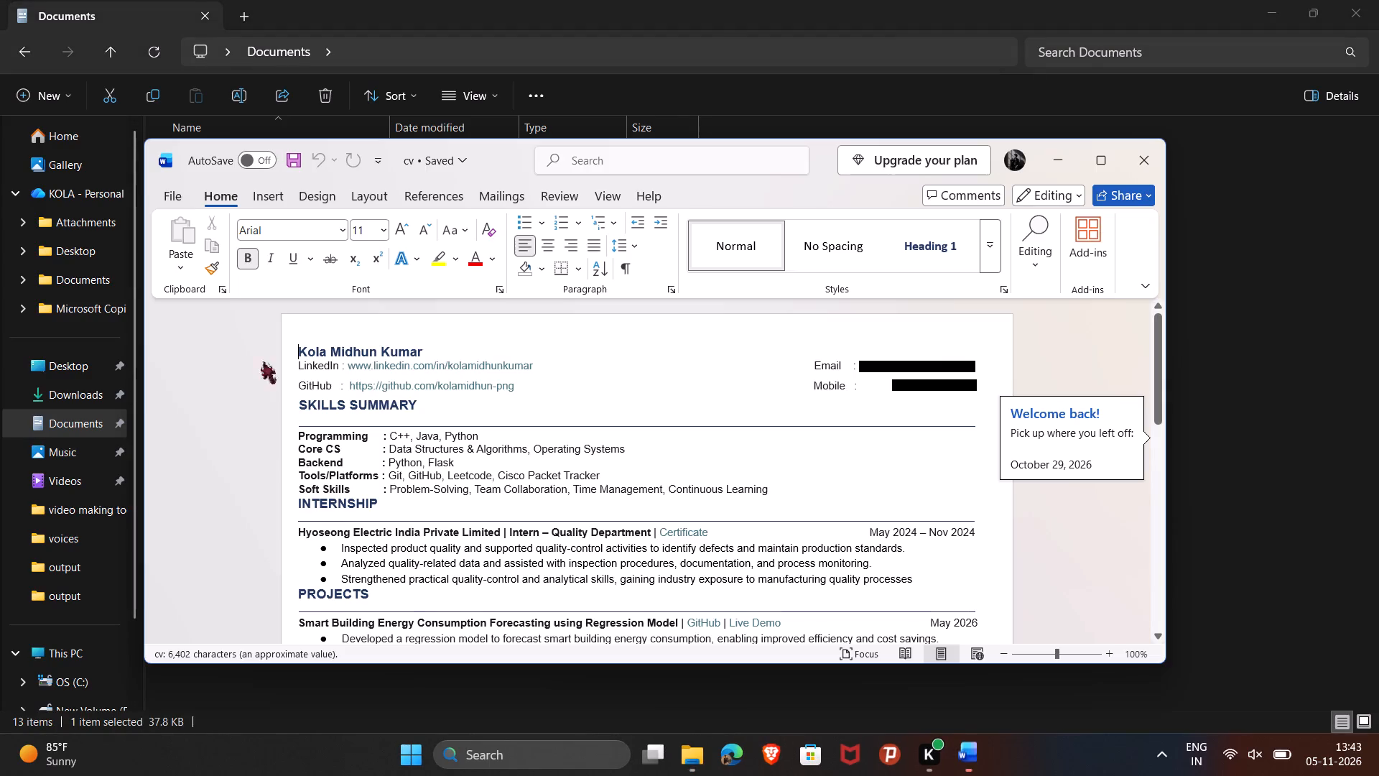
{"action": "left_click", "coordinate": [1094, 174]}
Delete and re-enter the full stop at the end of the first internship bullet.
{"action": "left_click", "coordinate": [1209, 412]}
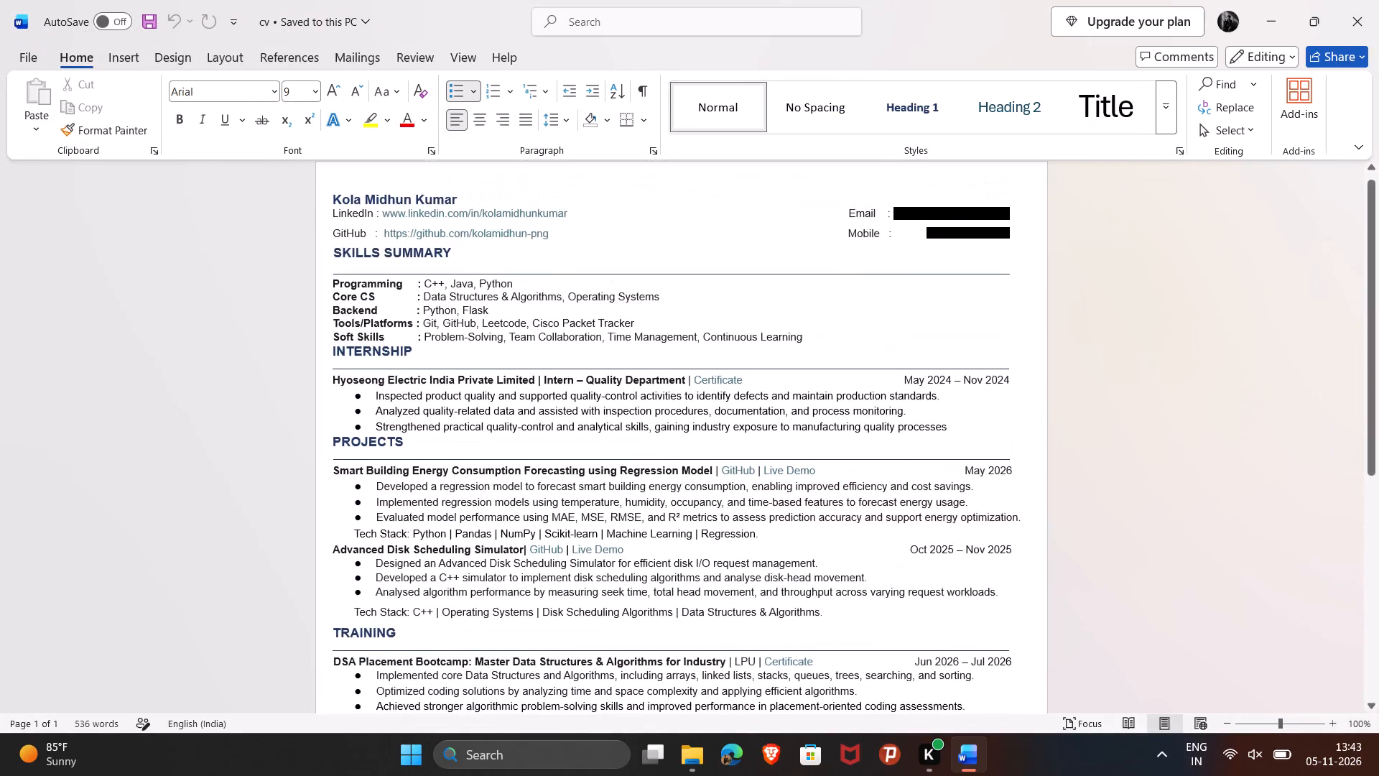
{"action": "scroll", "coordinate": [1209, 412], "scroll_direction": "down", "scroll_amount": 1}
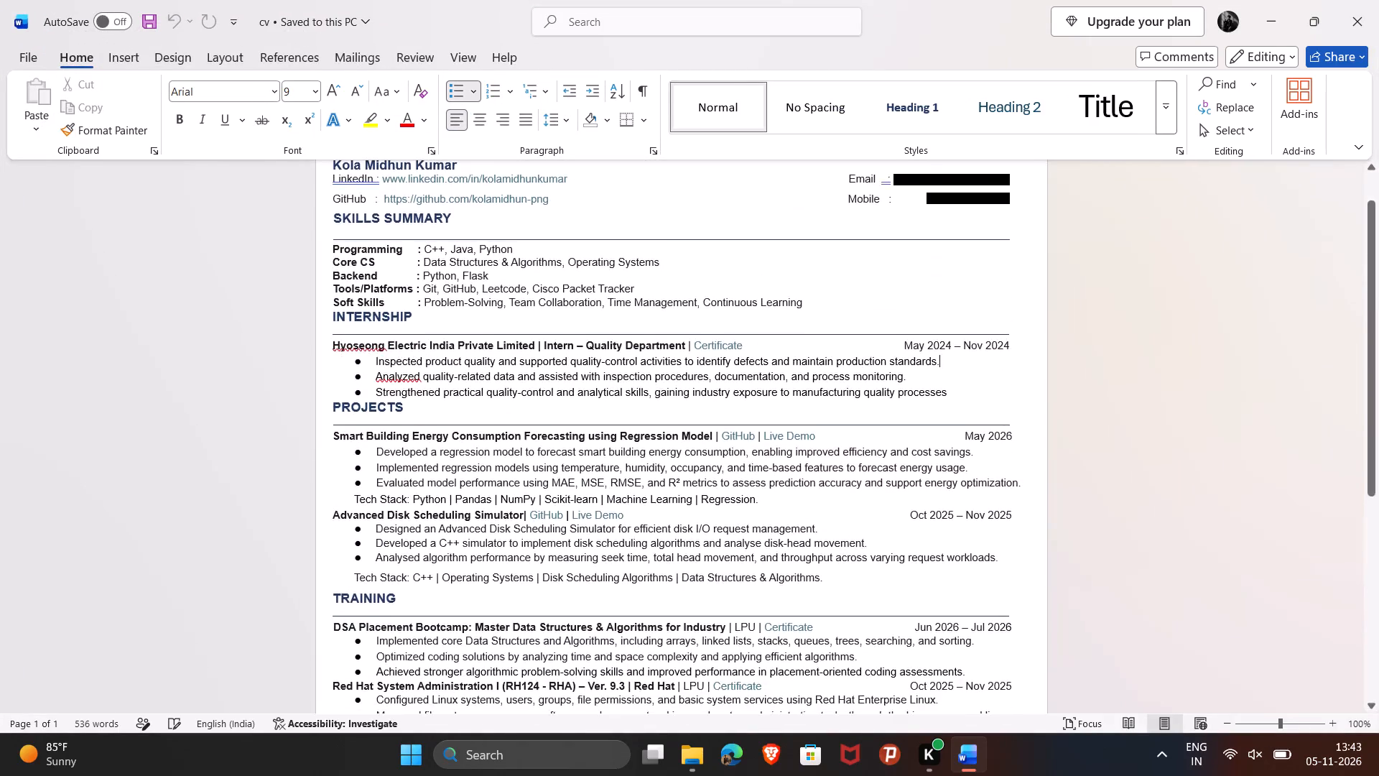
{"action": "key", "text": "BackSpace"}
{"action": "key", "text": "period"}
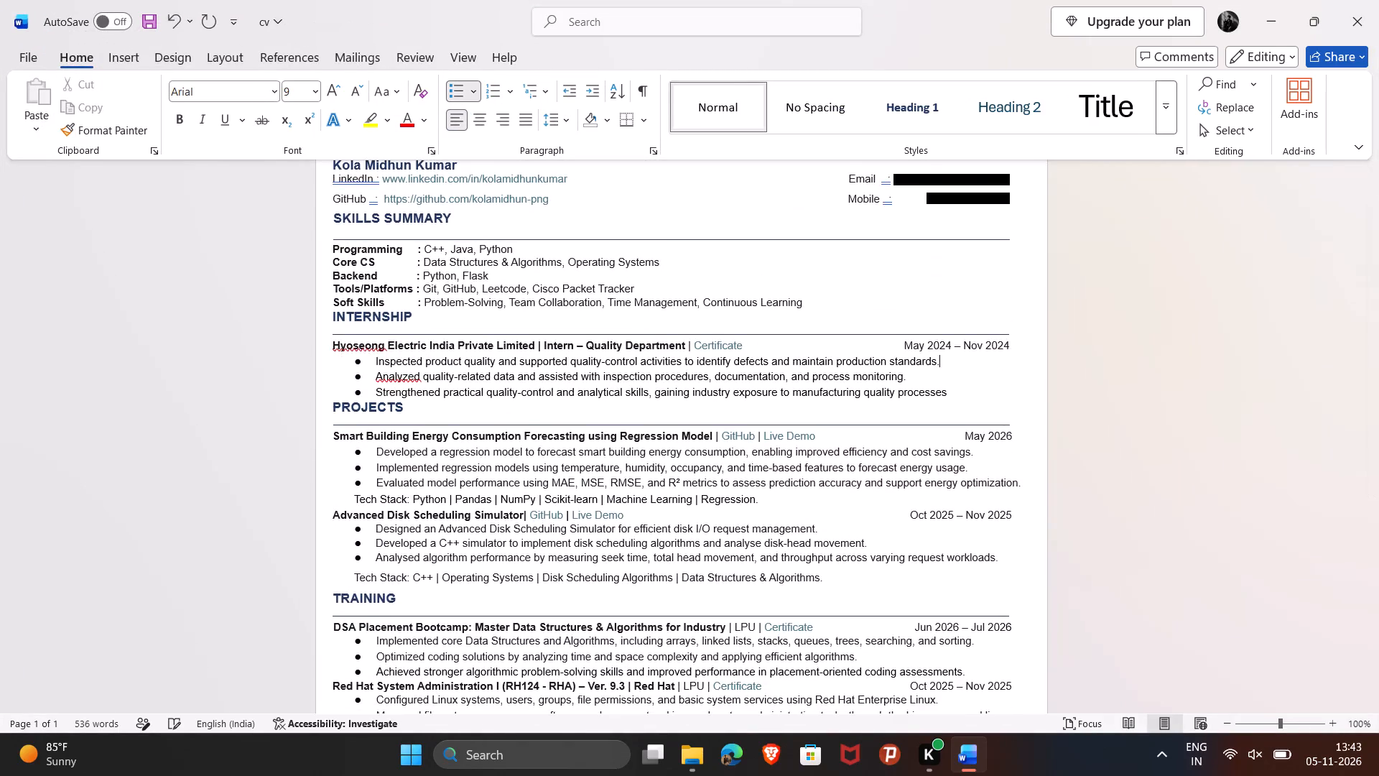
Review the whole CV from the contact header and skills summary through to the education section.
{"action": "scroll", "coordinate": [835, 433], "scroll_direction": "up", "scroll_amount": 1}
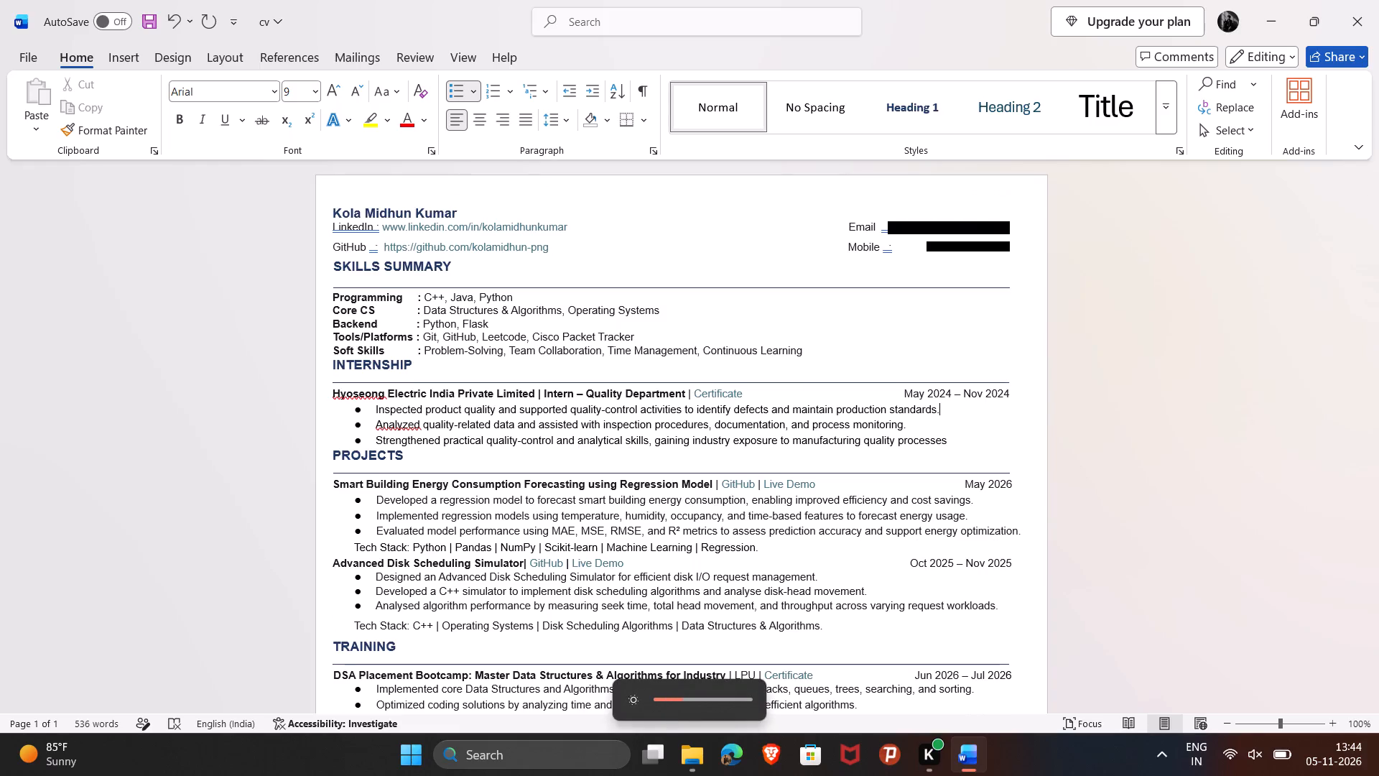
{"action": "scroll", "coordinate": [858, 360], "scroll_direction": "down", "scroll_amount": 1}
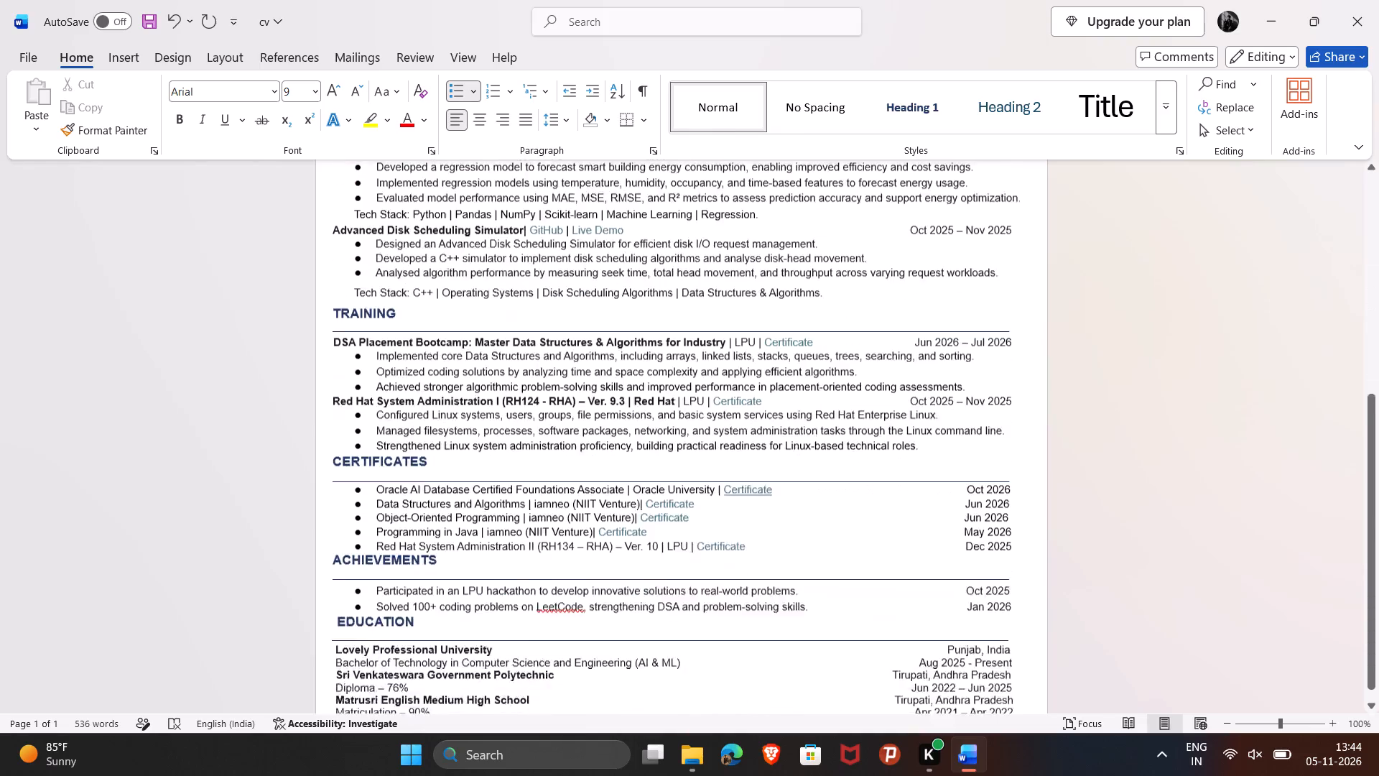
{"action": "scroll", "coordinate": [858, 360], "scroll_direction": "down", "scroll_amount": 1}
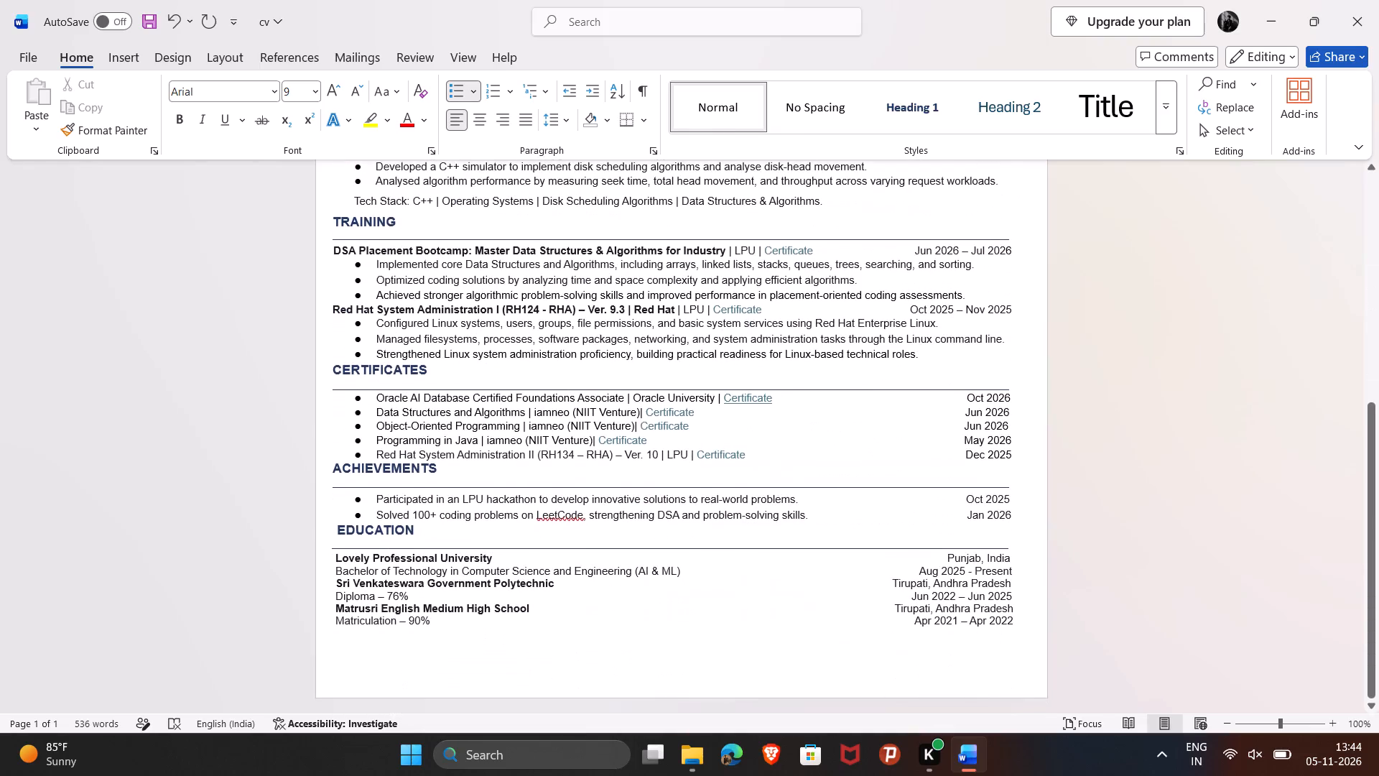
{"action": "scroll", "coordinate": [858, 360], "scroll_direction": "up", "scroll_amount": 2}
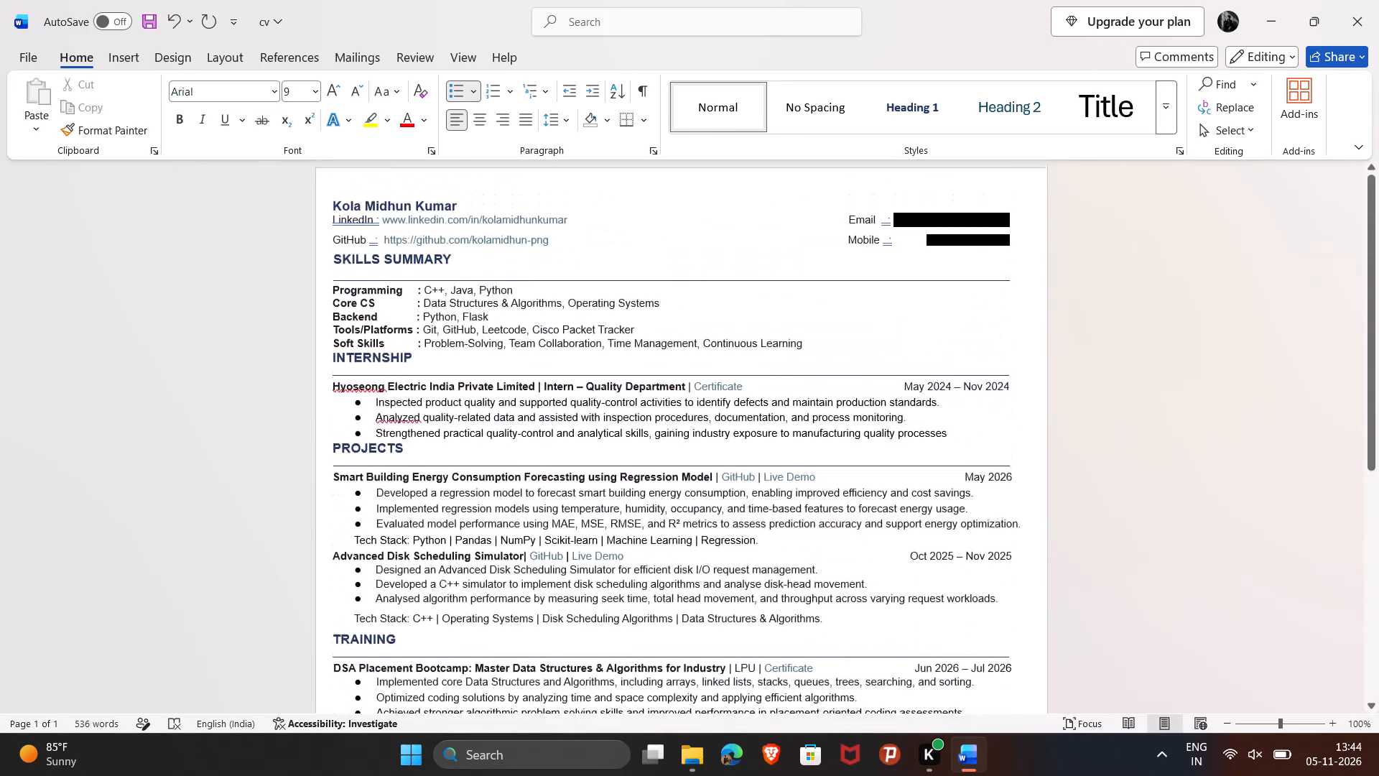
{"action": "scroll", "coordinate": [858, 360], "scroll_direction": "up", "scroll_amount": 2}
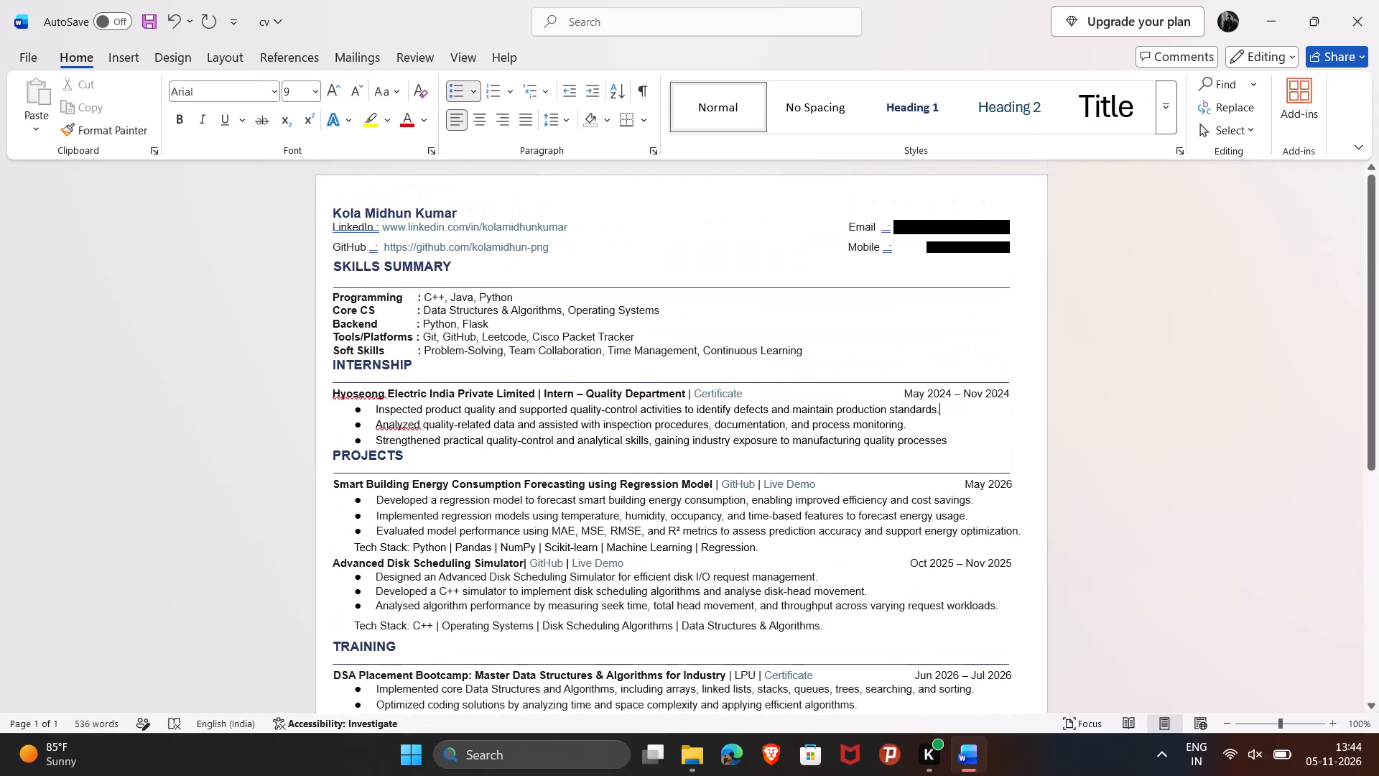
{"action": "scroll", "coordinate": [858, 360], "scroll_direction": "up", "scroll_amount": 2}
{"action": "scroll", "coordinate": [858, 360], "scroll_direction": "down", "scroll_amount": 1}
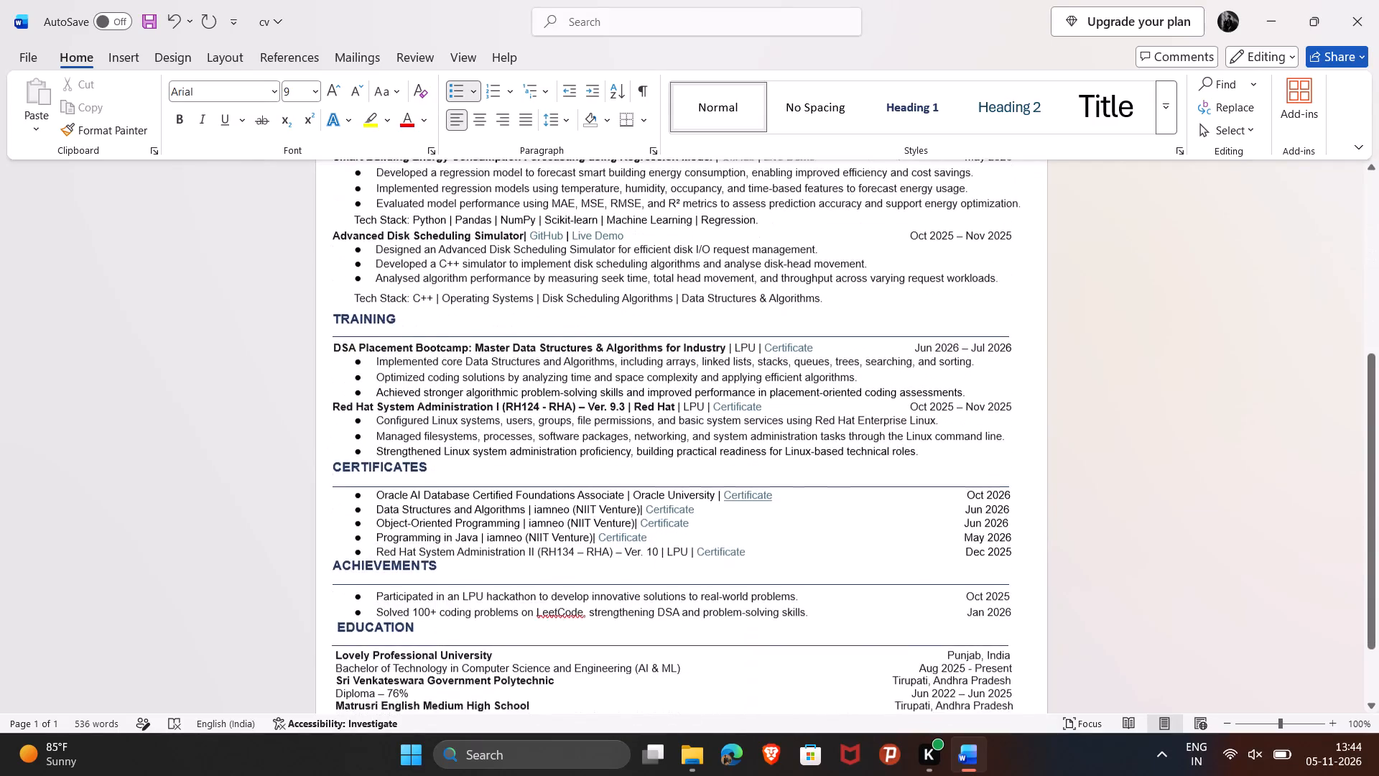
{"action": "scroll", "coordinate": [858, 360], "scroll_direction": "down", "scroll_amount": 1}
{"action": "scroll", "coordinate": [858, 360], "scroll_direction": "up", "scroll_amount": 4}
{"action": "scroll", "coordinate": [858, 360], "scroll_direction": "down", "scroll_amount": 1}
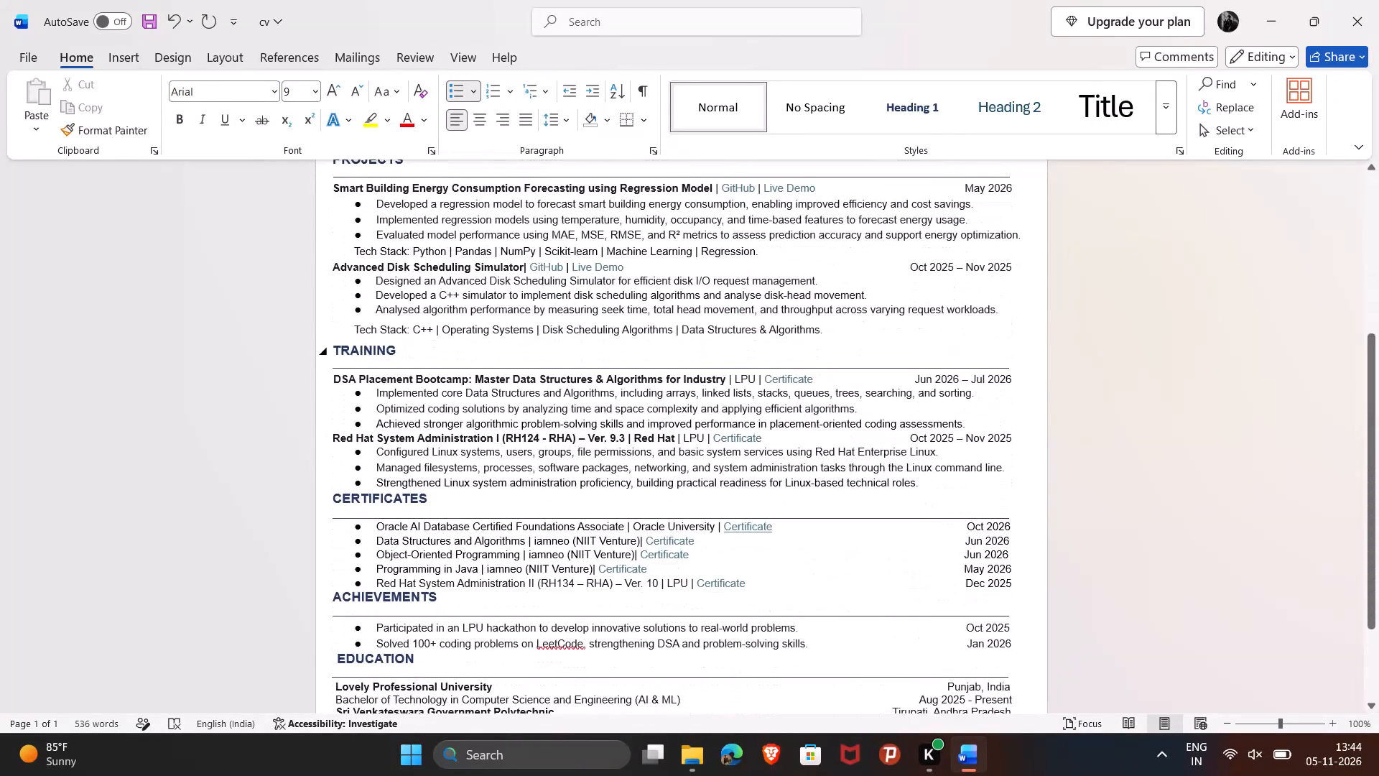
{"action": "scroll", "coordinate": [858, 360], "scroll_direction": "down", "scroll_amount": 1}
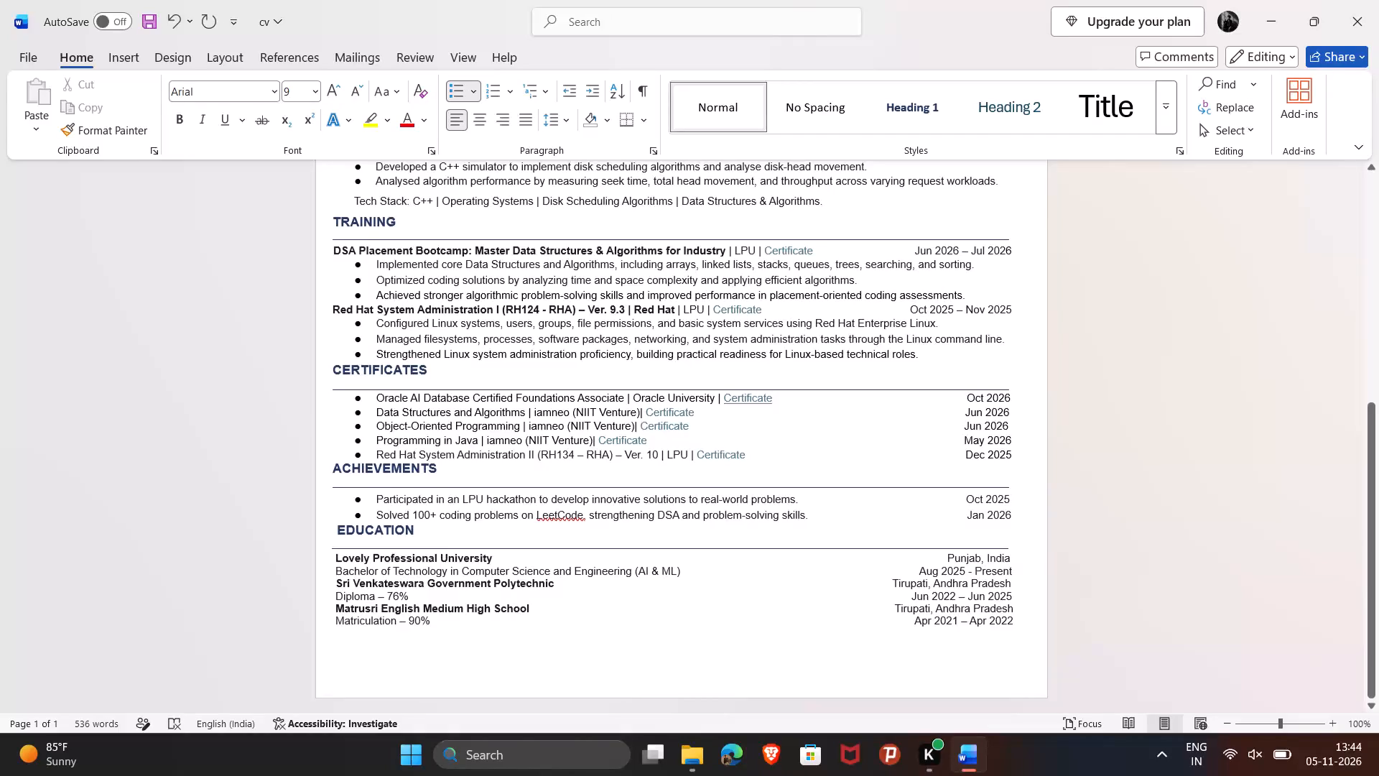
{"action": "scroll", "coordinate": [858, 360], "scroll_direction": "up", "scroll_amount": 3}
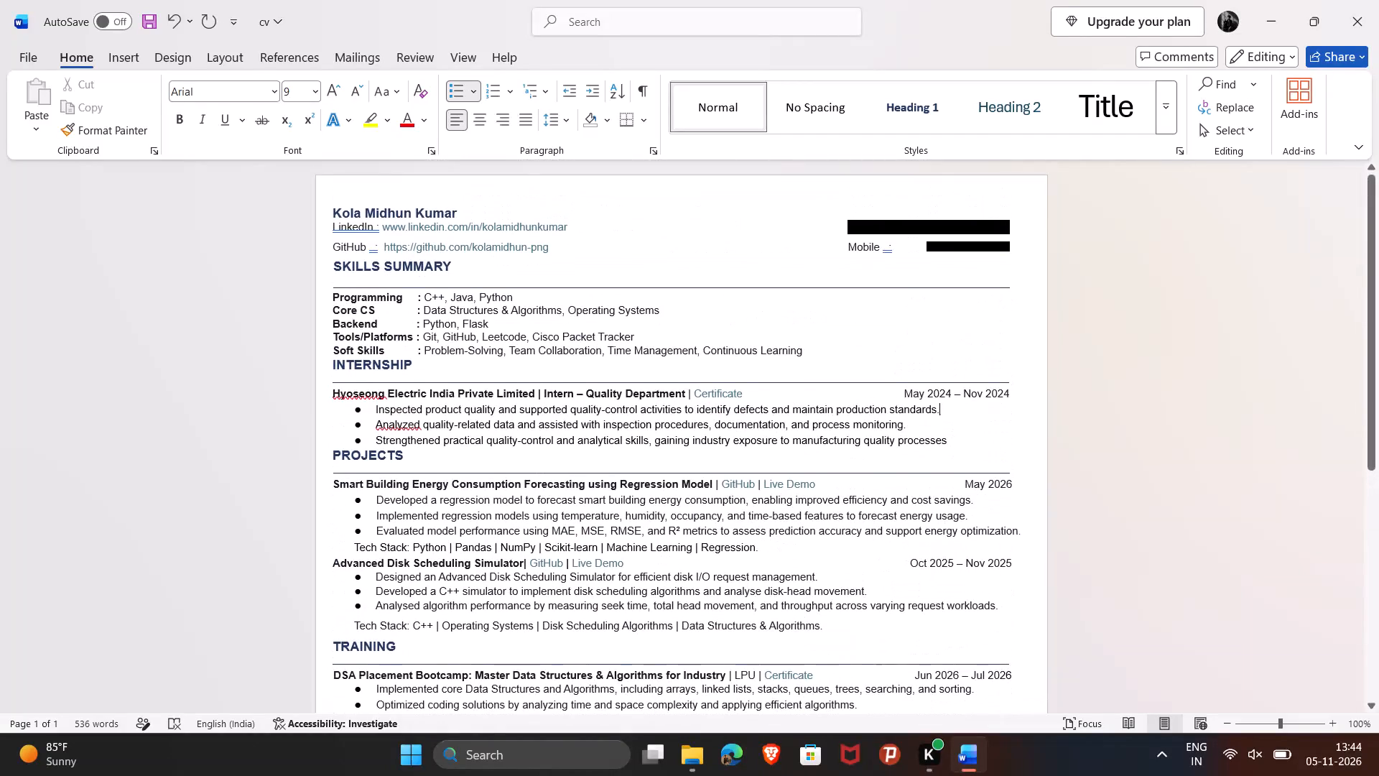
Copy the entire CV content into a new blank document.
{"action": "left_click", "coordinate": [668, 445]}
{"action": "key", "text": "ctrl+a"}
{"action": "key", "text": "ctrl+c"}
{"action": "key", "text": "ctrl+c"}
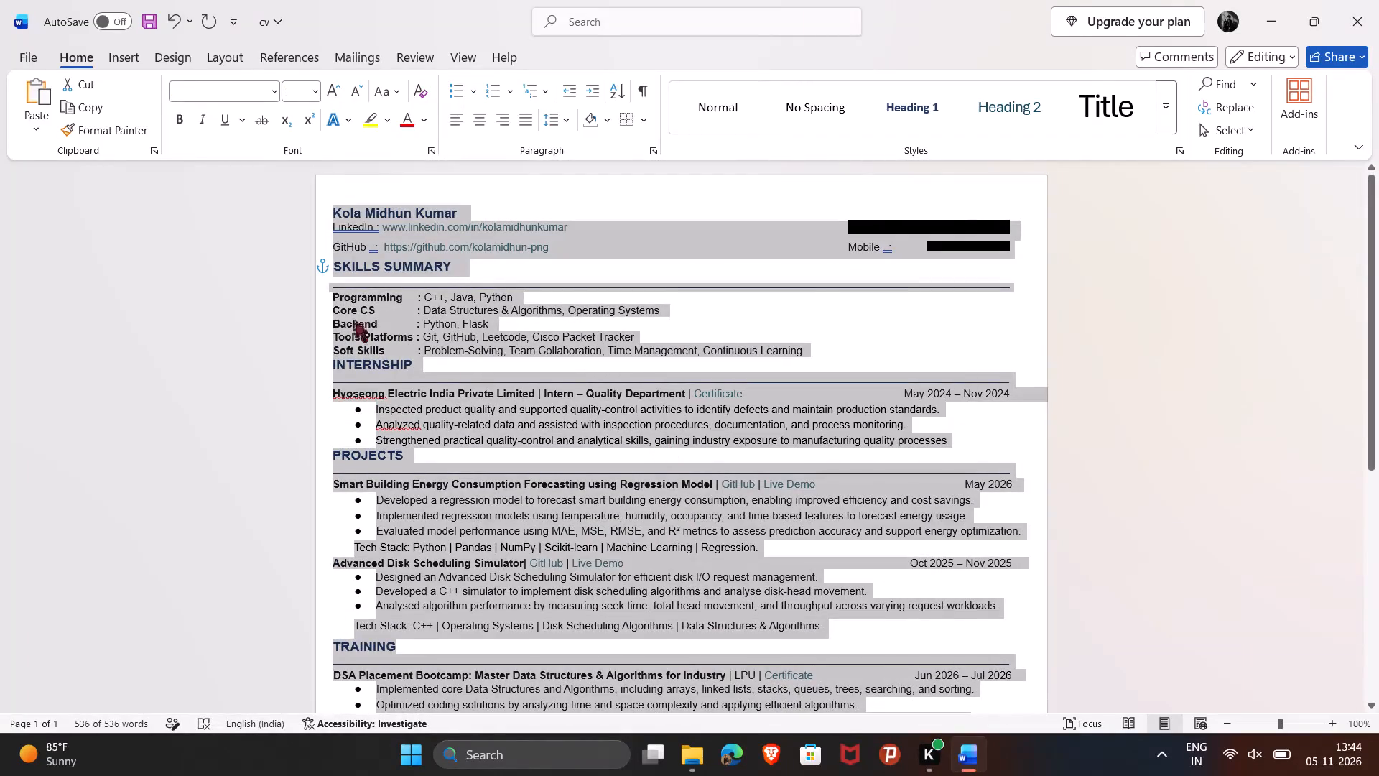
{"action": "left_click", "coordinate": [25, 62]}
{"action": "left_click", "coordinate": [49, 139]}
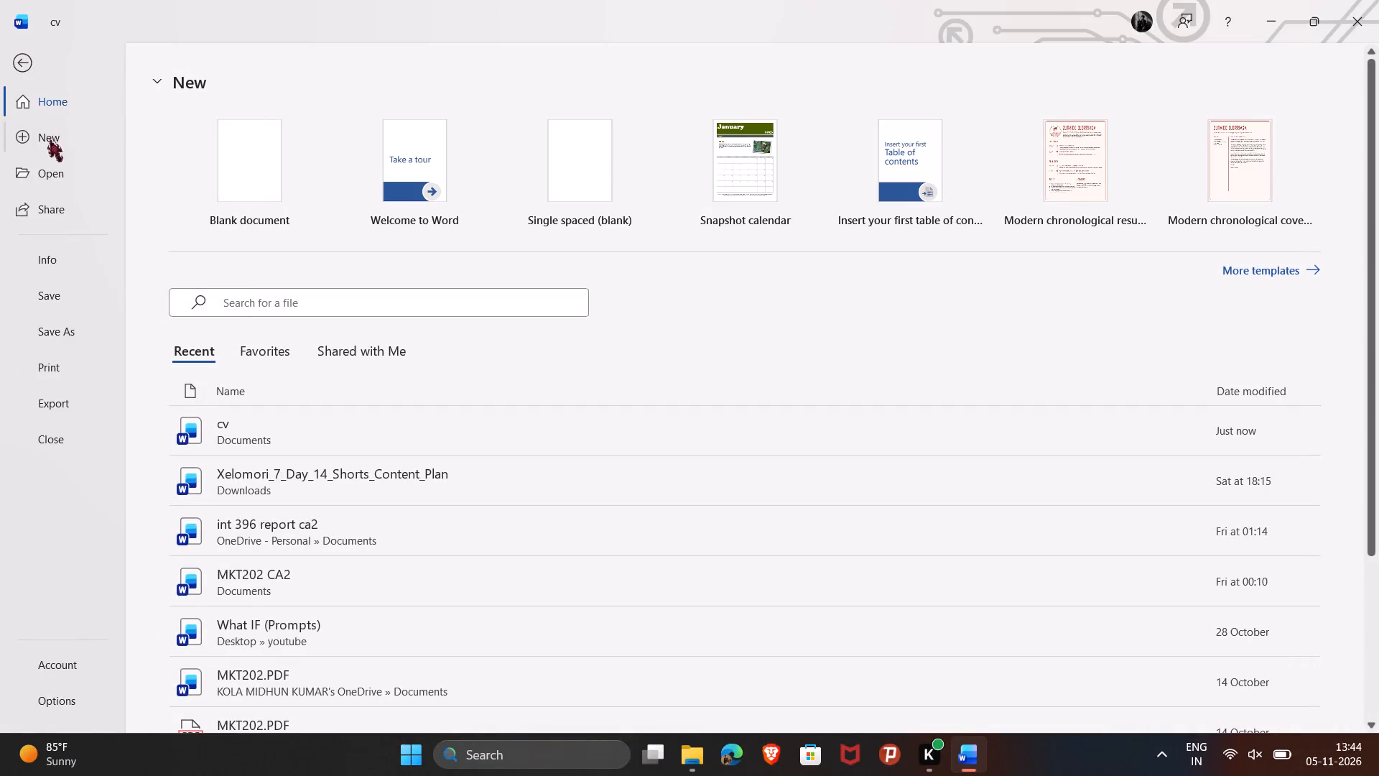
{"action": "left_click", "coordinate": [259, 190]}
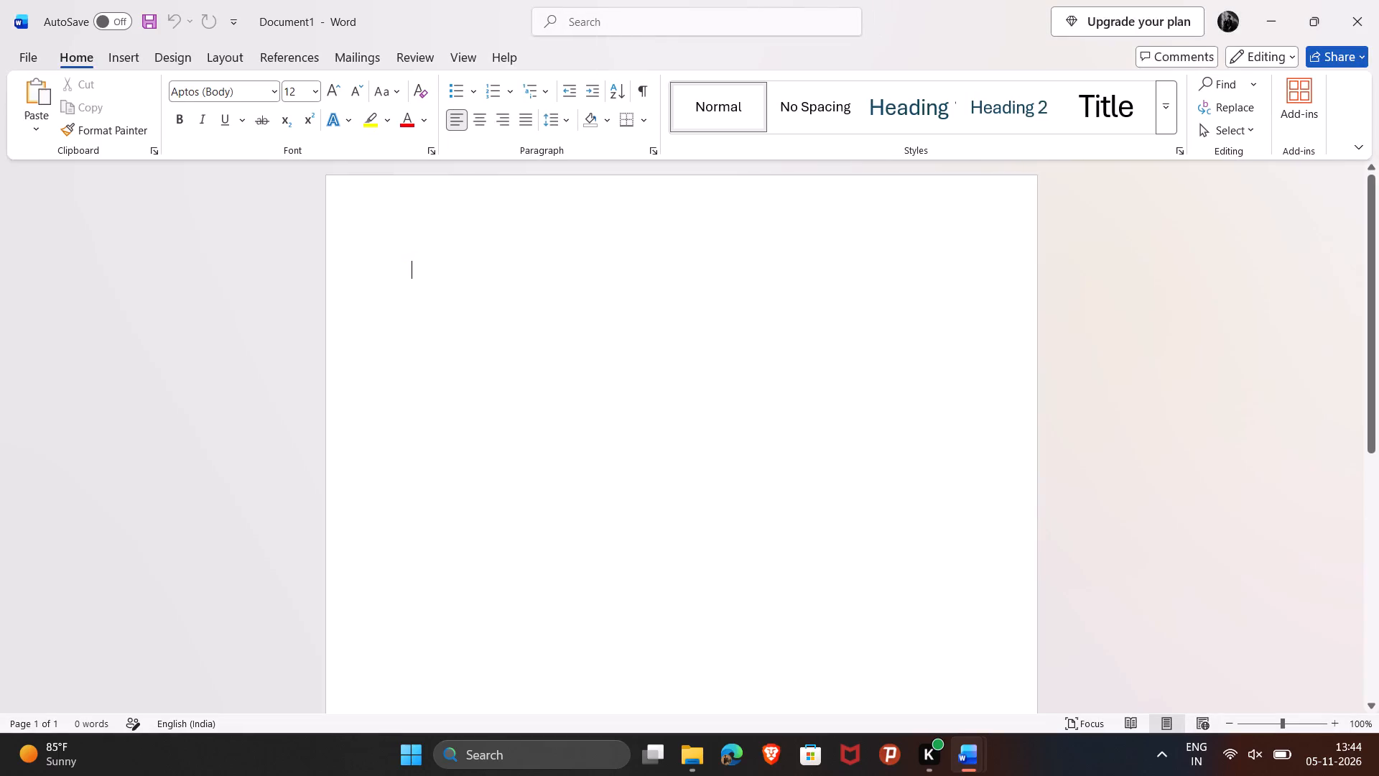
{"action": "key", "text": "ctrl+v"}
{"action": "scroll", "coordinate": [767, 286], "scroll_direction": "up", "scroll_amount": 7}
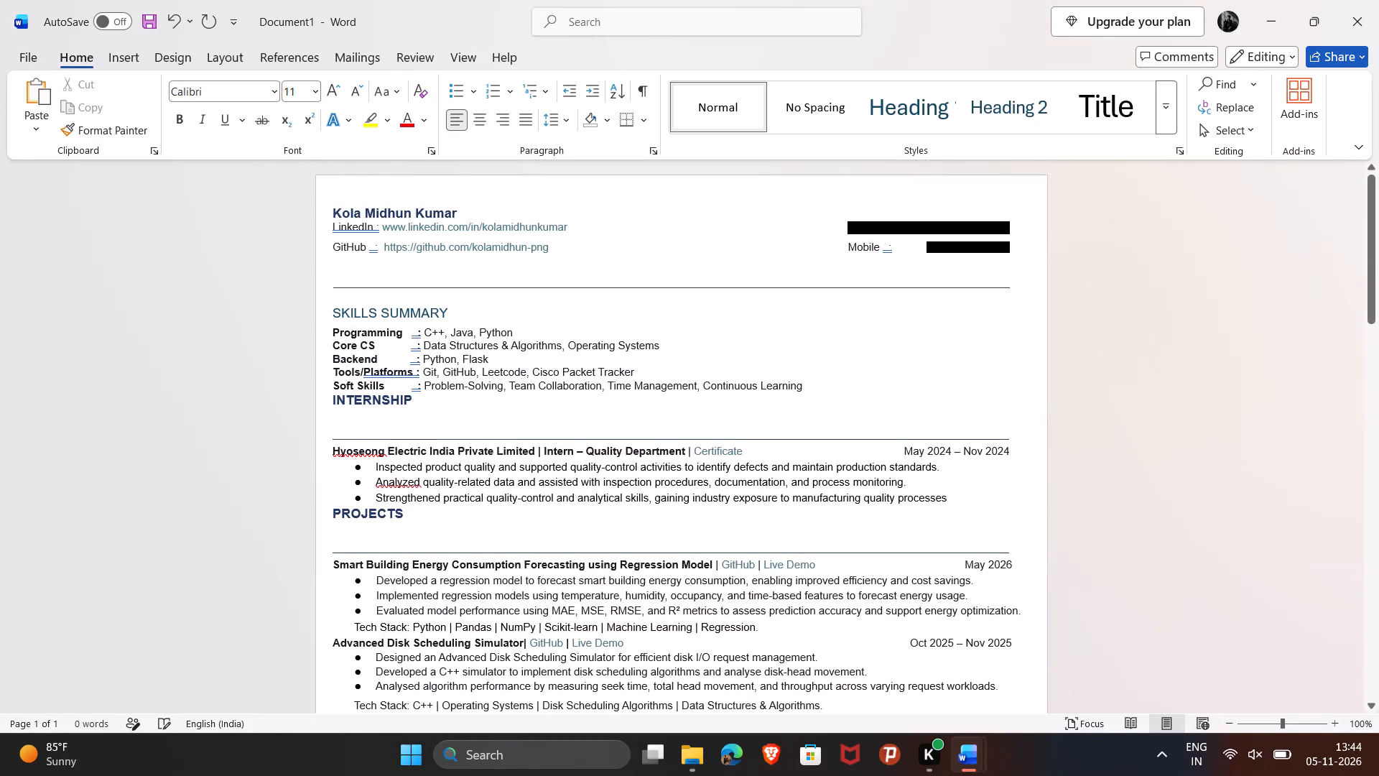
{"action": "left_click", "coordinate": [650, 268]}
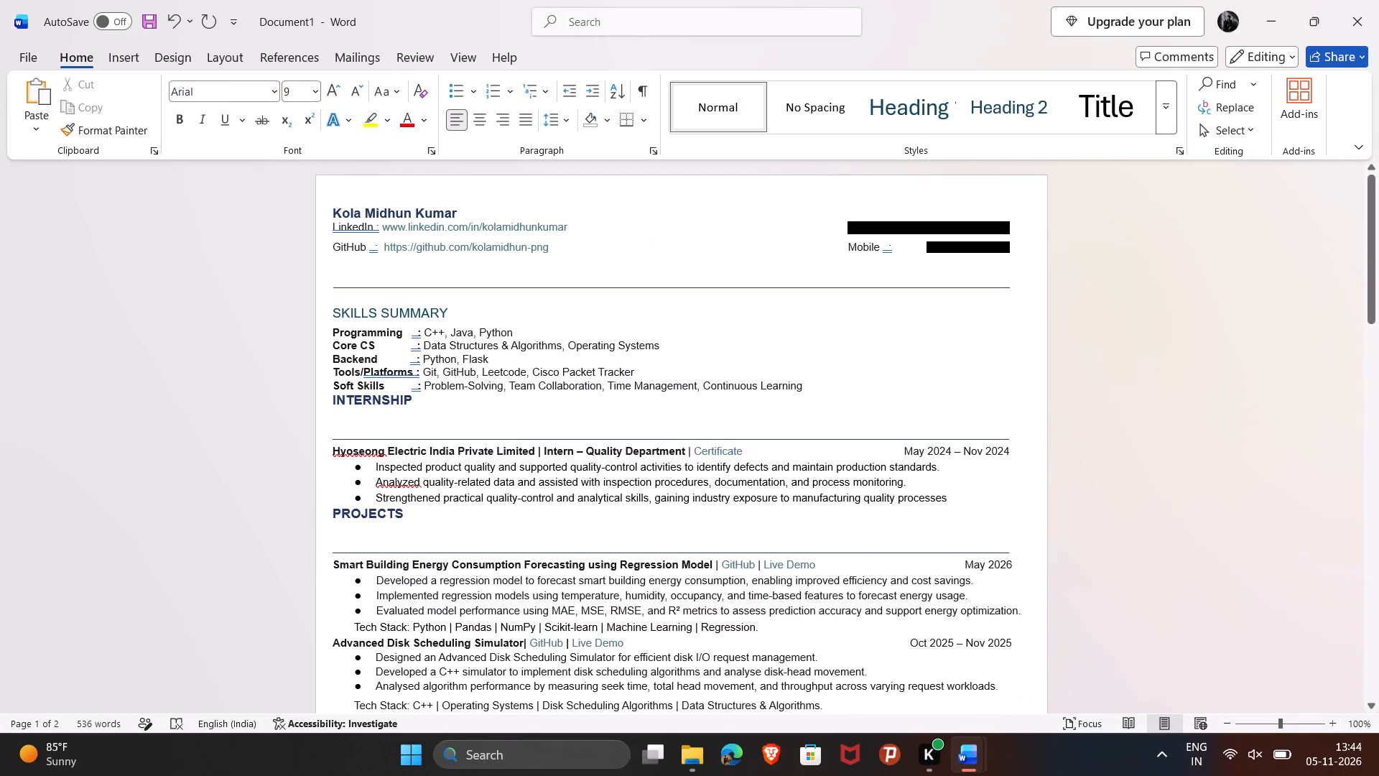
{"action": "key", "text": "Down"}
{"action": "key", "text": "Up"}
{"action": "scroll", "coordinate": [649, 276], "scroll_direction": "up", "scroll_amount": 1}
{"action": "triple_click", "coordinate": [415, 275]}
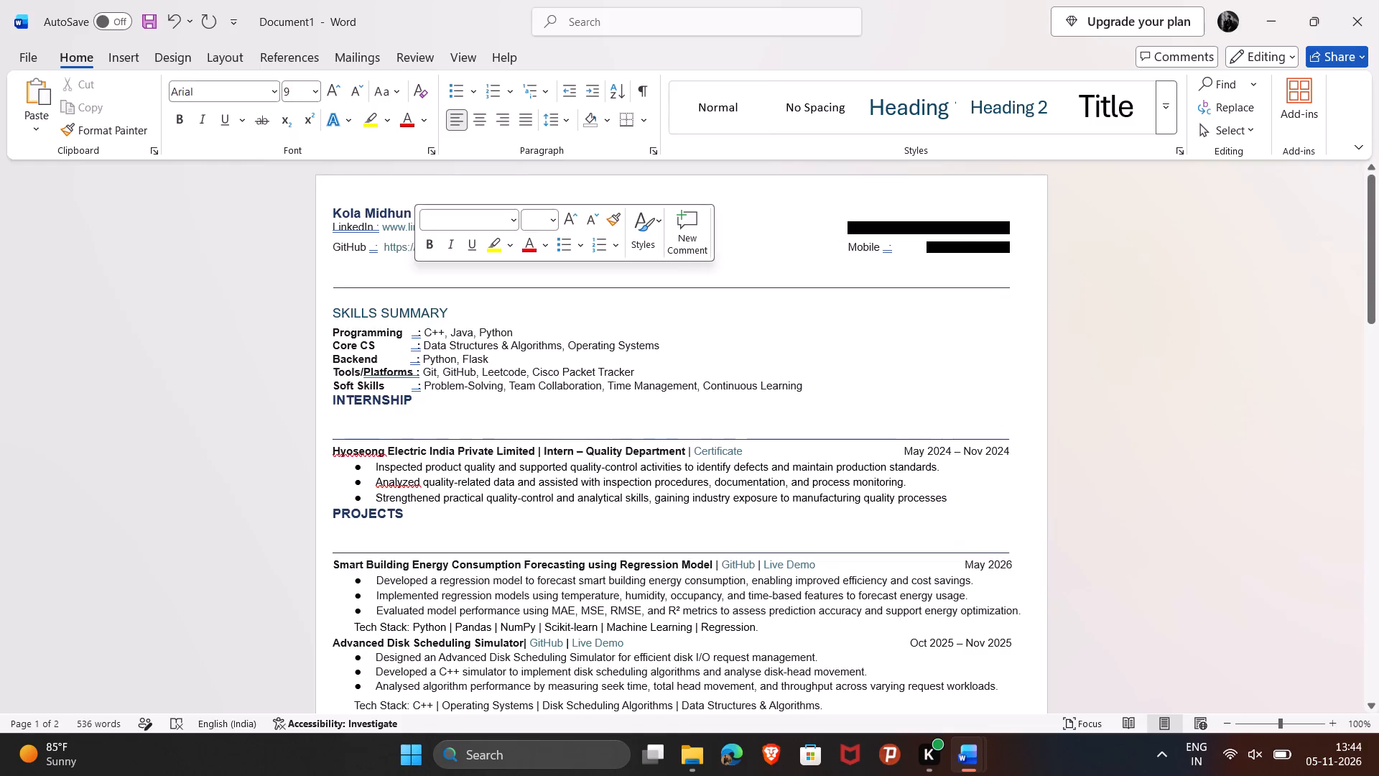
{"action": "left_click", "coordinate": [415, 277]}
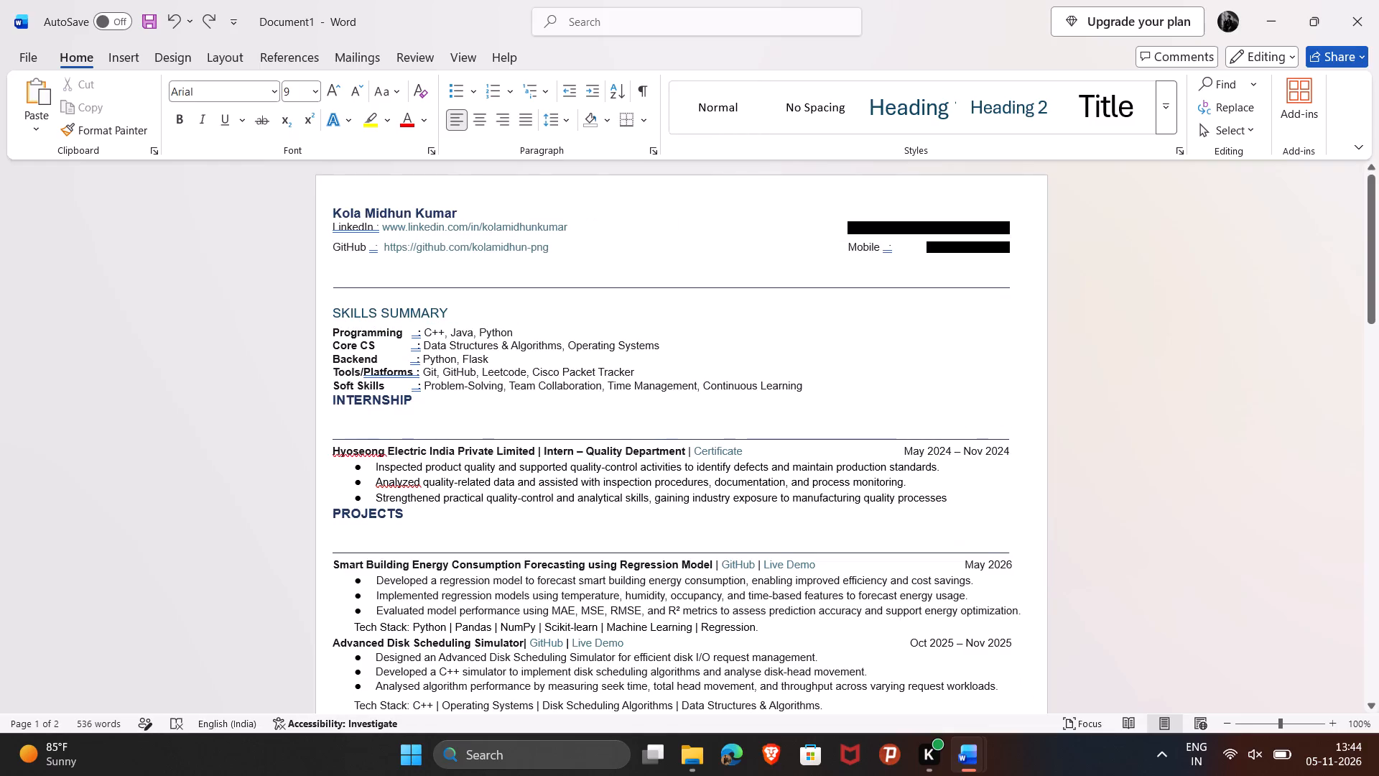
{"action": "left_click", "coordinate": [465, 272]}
Apply the No Spacing style to the empty line below the ACHIEVEMENTS heading.
{"action": "scroll", "coordinate": [450, 276], "scroll_direction": "down", "scroll_amount": 4}
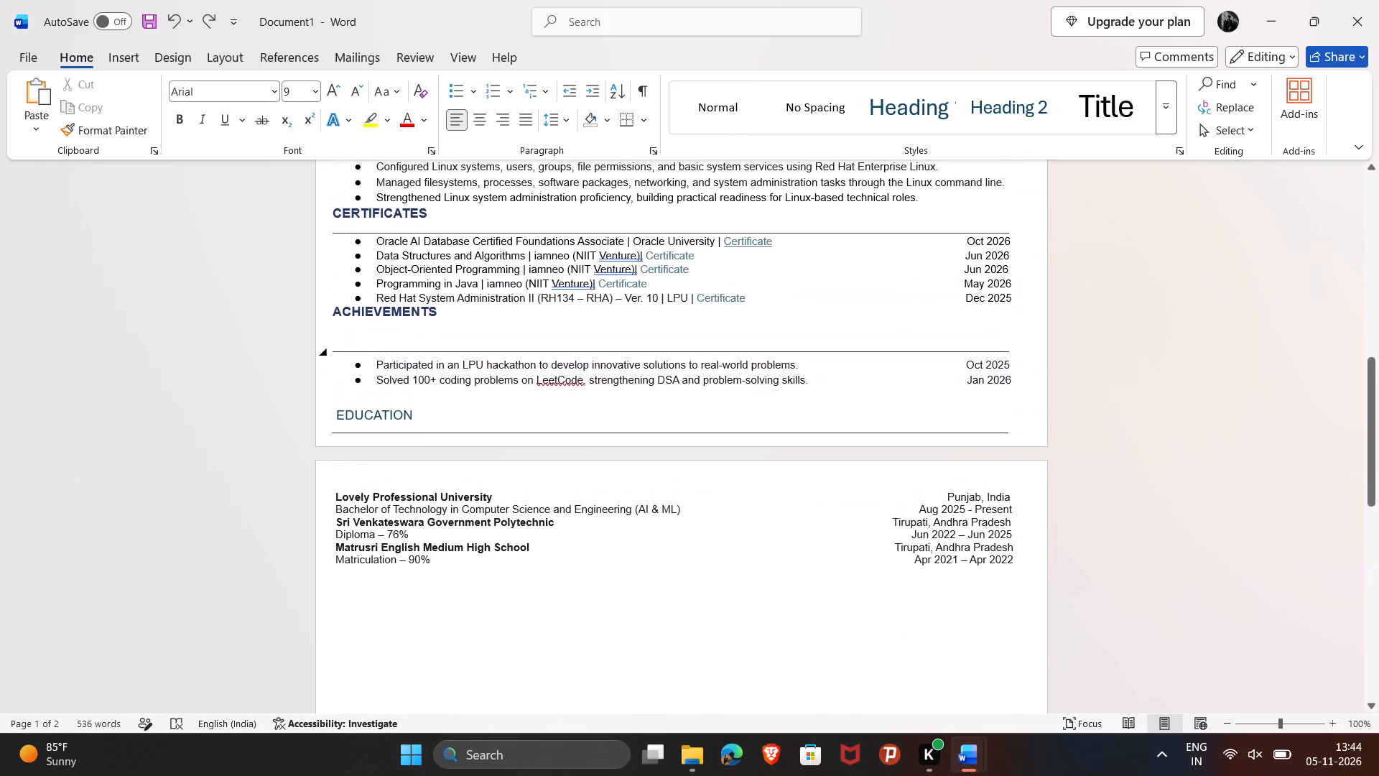
{"action": "left_click", "coordinate": [437, 334]}
{"action": "scroll", "coordinate": [437, 334], "scroll_direction": "up", "scroll_amount": 4}
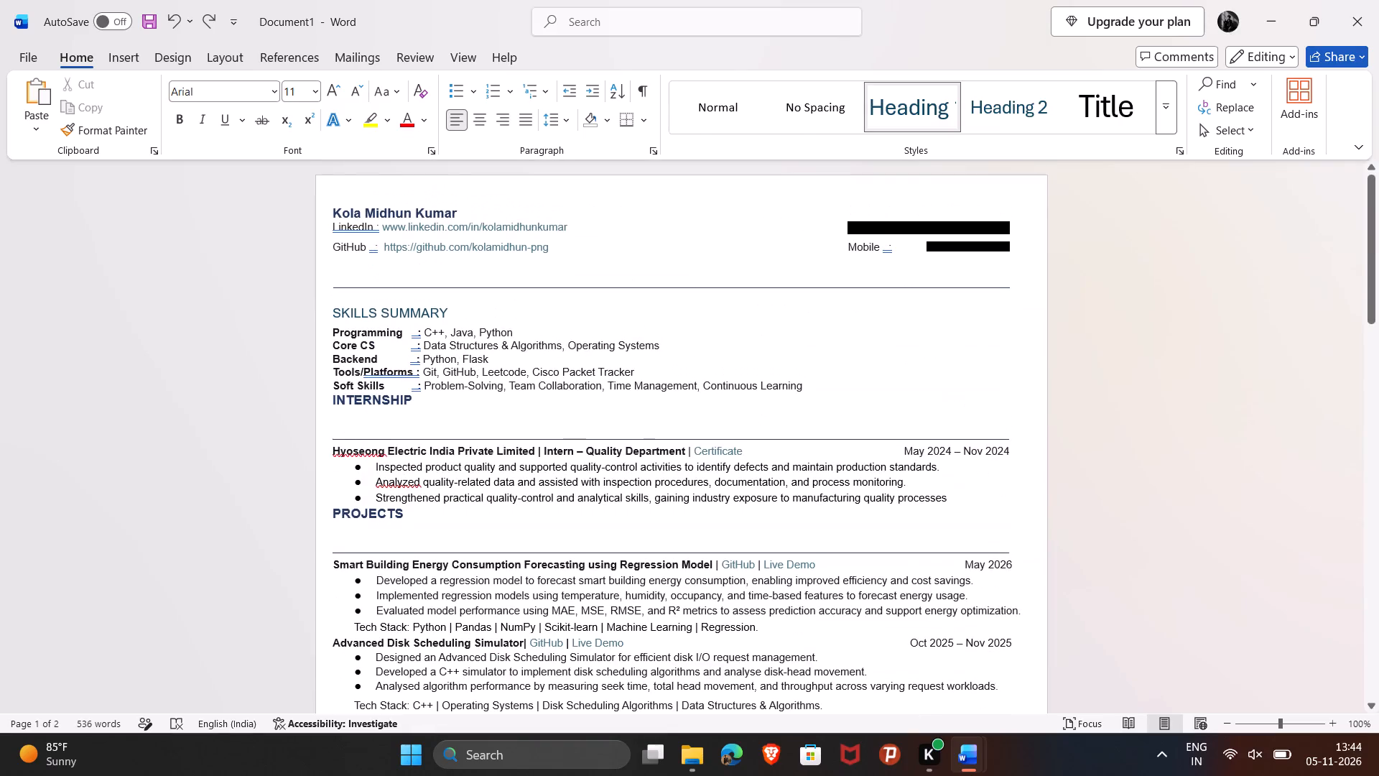
{"action": "left_click", "coordinate": [791, 129]}
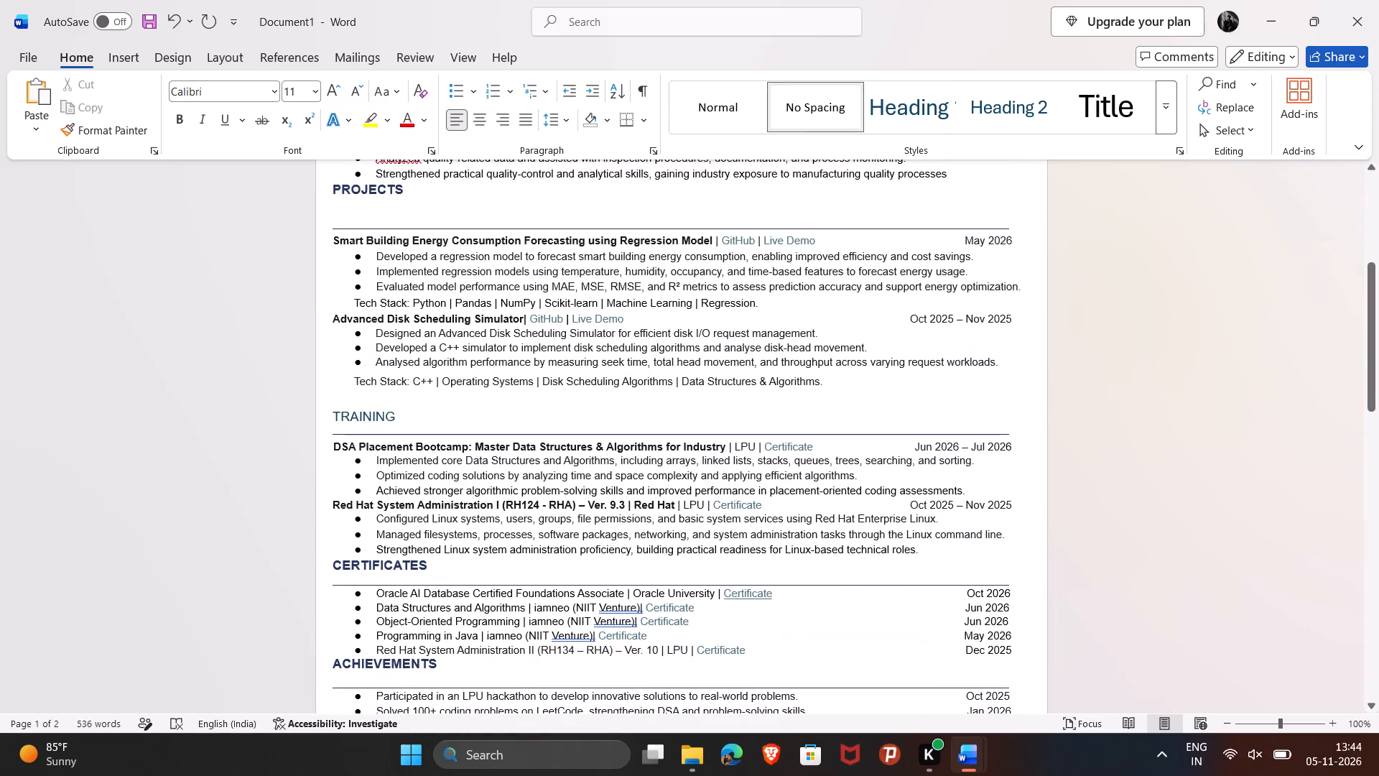
Apply the No Spacing style to the SKILLS SUMMARY heading.
{"action": "scroll", "coordinate": [681, 358], "scroll_direction": "up", "scroll_amount": 2}
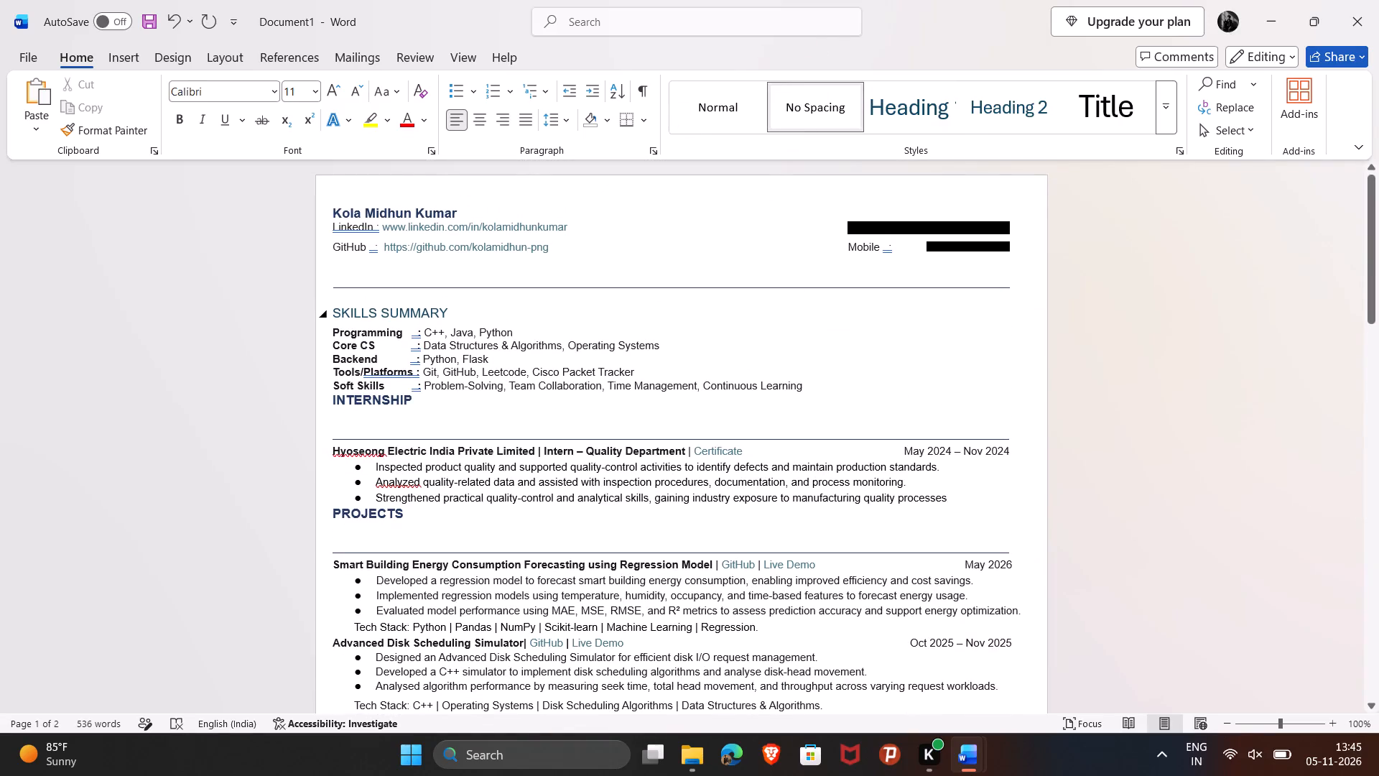
{"action": "left_click", "coordinate": [361, 310]}
{"action": "left_click", "coordinate": [809, 113]}
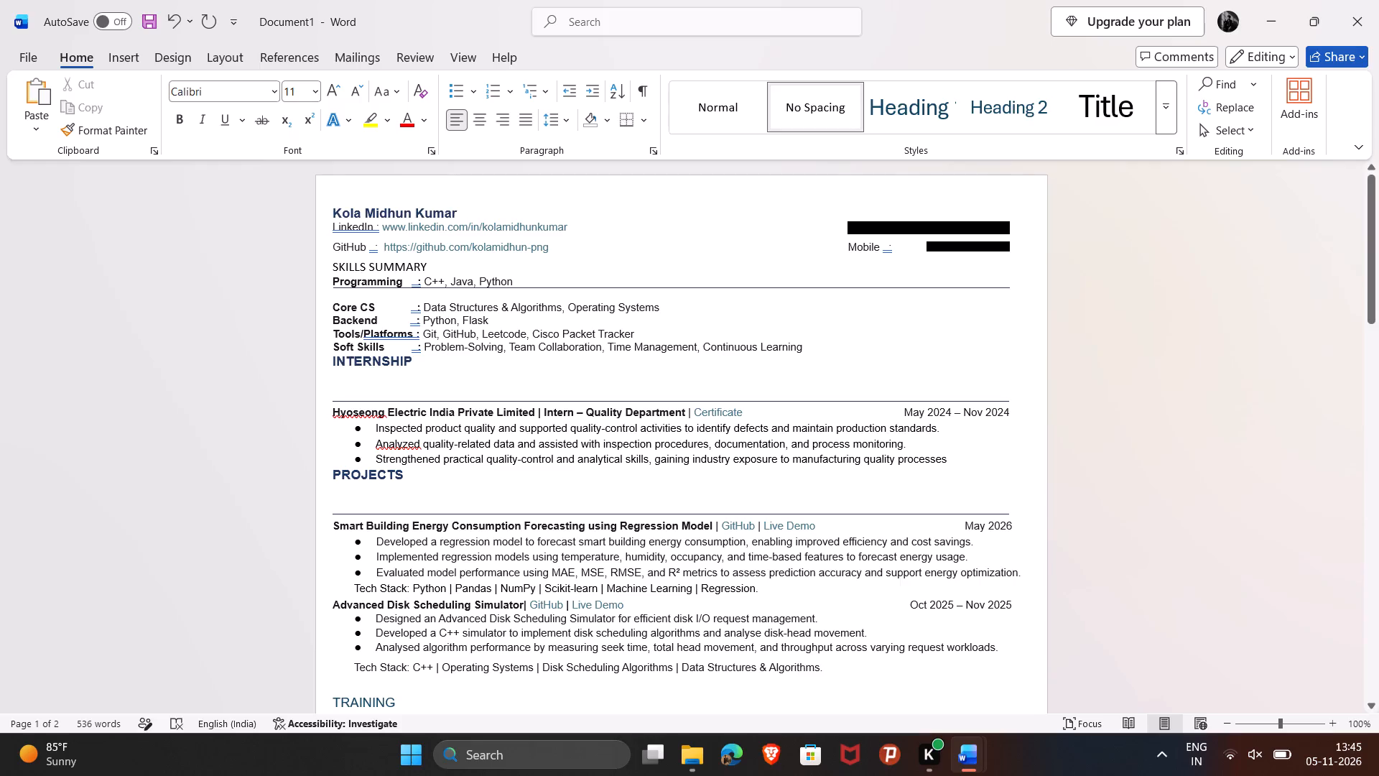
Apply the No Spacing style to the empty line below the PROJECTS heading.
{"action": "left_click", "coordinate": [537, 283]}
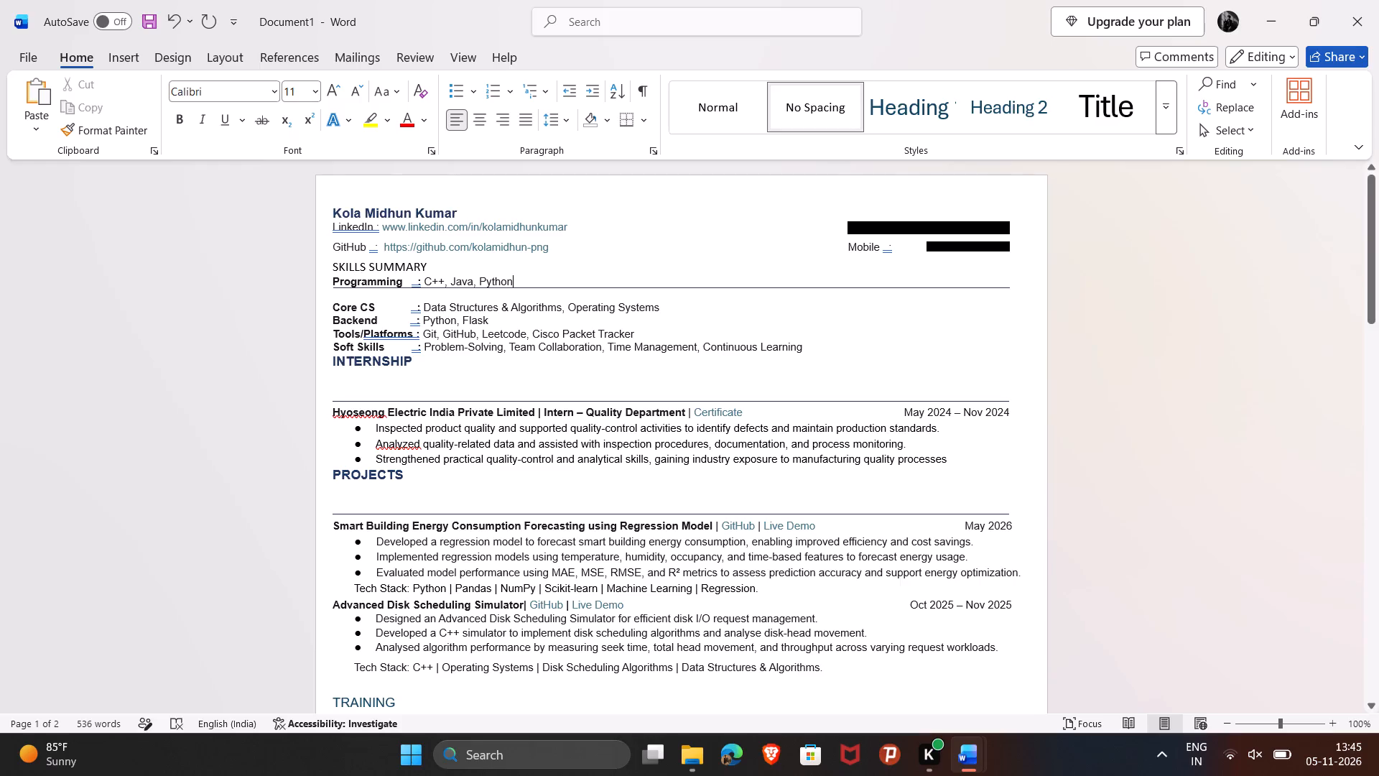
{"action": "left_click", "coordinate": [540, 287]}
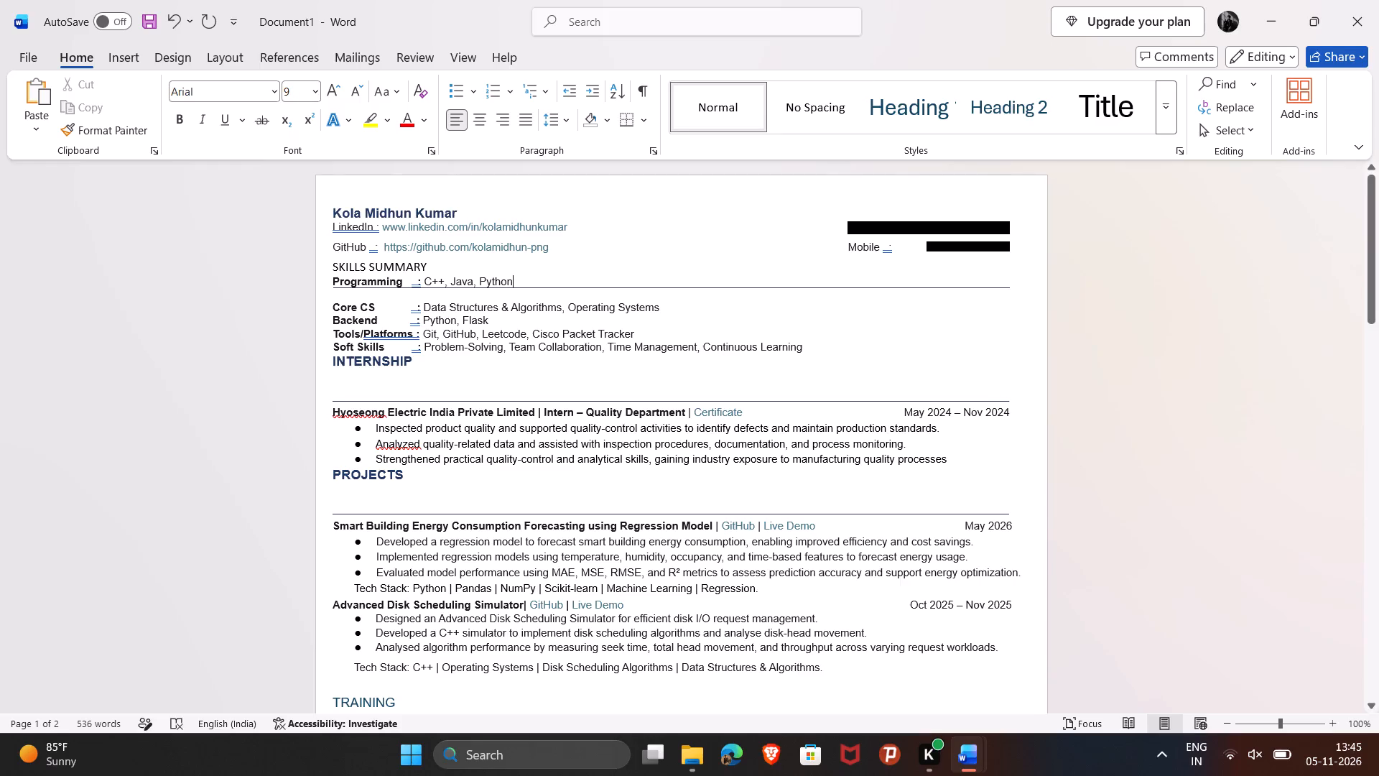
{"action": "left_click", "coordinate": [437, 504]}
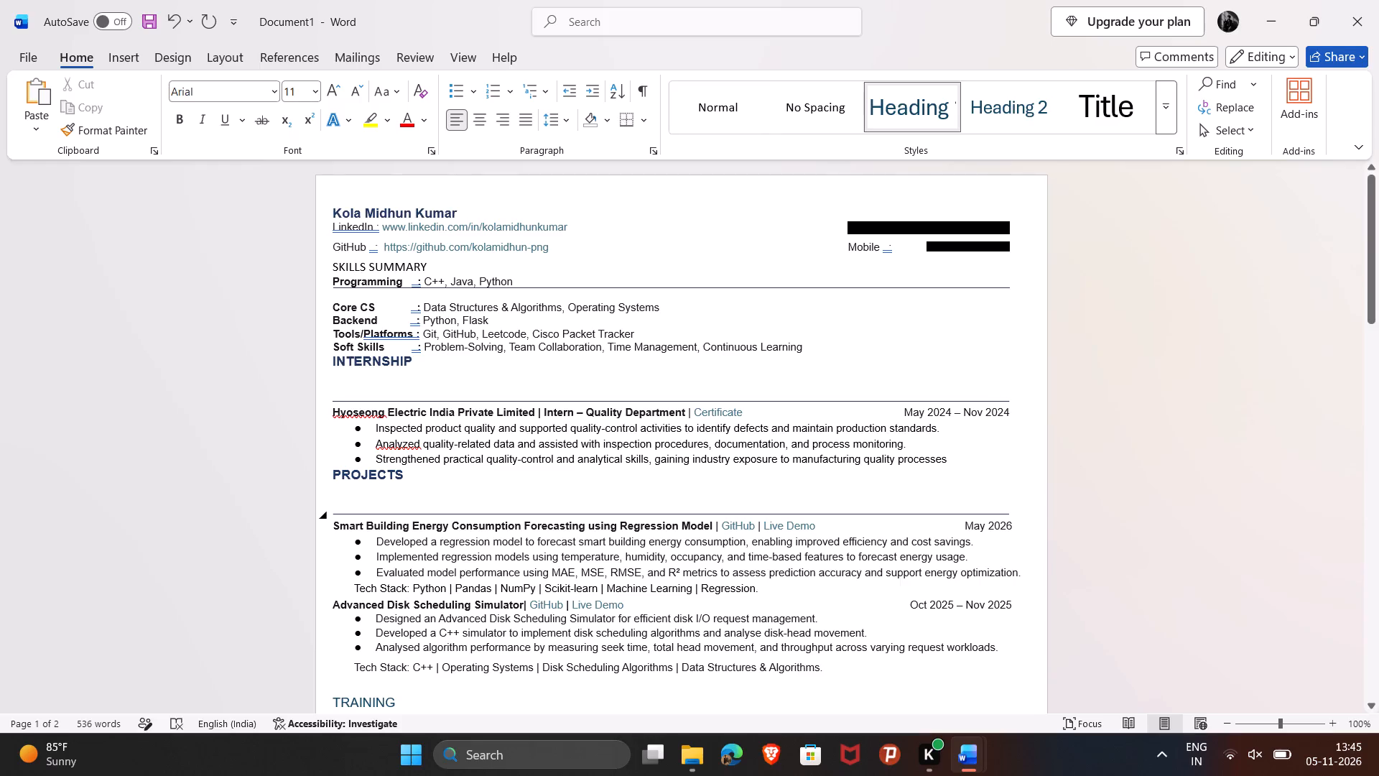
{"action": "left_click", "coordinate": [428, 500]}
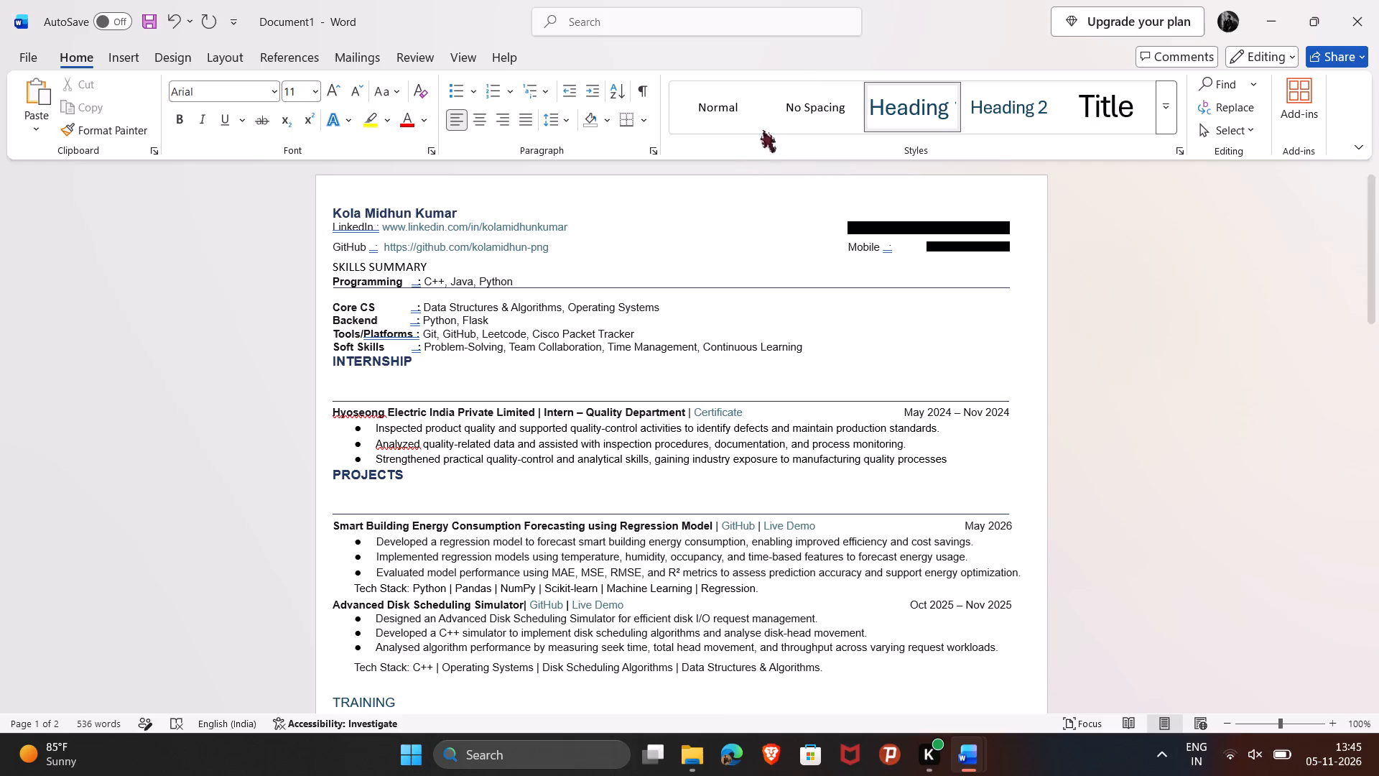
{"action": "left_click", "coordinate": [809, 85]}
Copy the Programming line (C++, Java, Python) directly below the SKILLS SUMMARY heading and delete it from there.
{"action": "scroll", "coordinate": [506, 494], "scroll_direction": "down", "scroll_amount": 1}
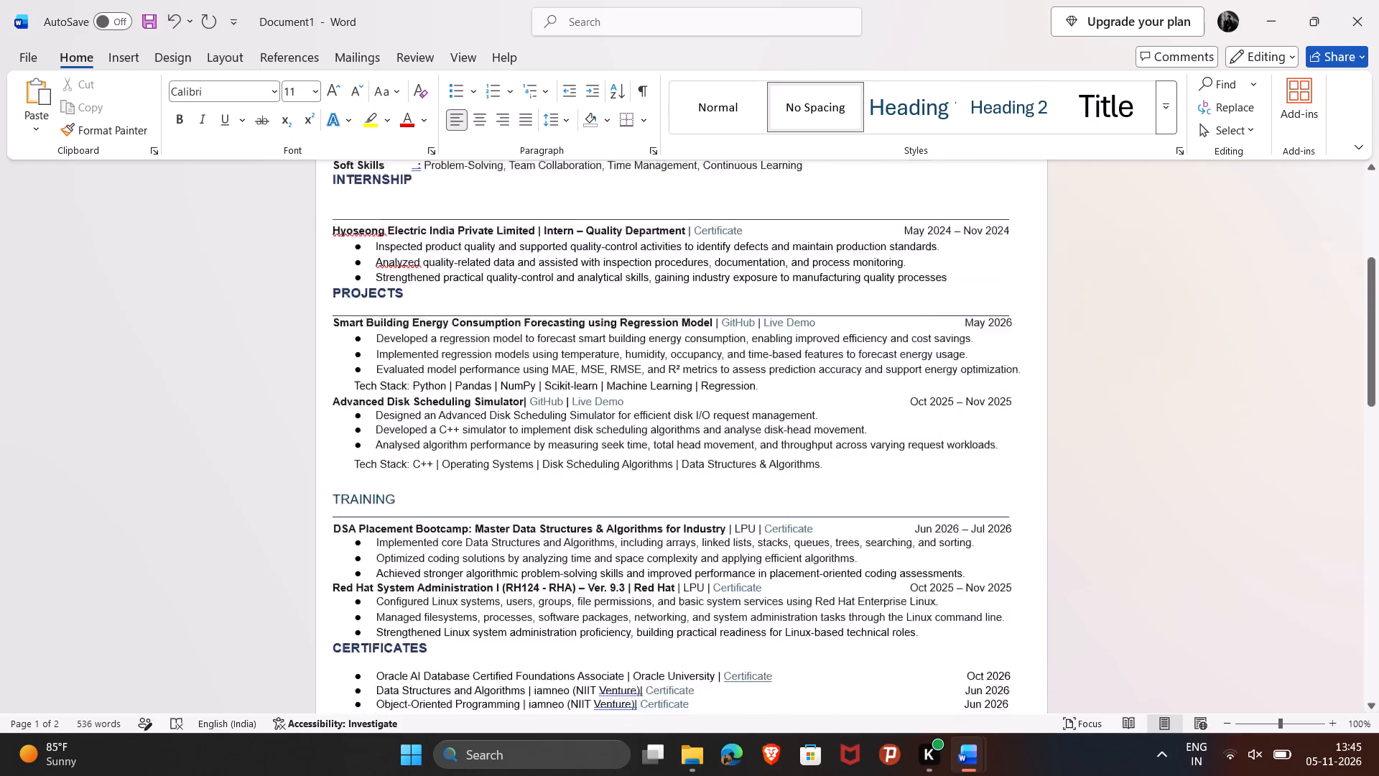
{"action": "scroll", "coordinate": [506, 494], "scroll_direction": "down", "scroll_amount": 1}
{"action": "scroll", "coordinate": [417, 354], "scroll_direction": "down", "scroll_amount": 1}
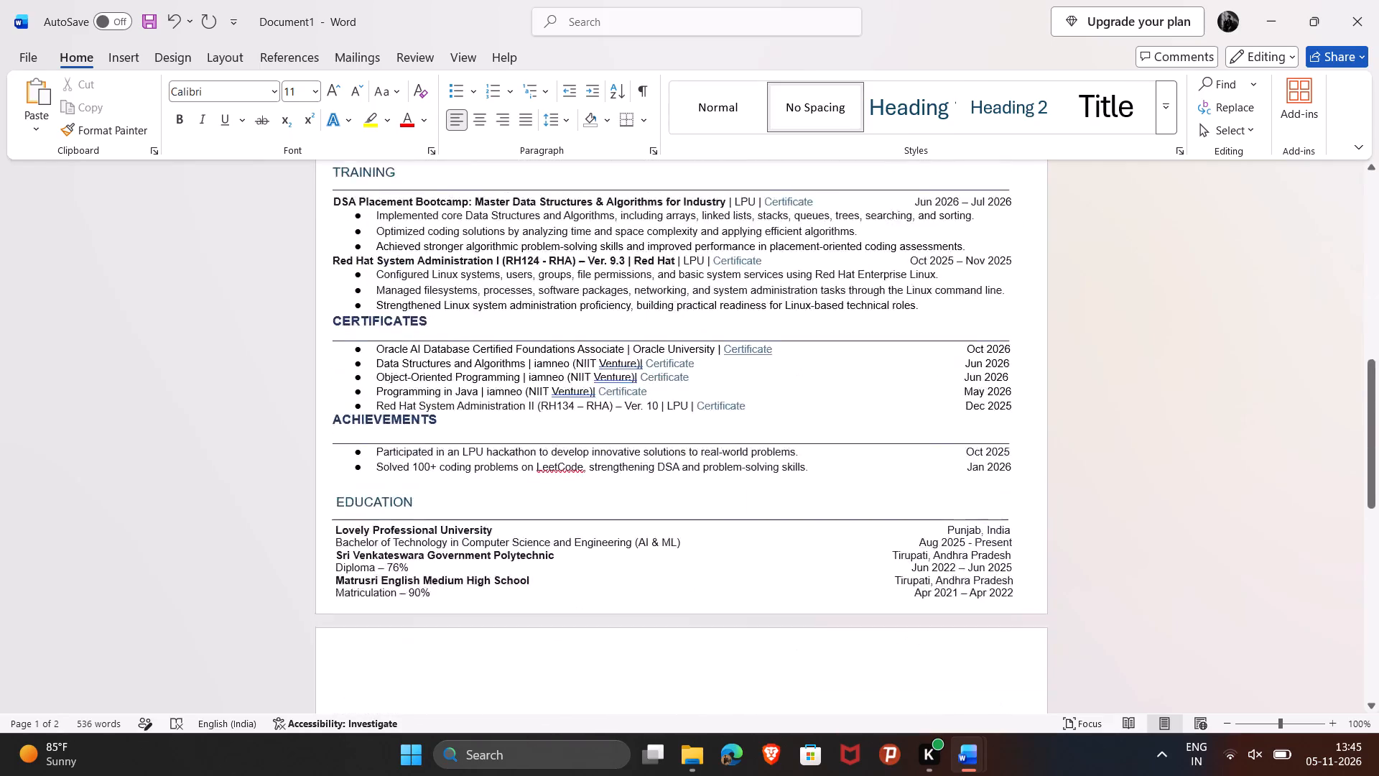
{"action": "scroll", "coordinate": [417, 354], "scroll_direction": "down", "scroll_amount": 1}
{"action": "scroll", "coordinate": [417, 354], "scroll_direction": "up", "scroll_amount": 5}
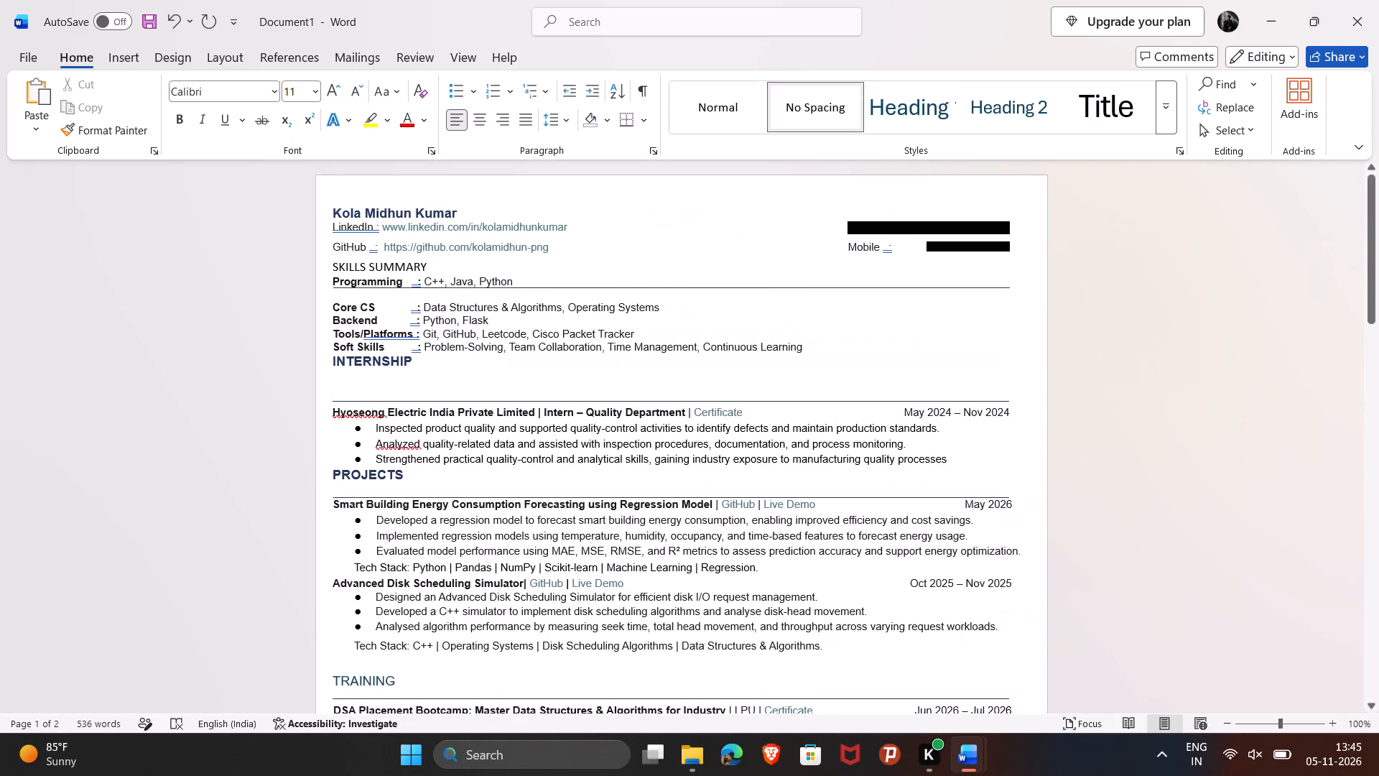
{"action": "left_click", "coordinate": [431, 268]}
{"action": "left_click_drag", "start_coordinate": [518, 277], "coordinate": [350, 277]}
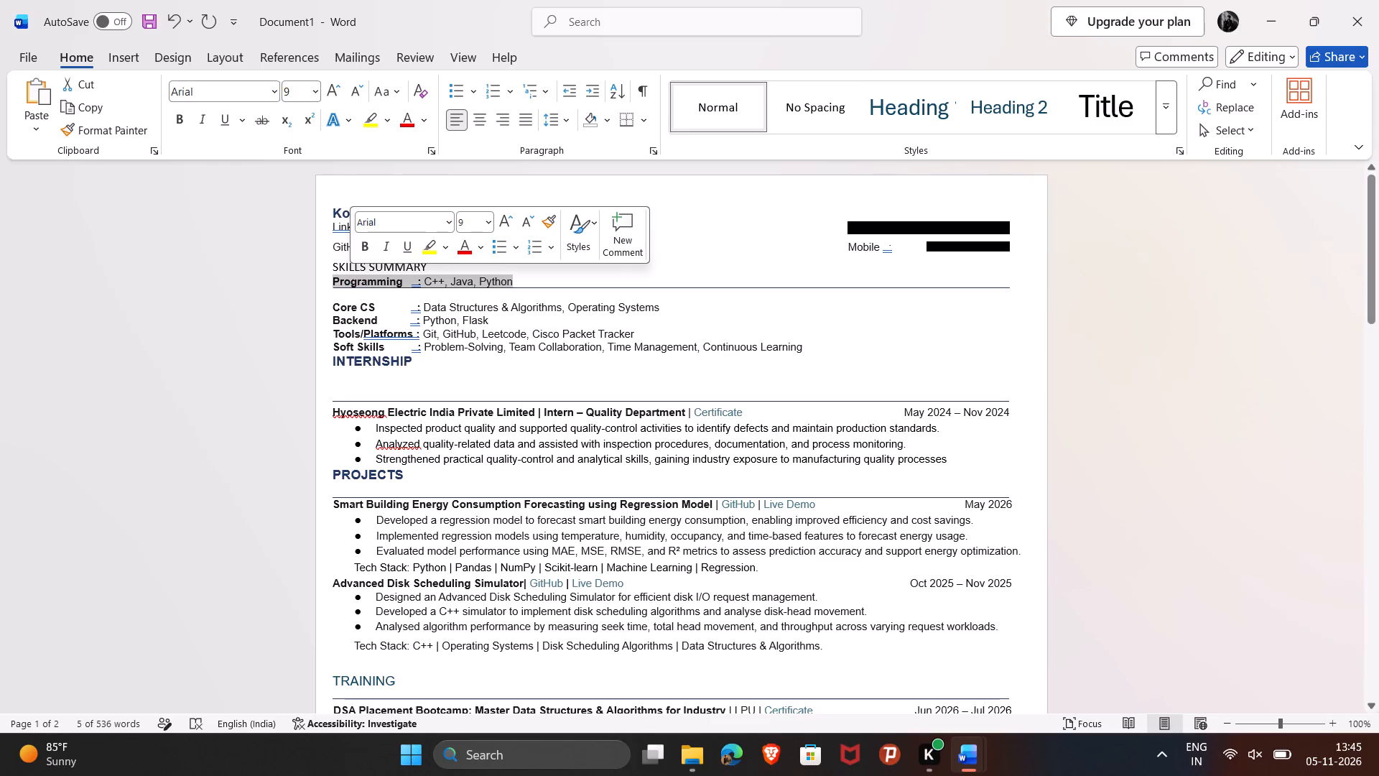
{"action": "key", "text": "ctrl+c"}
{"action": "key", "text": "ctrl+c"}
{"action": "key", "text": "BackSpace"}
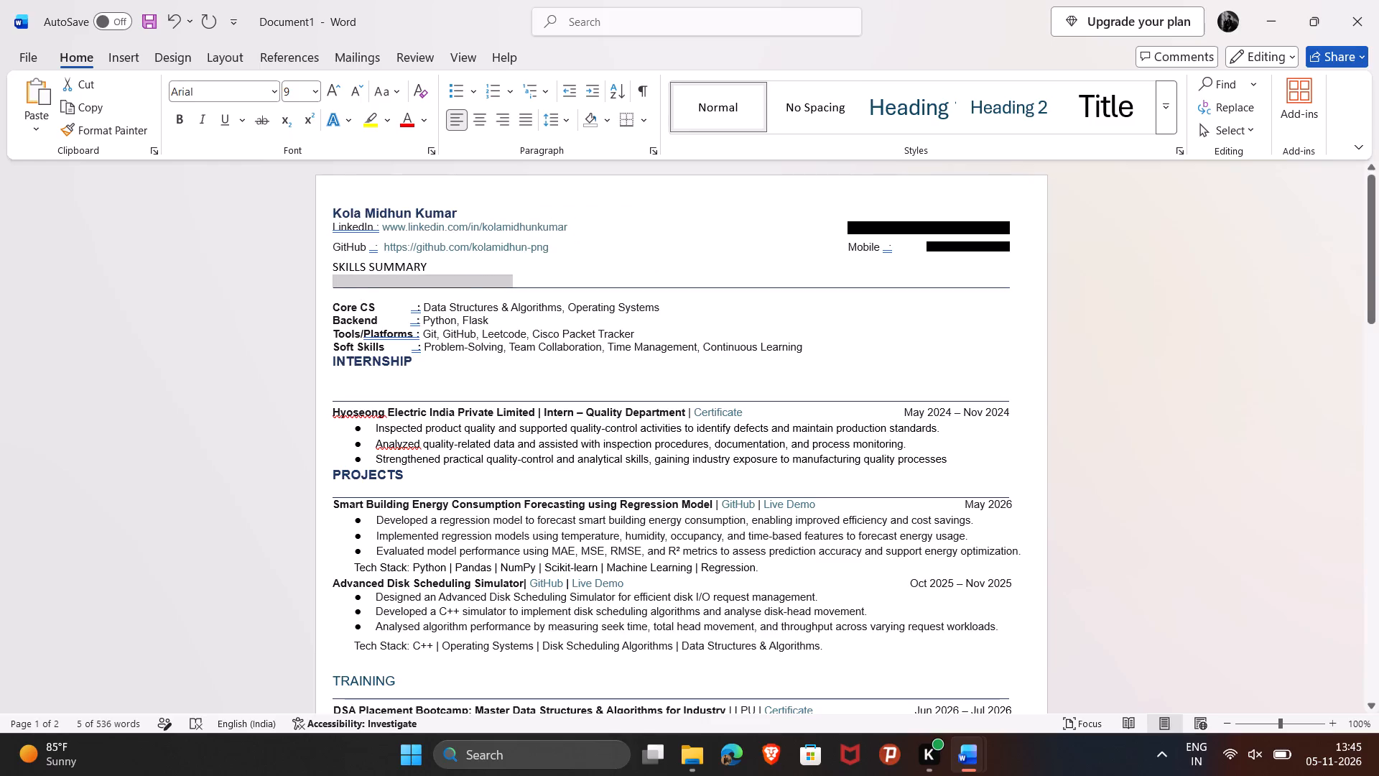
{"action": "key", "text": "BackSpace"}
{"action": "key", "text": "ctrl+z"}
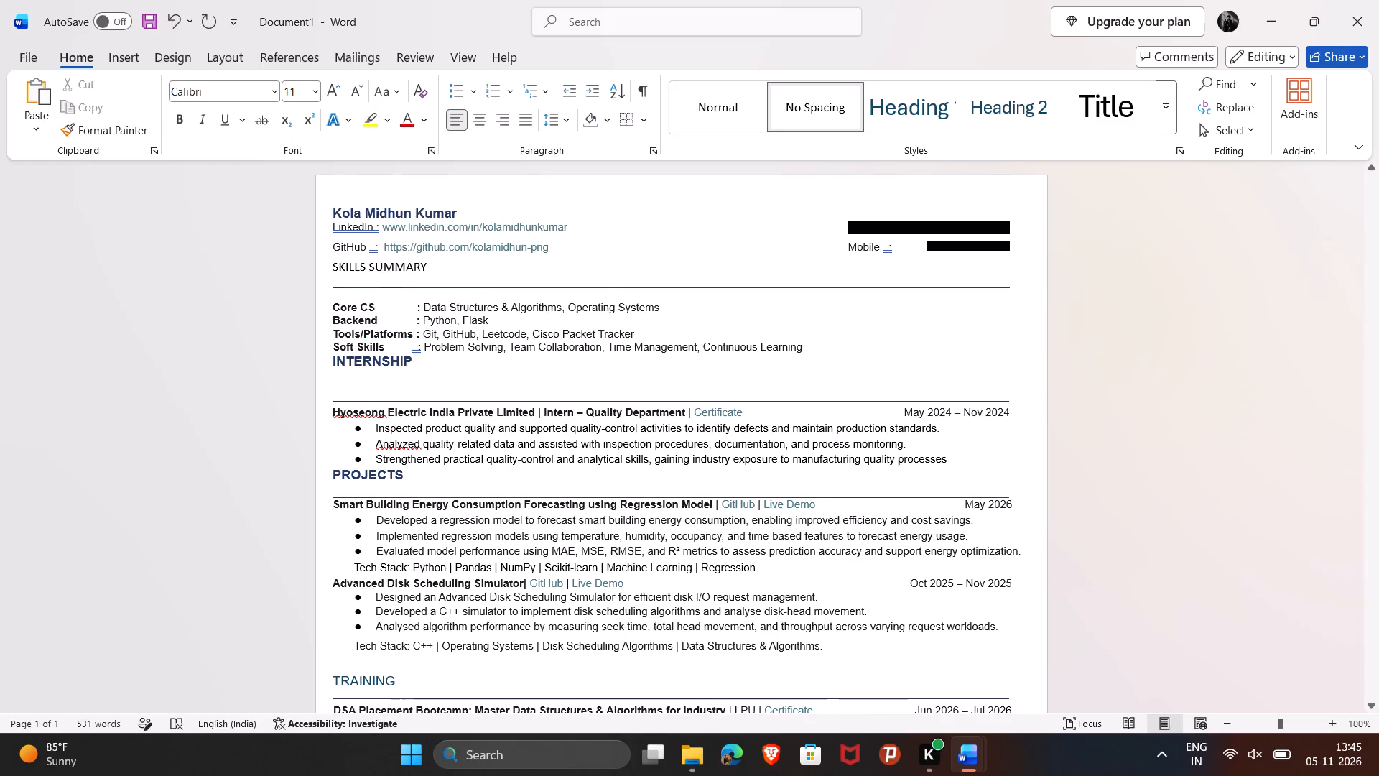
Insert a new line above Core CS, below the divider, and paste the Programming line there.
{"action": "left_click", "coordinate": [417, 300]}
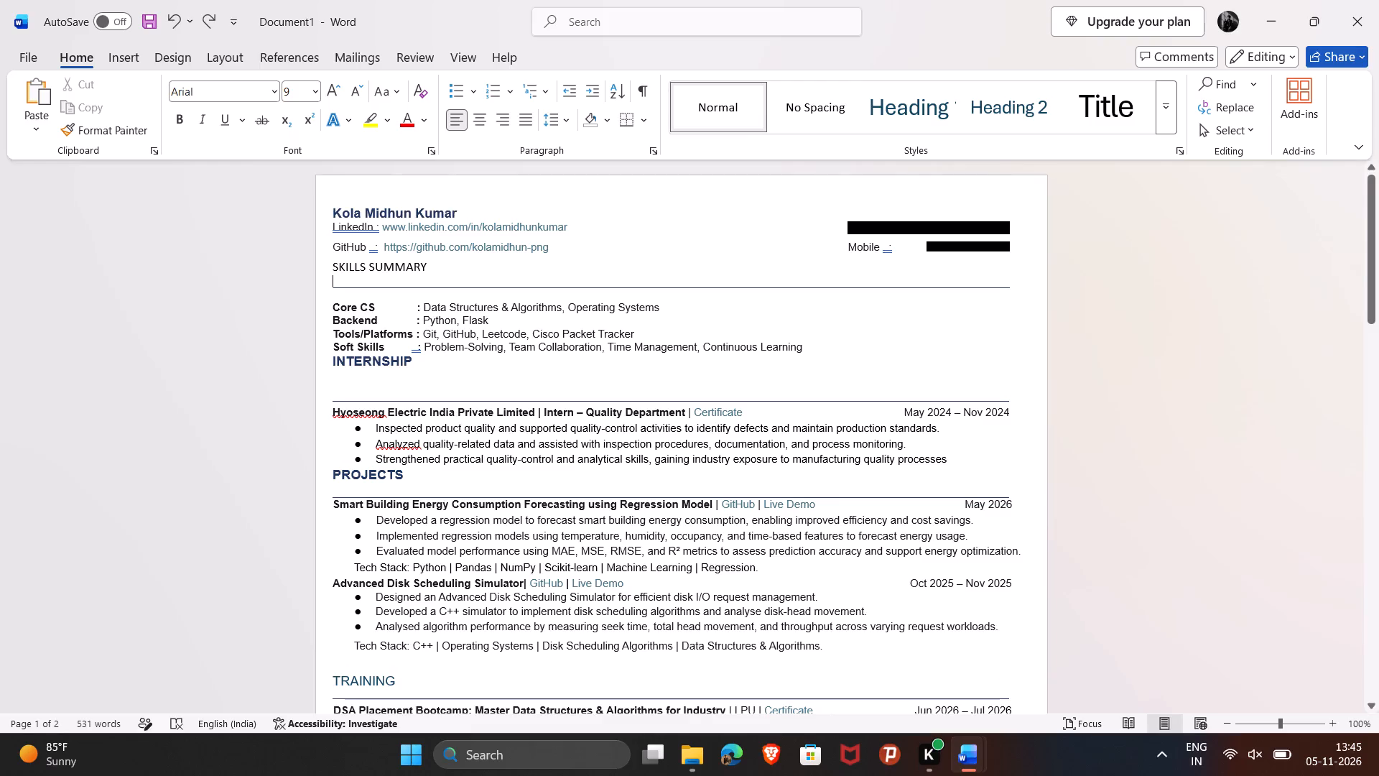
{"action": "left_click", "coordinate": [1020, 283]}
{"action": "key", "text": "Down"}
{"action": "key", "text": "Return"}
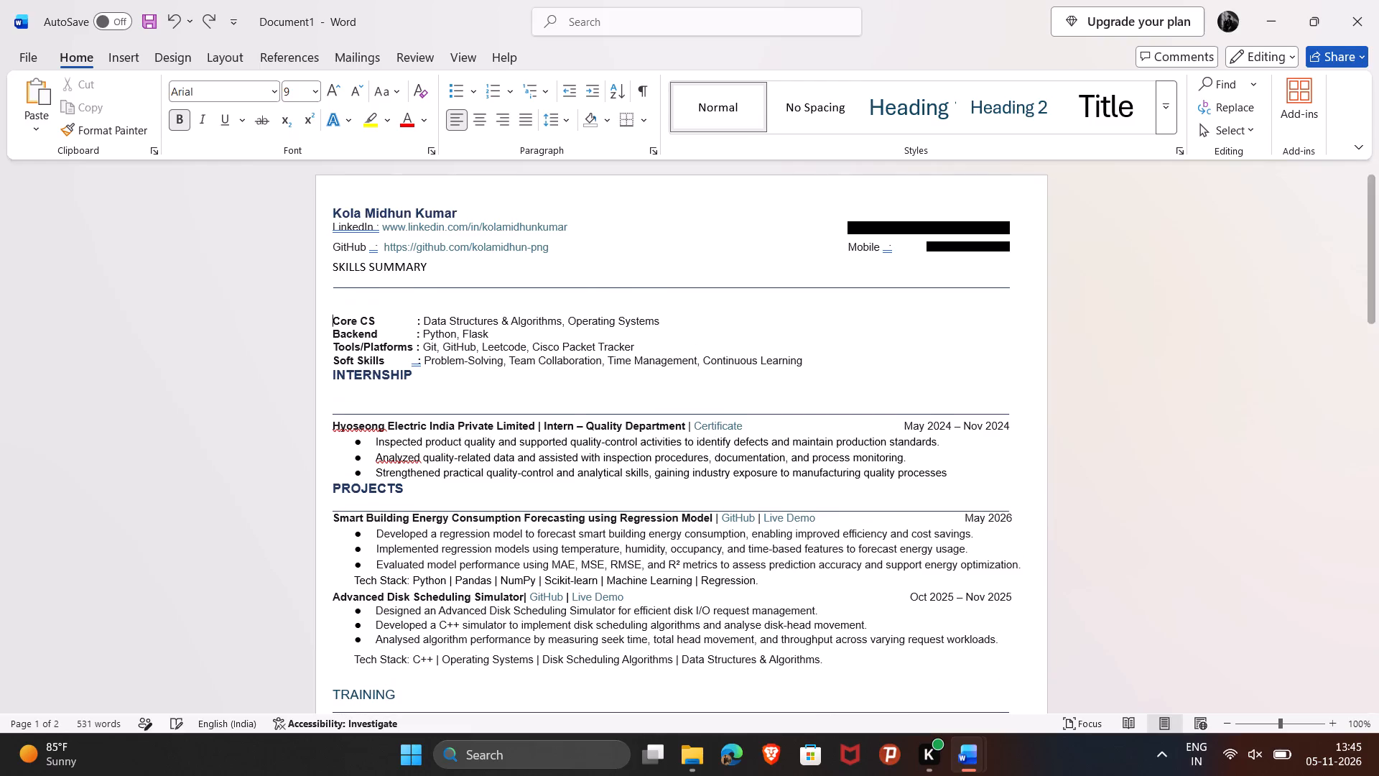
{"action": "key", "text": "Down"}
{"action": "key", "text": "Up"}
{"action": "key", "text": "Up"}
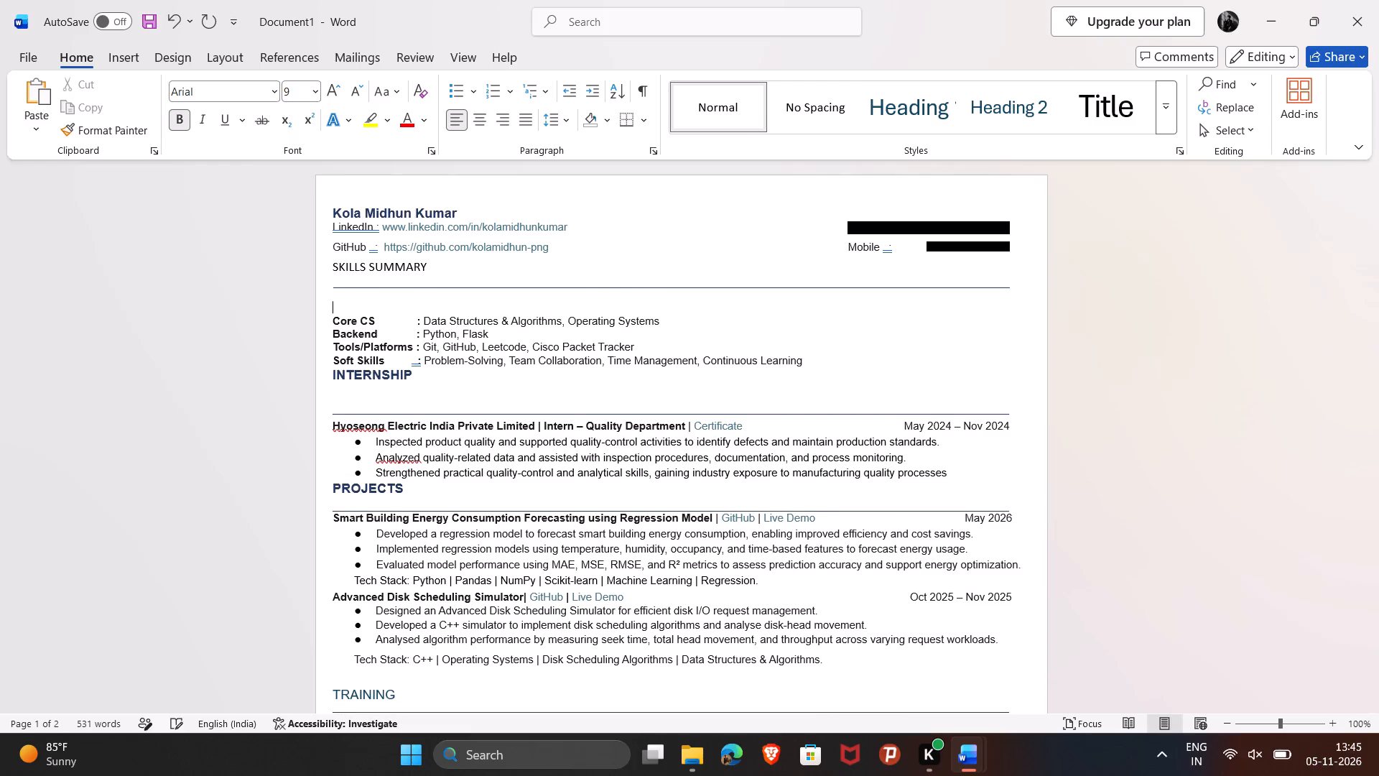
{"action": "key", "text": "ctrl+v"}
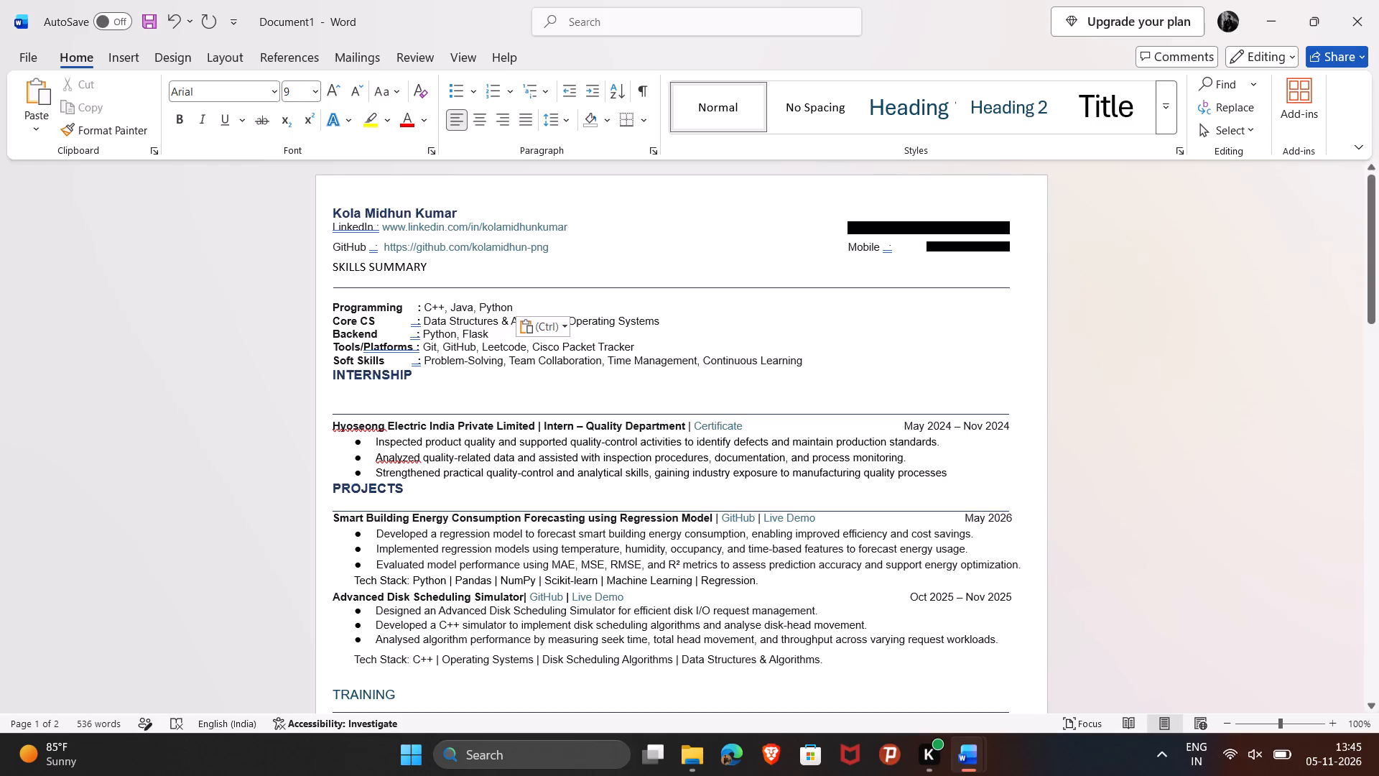
Copy the candidate's name line at the top of the CV.
{"action": "left_click_drag", "start_coordinate": [457, 213], "coordinate": [381, 211]}
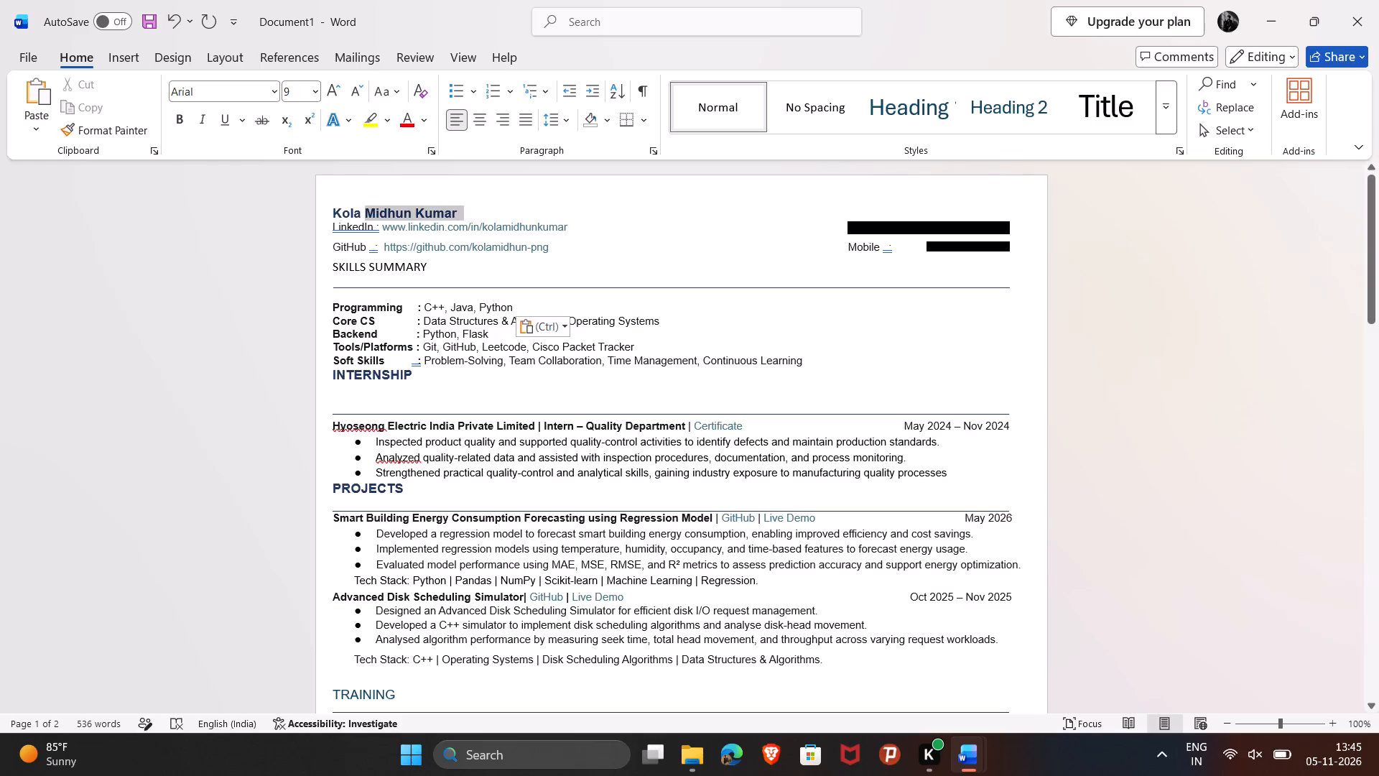
{"action": "left_click_drag", "start_coordinate": [381, 211], "coordinate": [350, 211]}
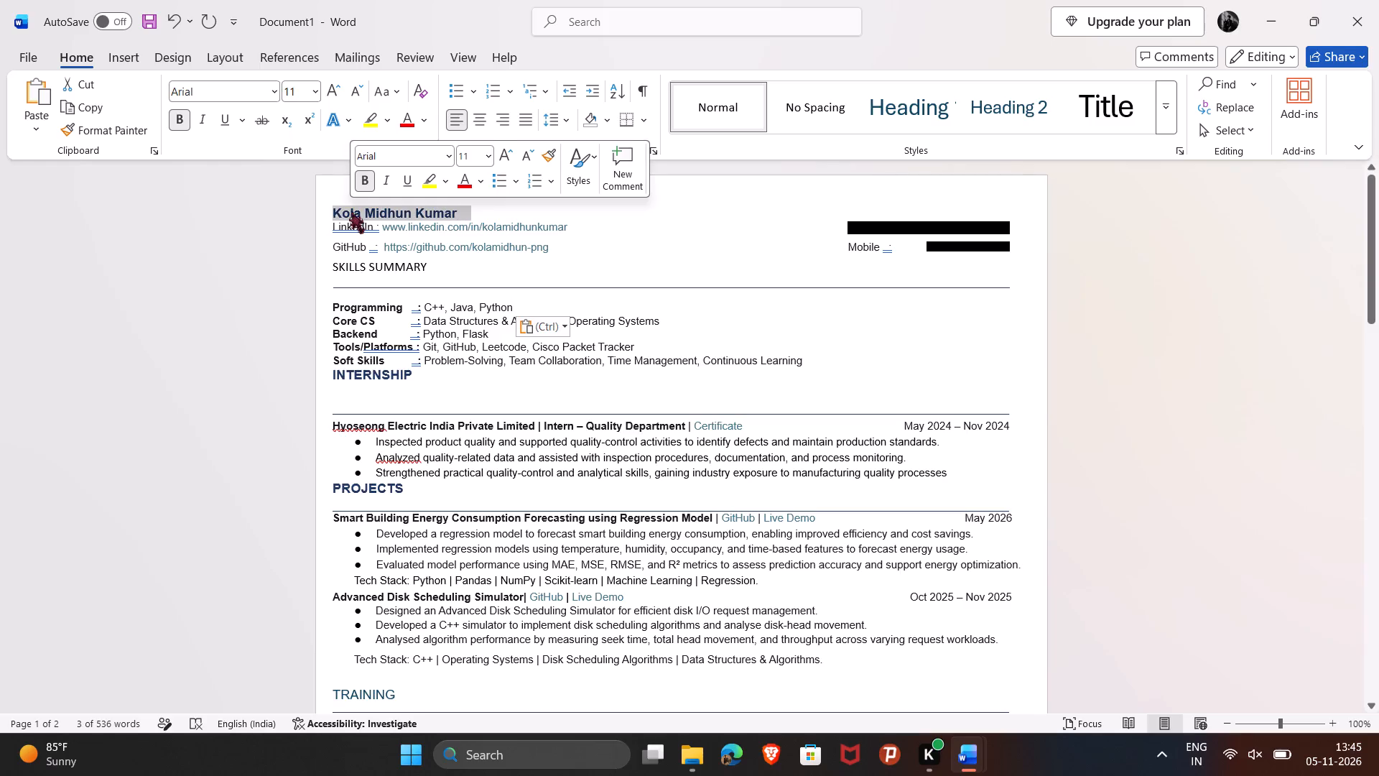
{"action": "key", "text": "ctrl+c"}
{"action": "key", "text": "ctrl+c"}
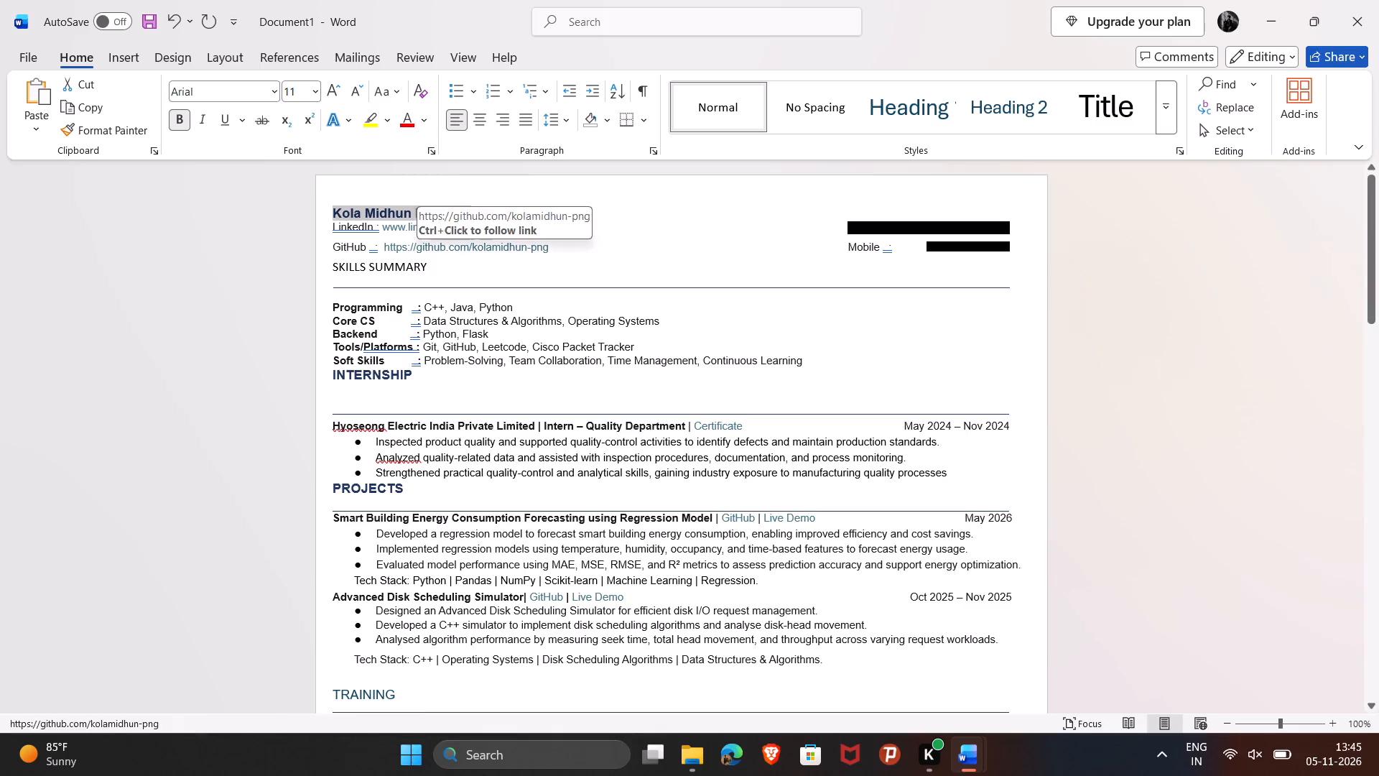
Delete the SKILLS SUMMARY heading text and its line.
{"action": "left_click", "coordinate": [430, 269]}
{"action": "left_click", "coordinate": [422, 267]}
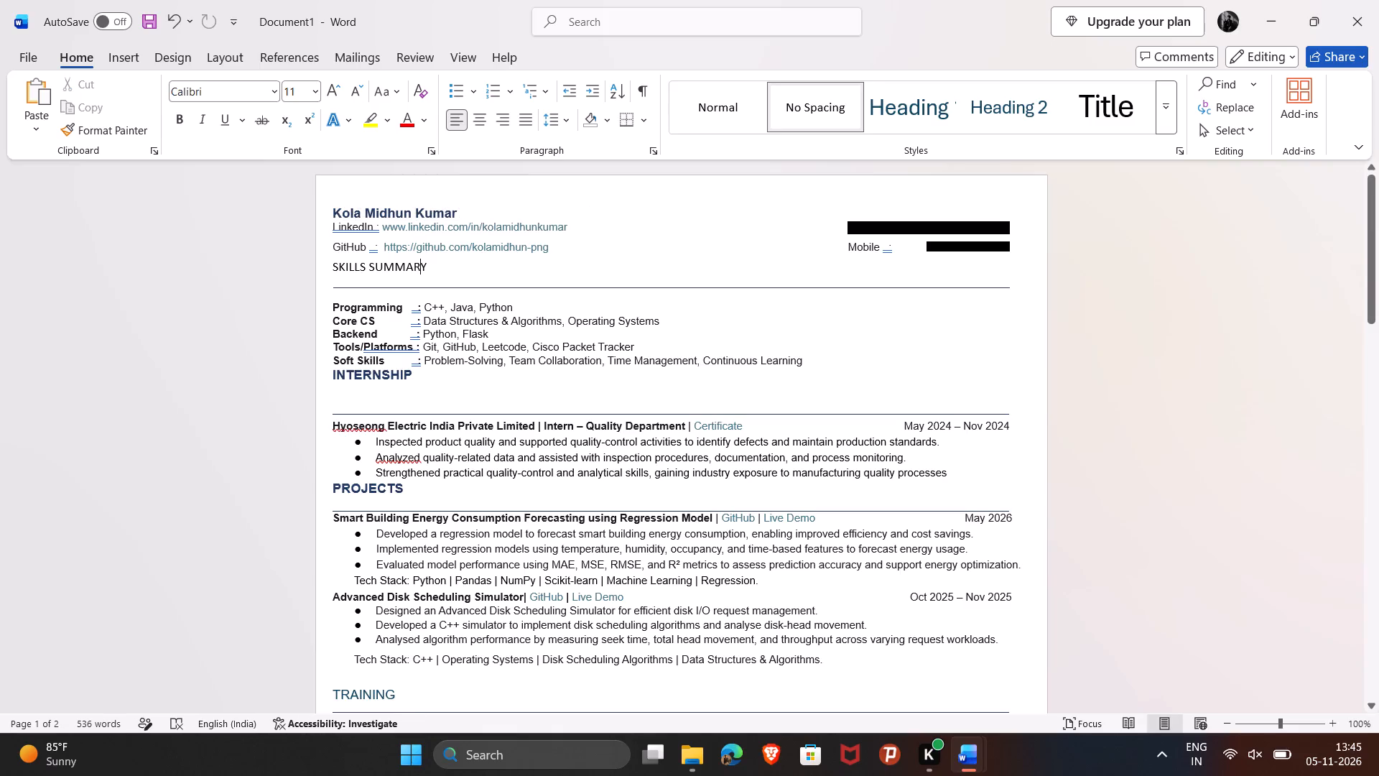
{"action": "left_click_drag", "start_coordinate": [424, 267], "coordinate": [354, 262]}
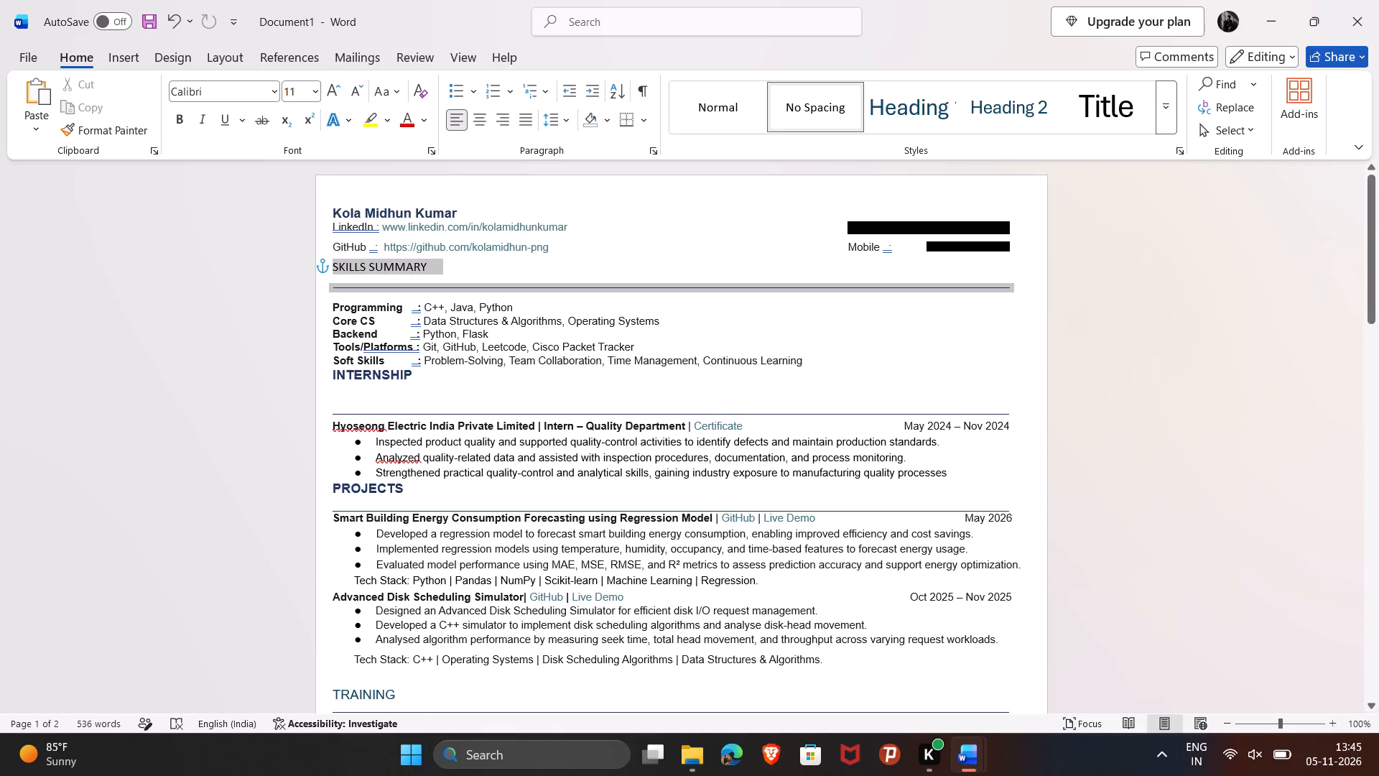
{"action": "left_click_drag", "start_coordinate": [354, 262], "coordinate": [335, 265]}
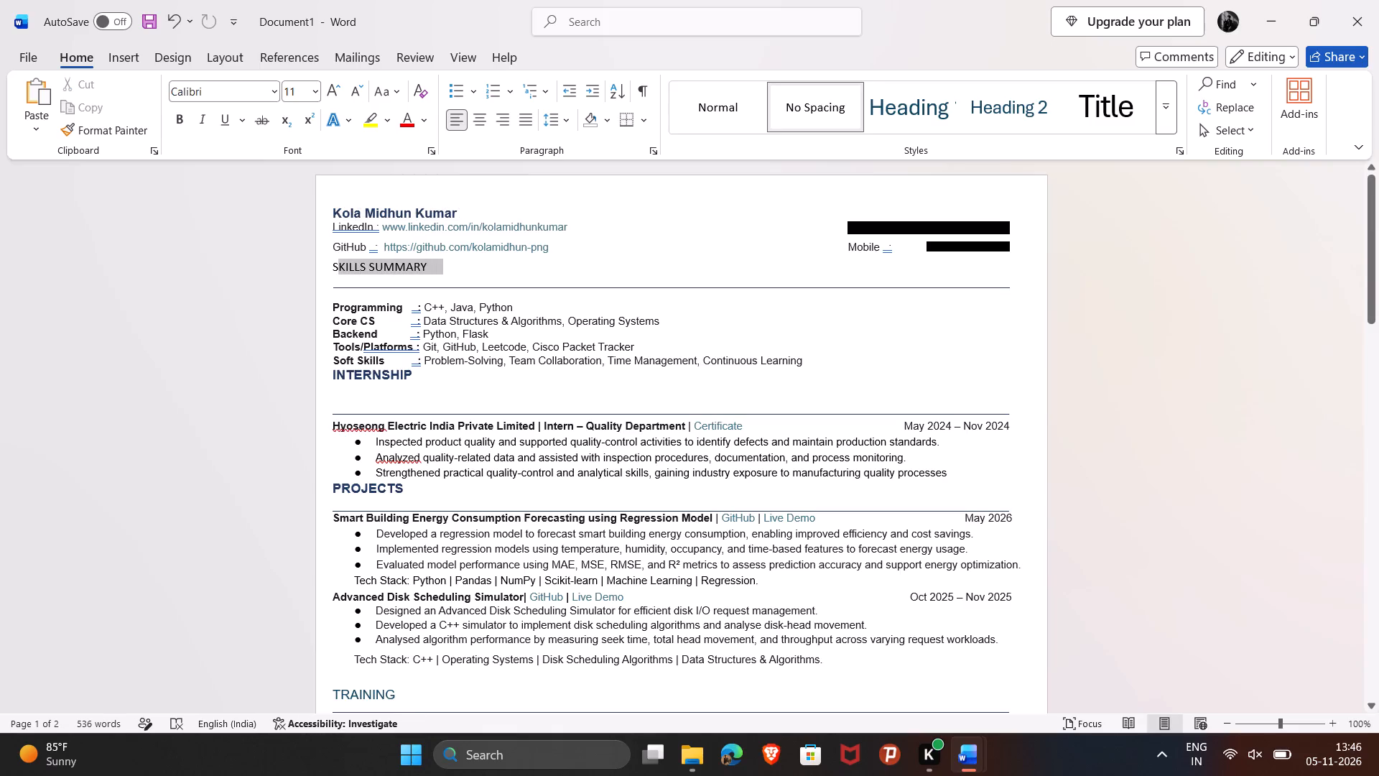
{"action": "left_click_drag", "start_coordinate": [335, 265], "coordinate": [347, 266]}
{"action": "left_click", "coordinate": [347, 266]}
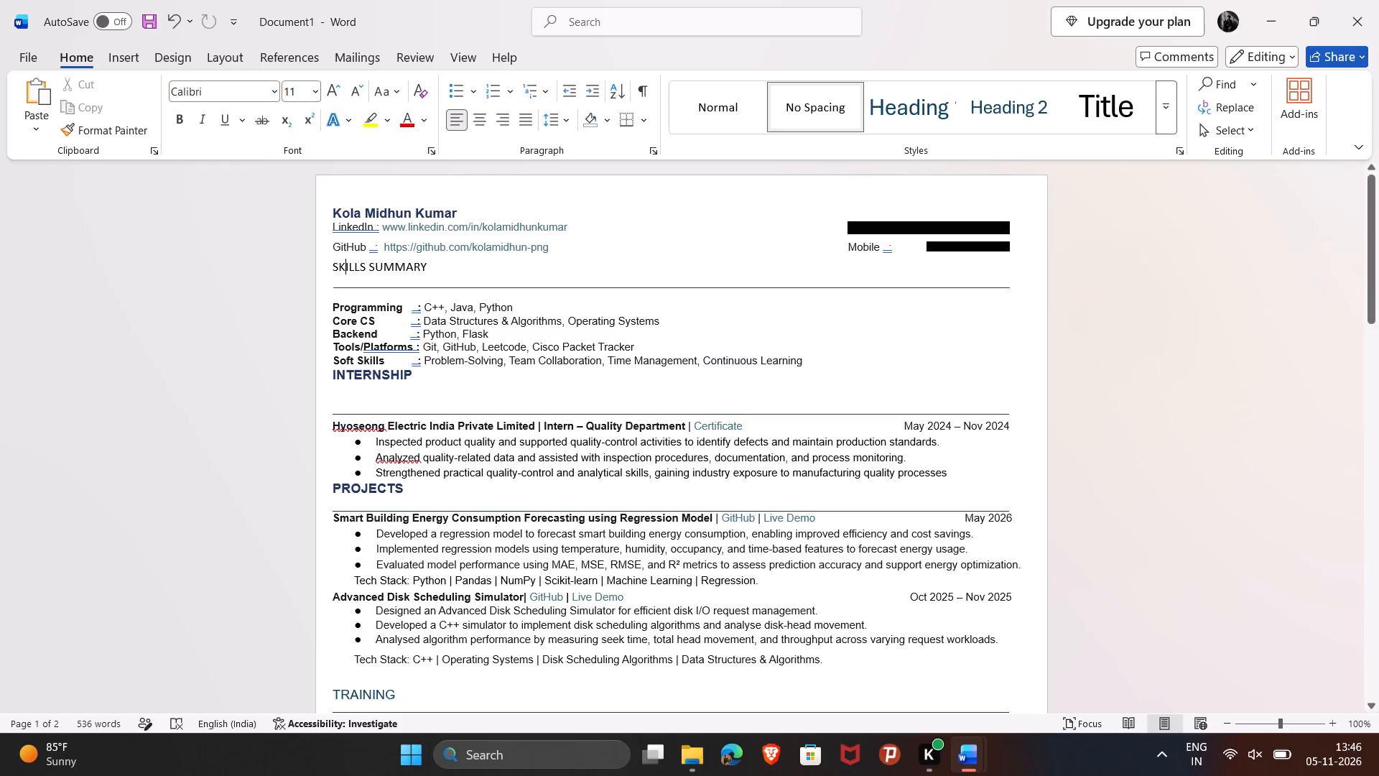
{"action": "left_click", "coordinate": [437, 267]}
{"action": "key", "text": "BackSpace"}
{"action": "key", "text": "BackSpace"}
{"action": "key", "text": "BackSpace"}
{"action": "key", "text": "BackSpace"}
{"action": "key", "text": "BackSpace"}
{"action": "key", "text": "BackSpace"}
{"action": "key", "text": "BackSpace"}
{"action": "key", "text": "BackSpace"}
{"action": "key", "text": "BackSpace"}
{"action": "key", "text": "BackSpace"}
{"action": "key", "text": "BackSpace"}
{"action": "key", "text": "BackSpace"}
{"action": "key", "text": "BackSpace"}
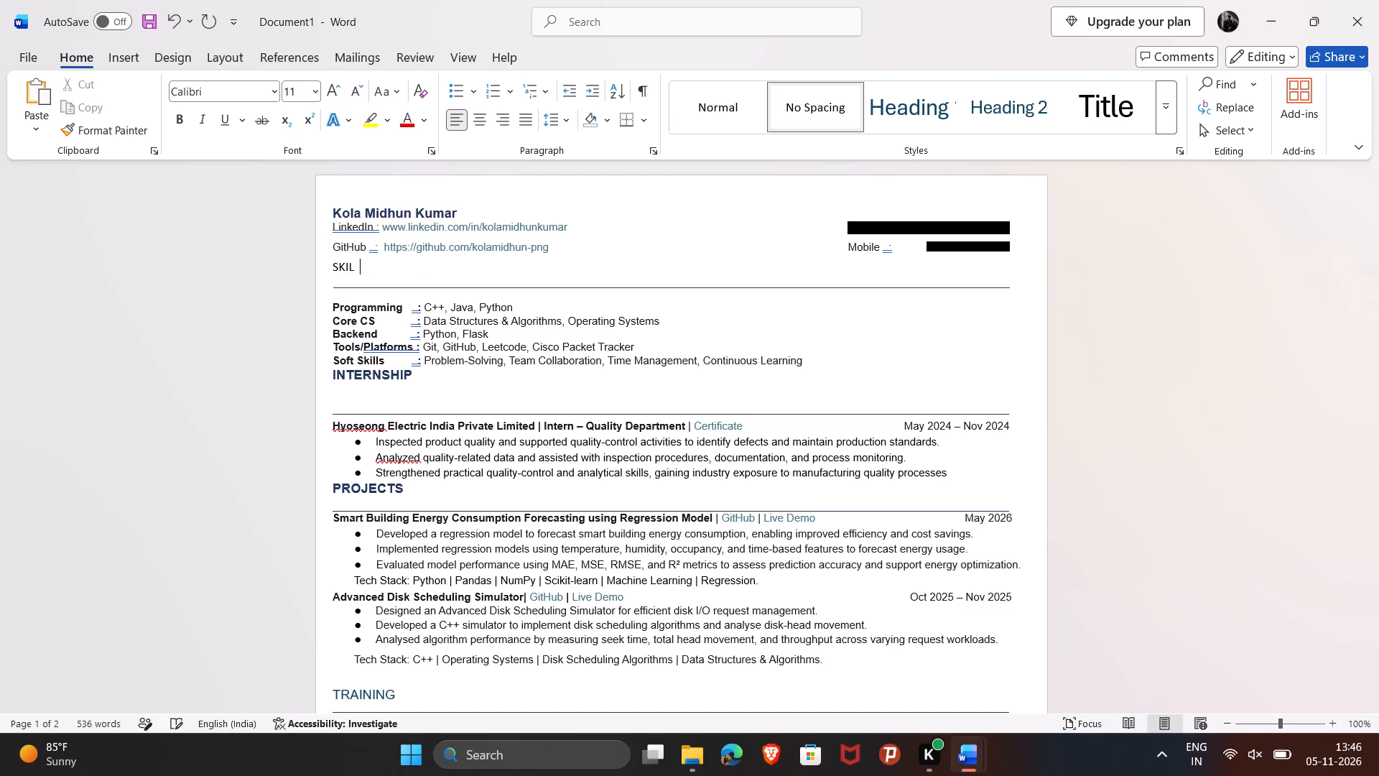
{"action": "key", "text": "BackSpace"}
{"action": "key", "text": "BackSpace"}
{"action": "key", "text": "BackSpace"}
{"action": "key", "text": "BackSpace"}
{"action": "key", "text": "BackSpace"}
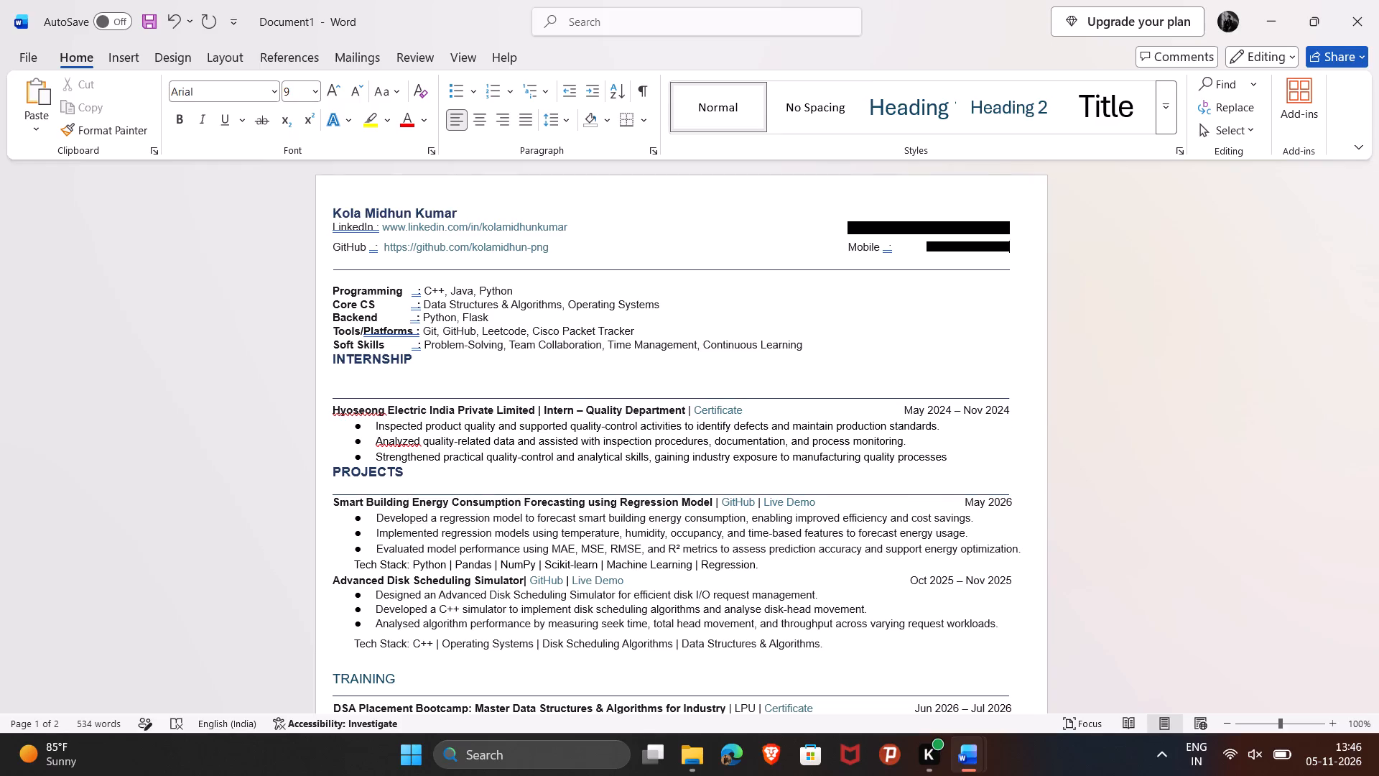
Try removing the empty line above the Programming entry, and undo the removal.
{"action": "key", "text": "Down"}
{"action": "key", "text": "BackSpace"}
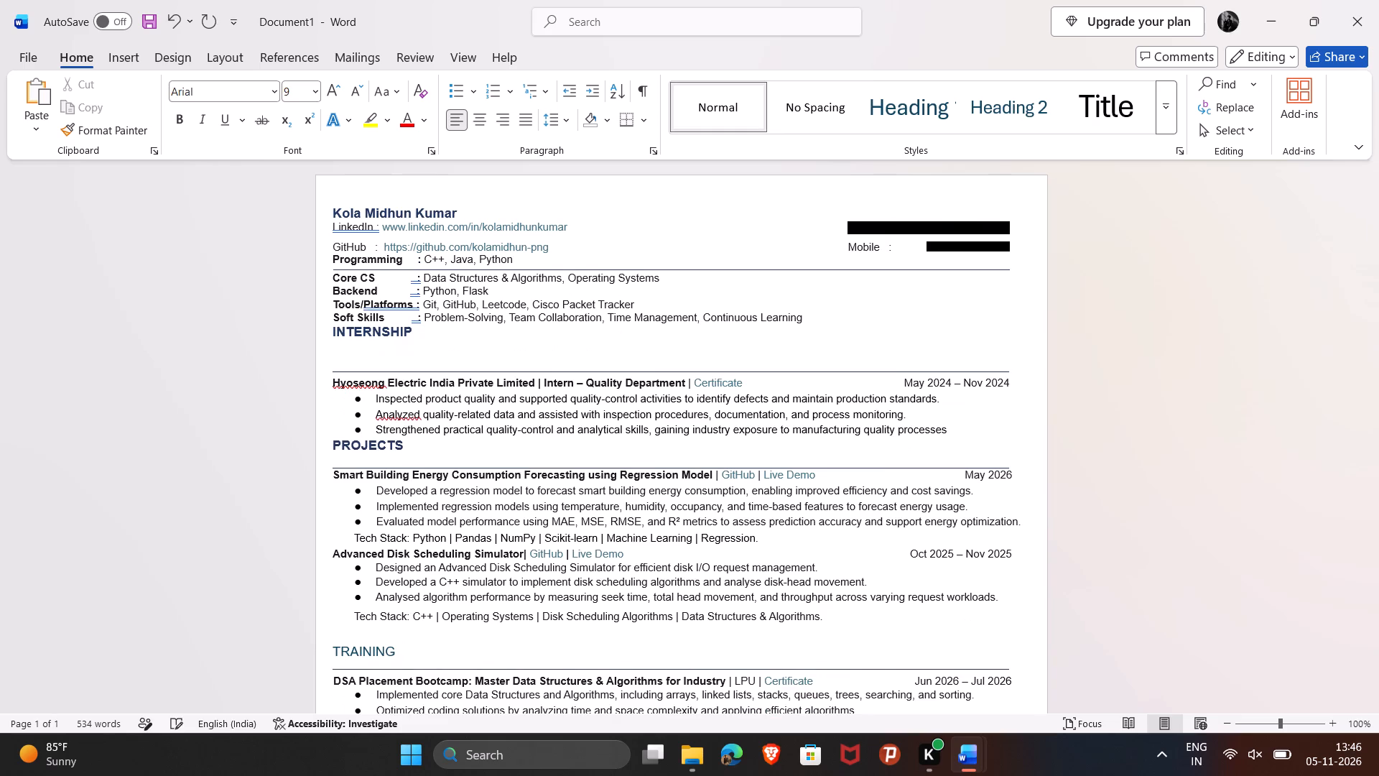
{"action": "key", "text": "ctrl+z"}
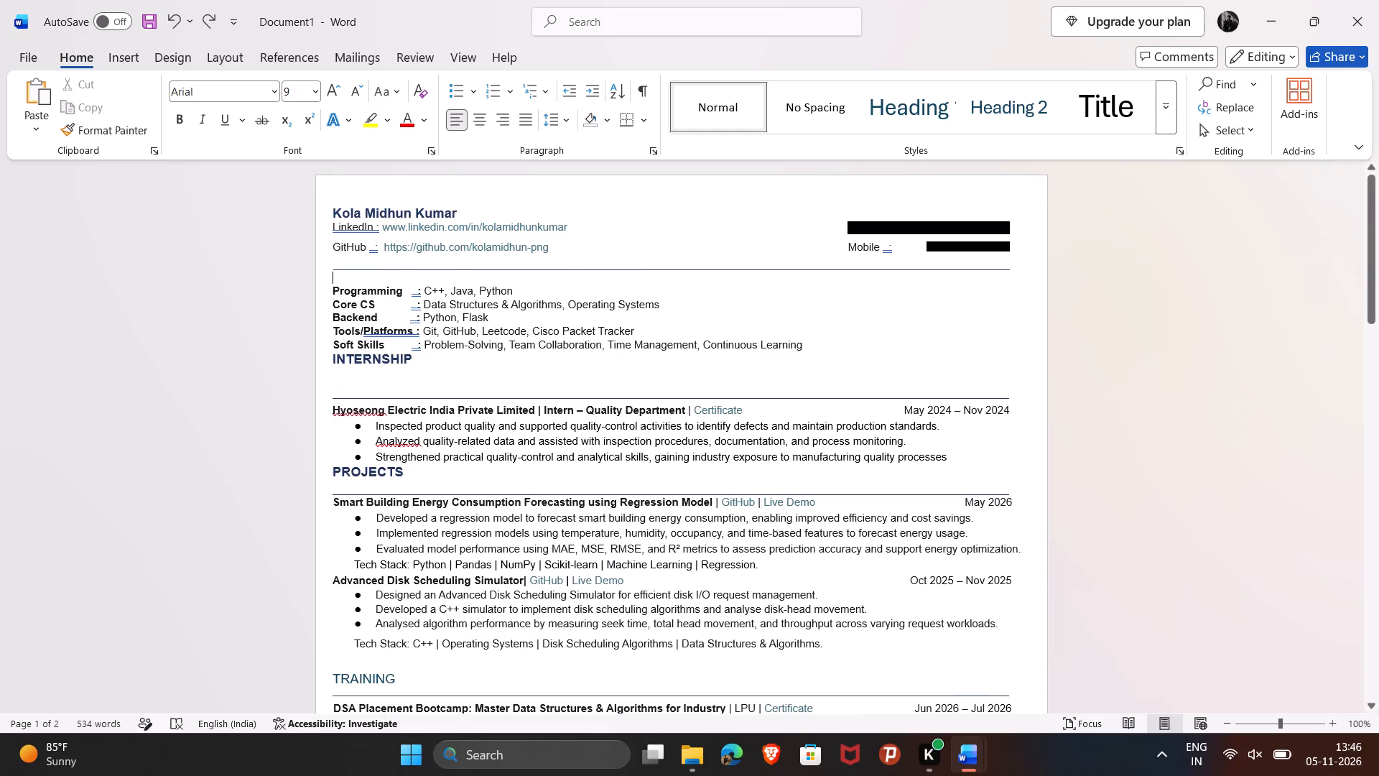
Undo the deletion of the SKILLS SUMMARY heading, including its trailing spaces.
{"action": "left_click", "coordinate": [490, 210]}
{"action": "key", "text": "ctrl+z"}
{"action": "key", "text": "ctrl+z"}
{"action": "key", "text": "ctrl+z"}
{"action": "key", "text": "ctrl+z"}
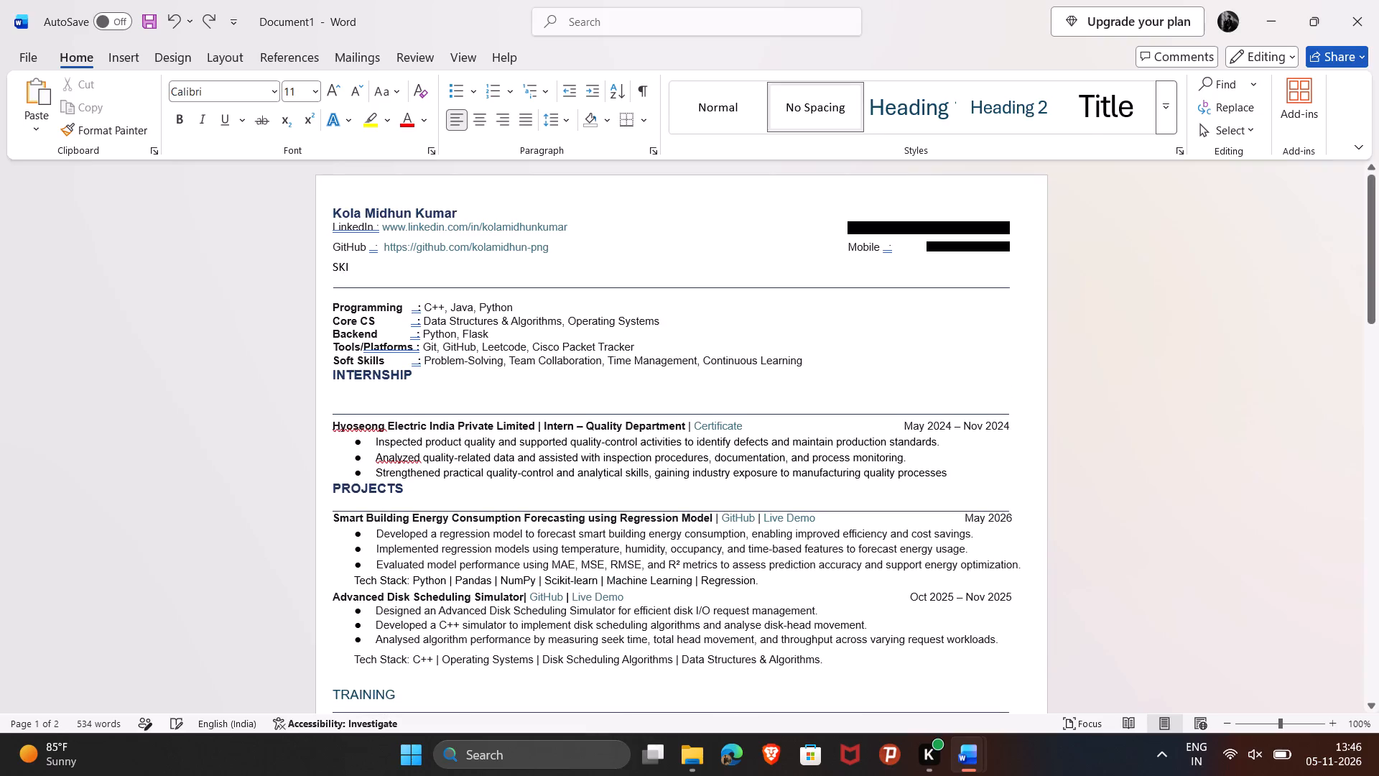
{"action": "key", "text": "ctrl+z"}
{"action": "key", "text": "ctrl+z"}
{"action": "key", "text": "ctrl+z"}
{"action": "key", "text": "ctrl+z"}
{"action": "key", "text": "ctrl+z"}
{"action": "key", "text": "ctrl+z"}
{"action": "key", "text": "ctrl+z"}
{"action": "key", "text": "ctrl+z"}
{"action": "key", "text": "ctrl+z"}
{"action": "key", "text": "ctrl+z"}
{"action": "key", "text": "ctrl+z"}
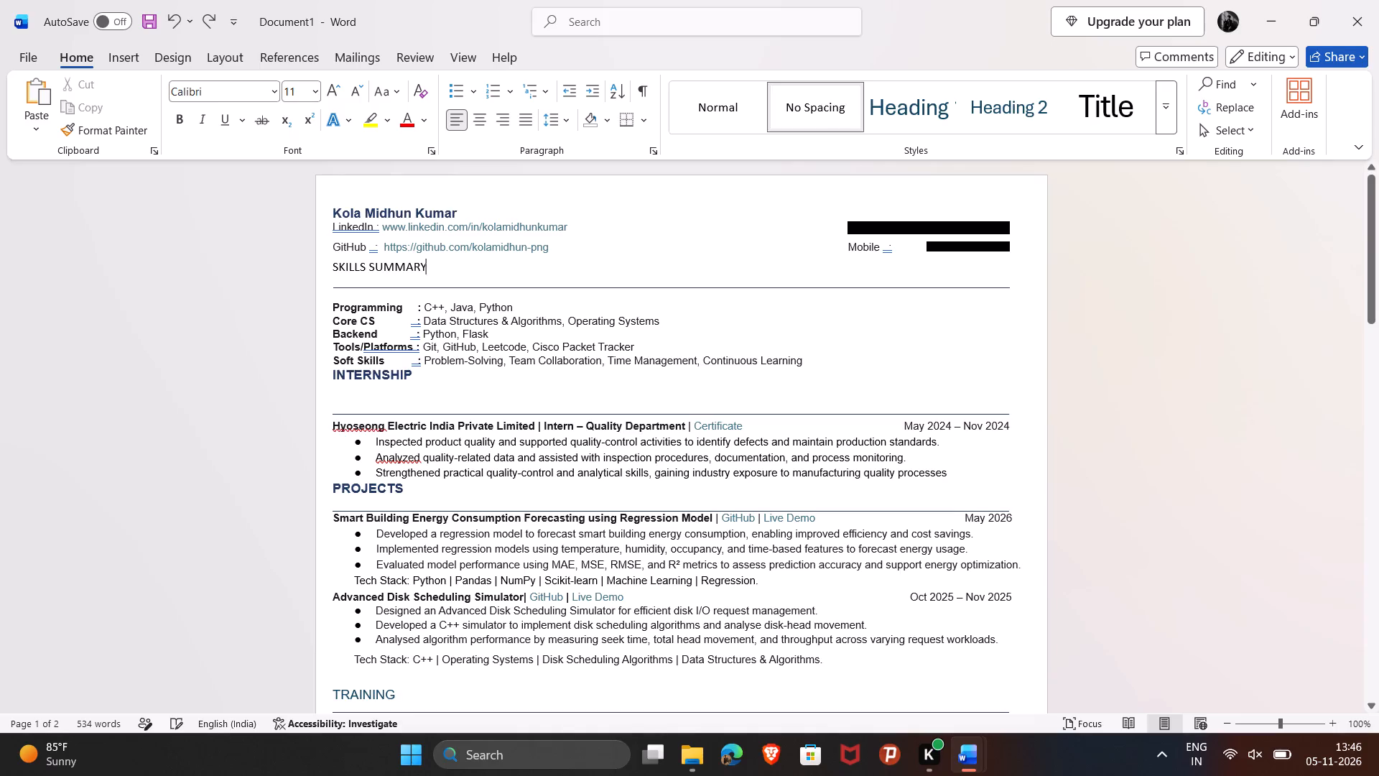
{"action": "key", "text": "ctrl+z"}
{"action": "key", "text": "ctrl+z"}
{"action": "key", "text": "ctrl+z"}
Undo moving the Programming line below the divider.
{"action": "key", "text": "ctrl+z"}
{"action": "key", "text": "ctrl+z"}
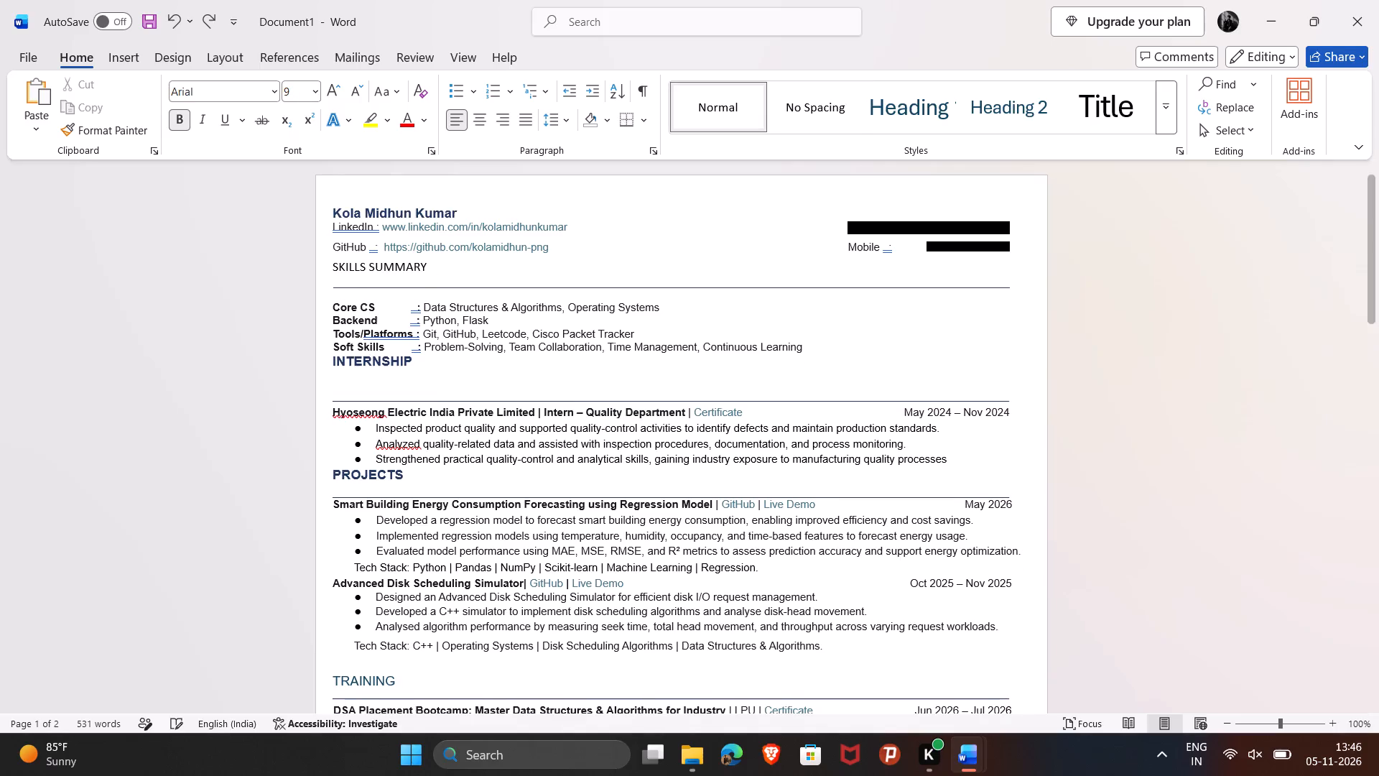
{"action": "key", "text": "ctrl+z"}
Undo the No Spacing style on the empty line below PROJECTS and on the SKILLS SUMMARY heading.
{"action": "key", "text": "ctrl+z"}
{"action": "key", "text": "ctrl+z"}
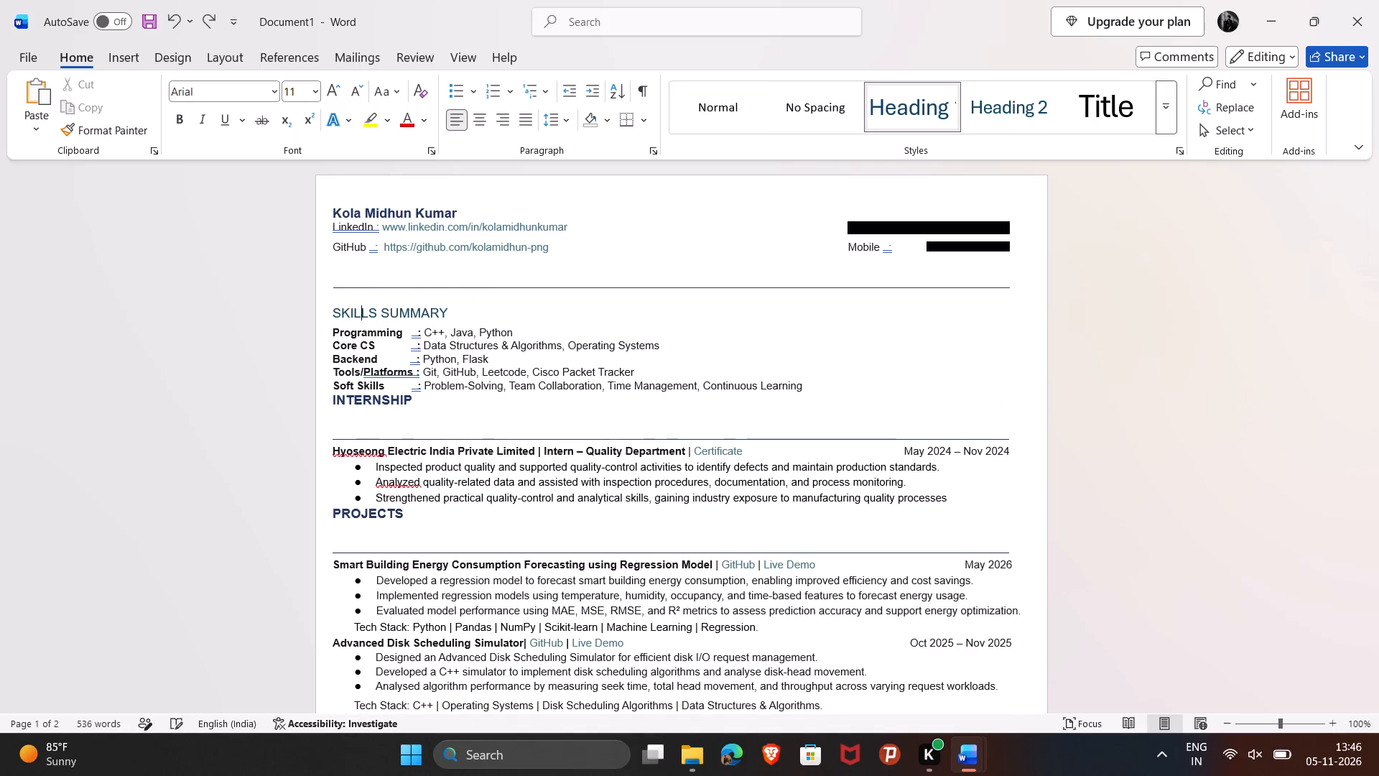
Ignore once the grammar flags on the LinkedIn, GitHub and Mobile labels and on the contact label above Mobile.
{"action": "left_click", "coordinate": [437, 276]}
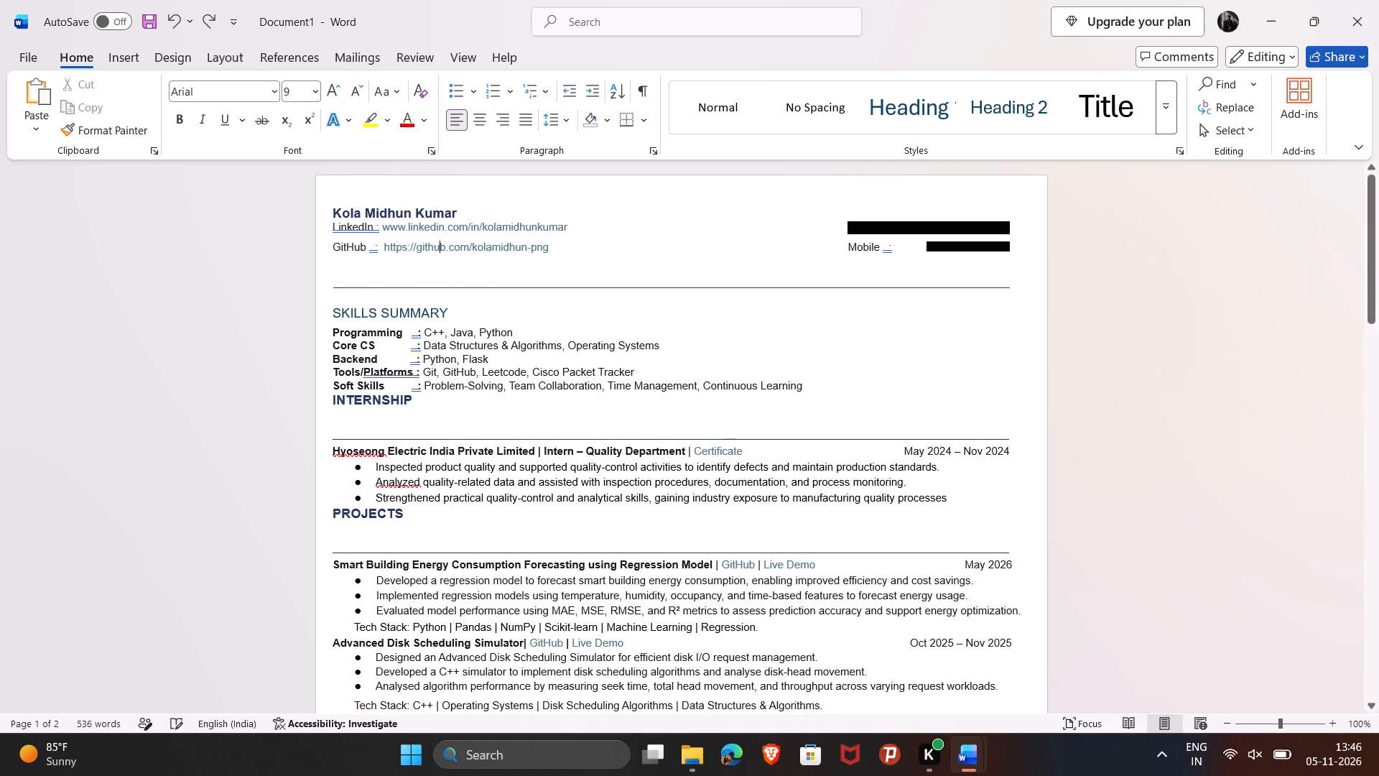
{"action": "left_click", "coordinate": [616, 231]}
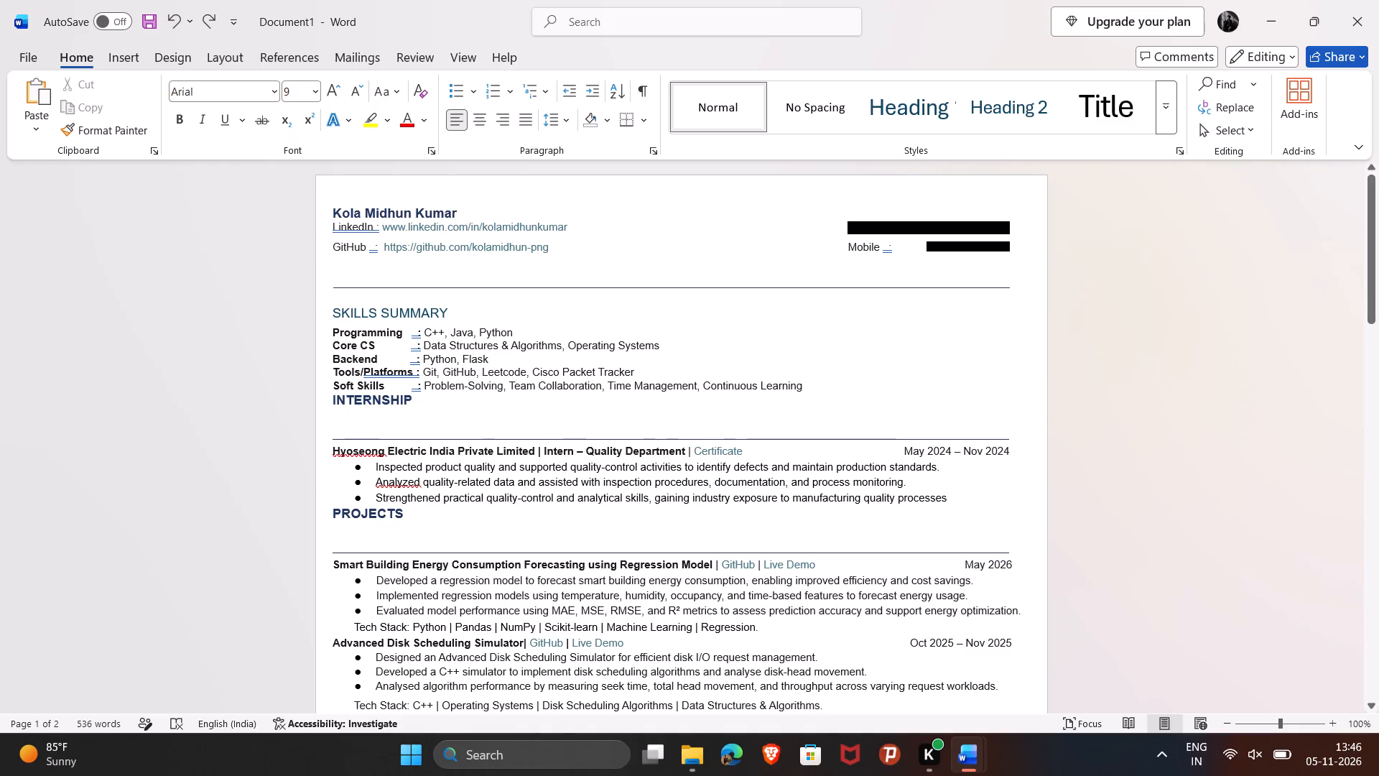
{"action": "left_click", "coordinate": [359, 231]}
{"action": "right_click", "coordinate": [359, 231]}
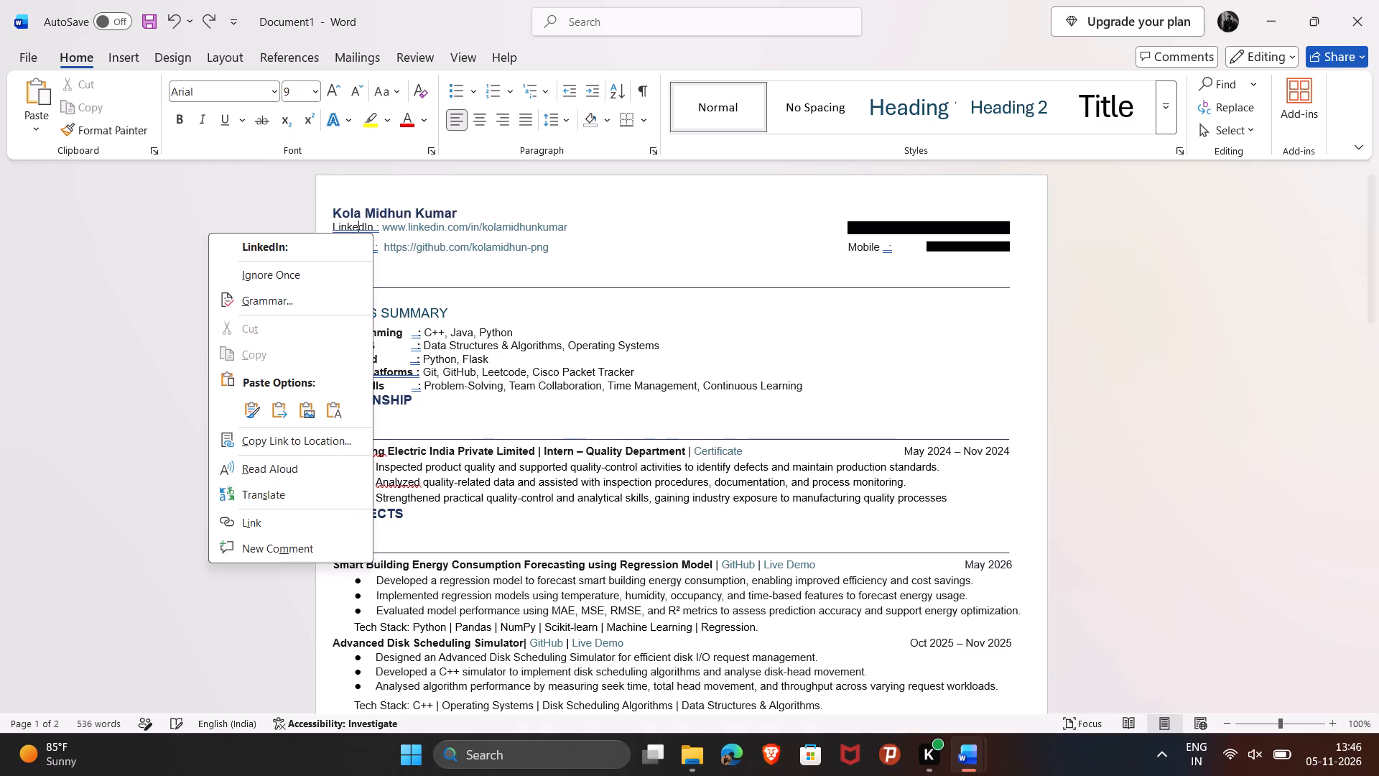
{"action": "left_click", "coordinate": [330, 267]}
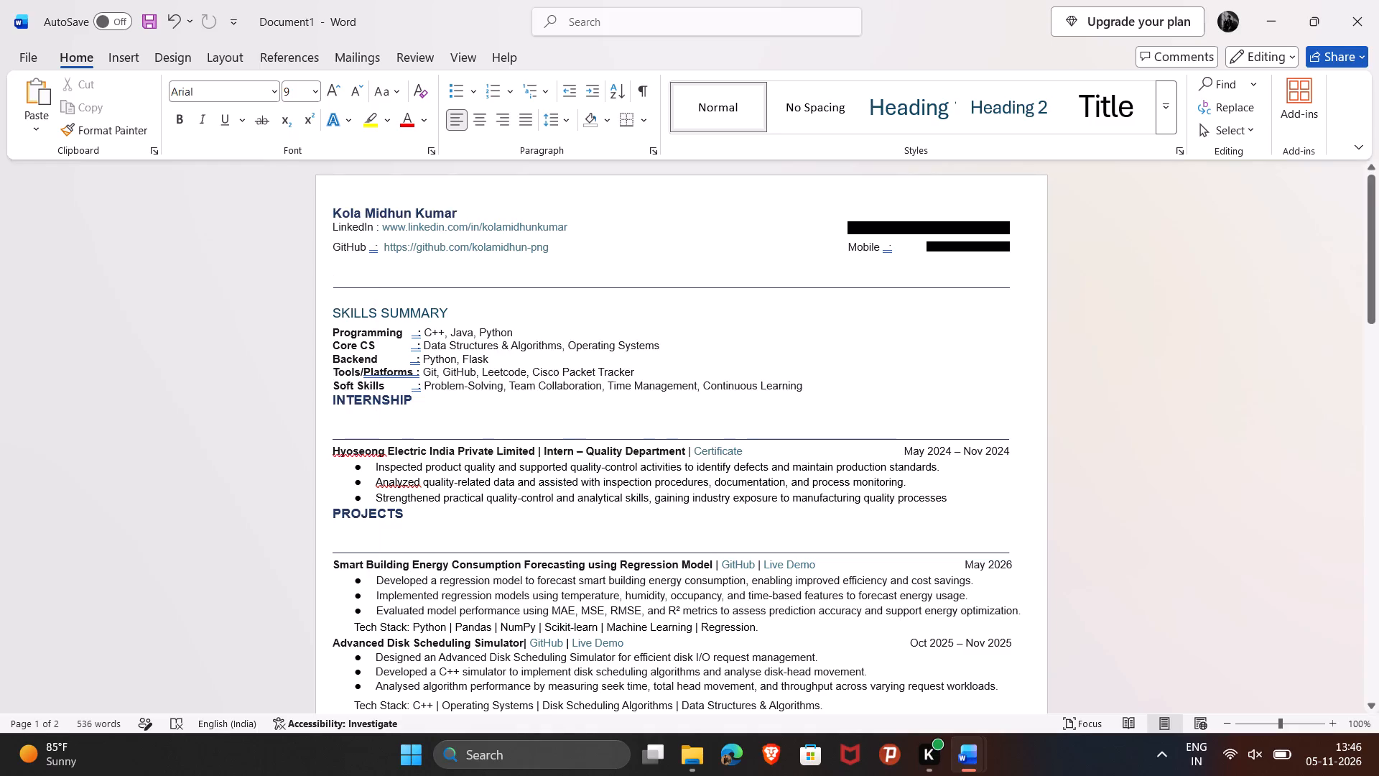
{"action": "right_click", "coordinate": [371, 251]}
{"action": "left_click", "coordinate": [337, 290]}
{"action": "right_click", "coordinate": [885, 231]}
{"action": "left_click", "coordinate": [834, 276]}
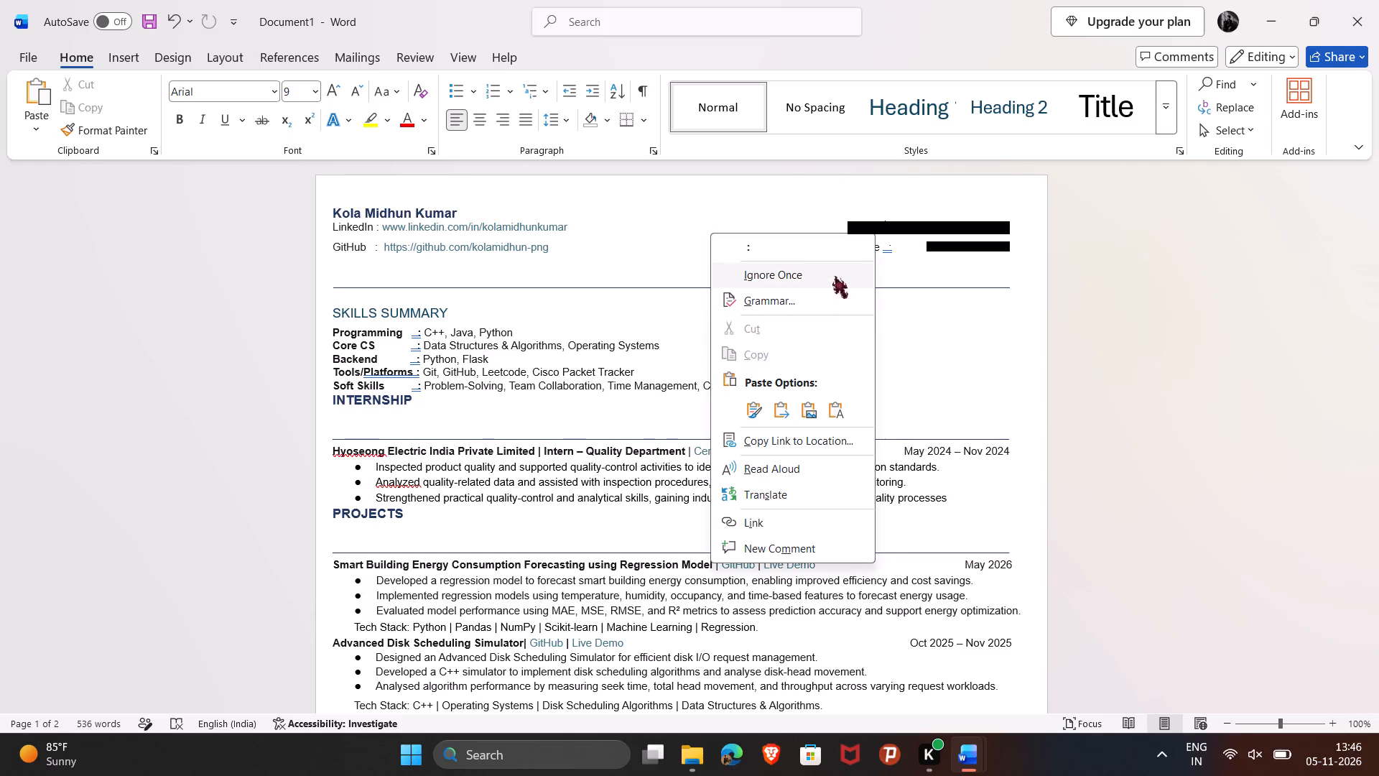
{"action": "right_click", "coordinate": [886, 254]}
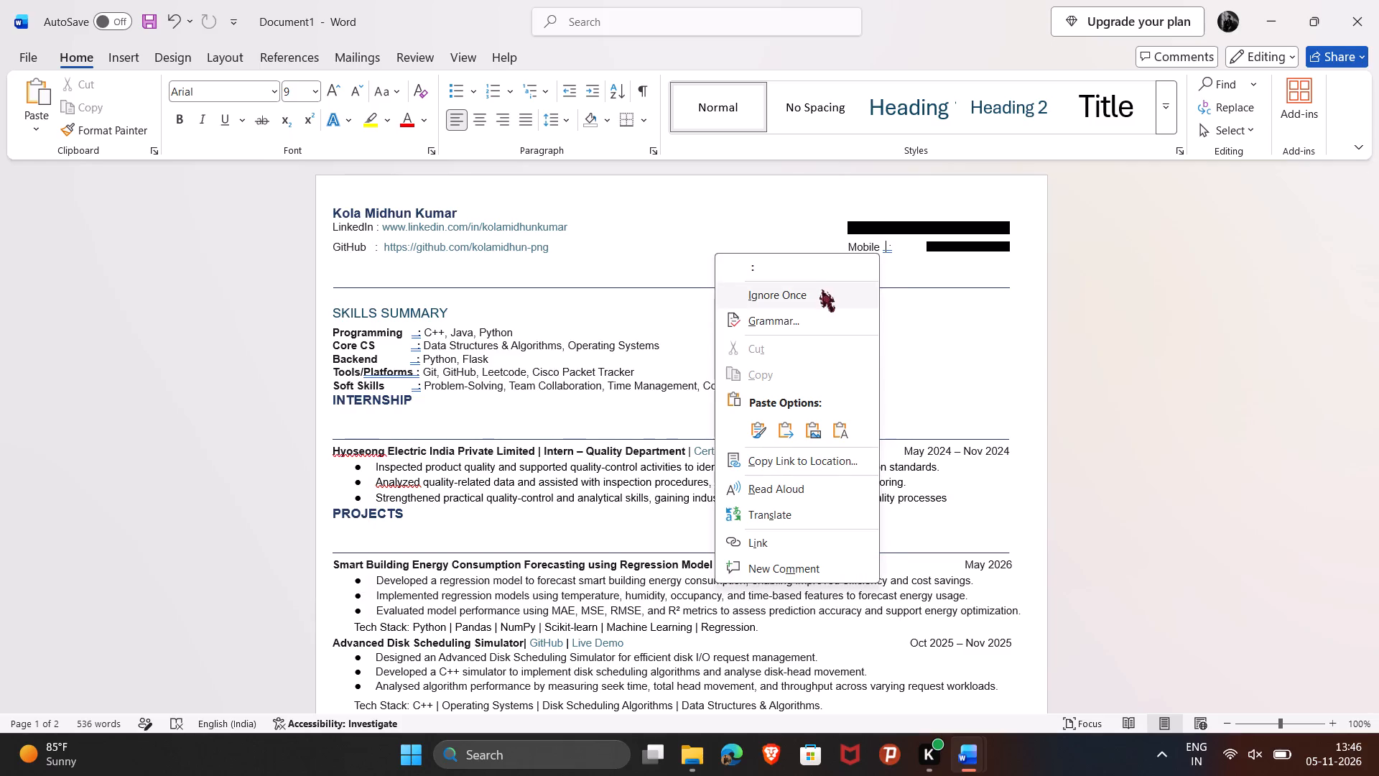
{"action": "left_click", "coordinate": [821, 290]}
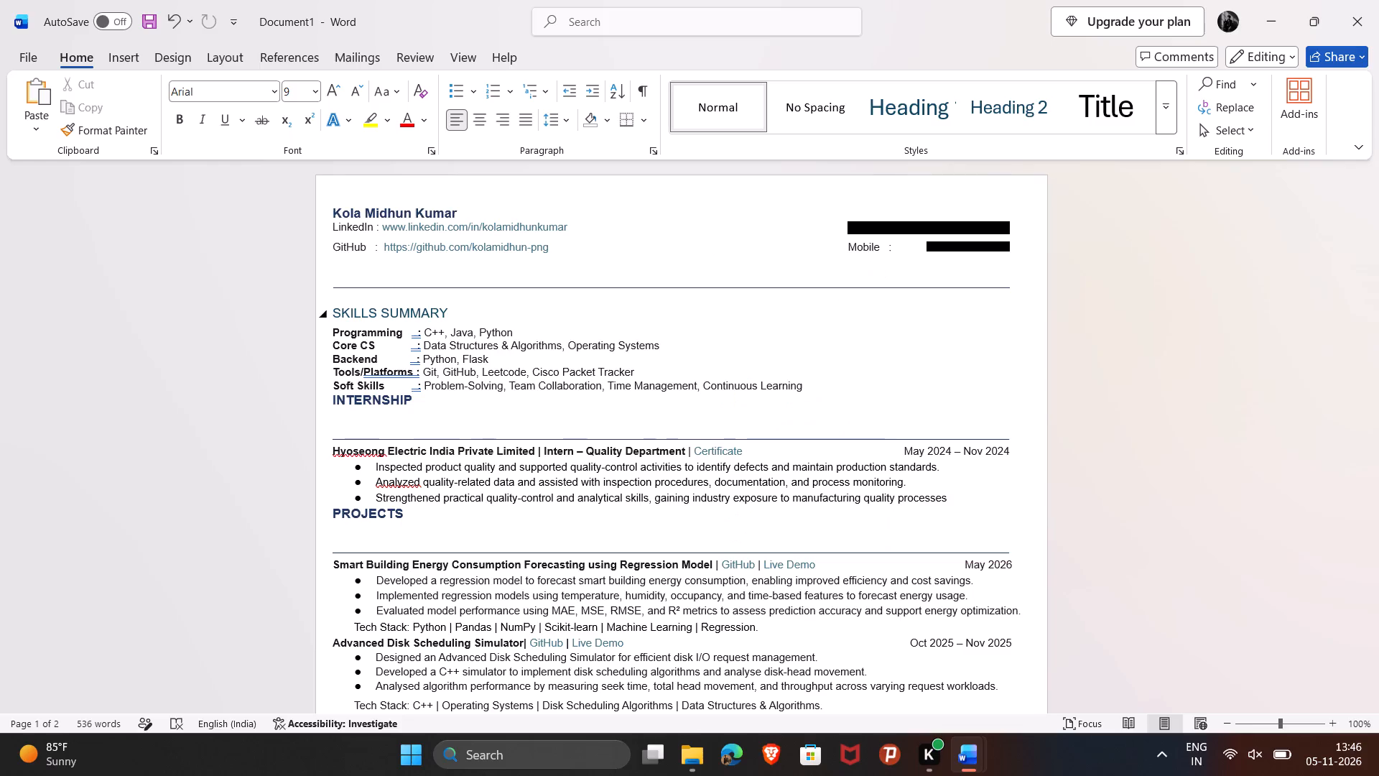
Insert one blank line between the GitHub line and the divider above SKILLS SUMMARY.
{"action": "left_click", "coordinate": [764, 274]}
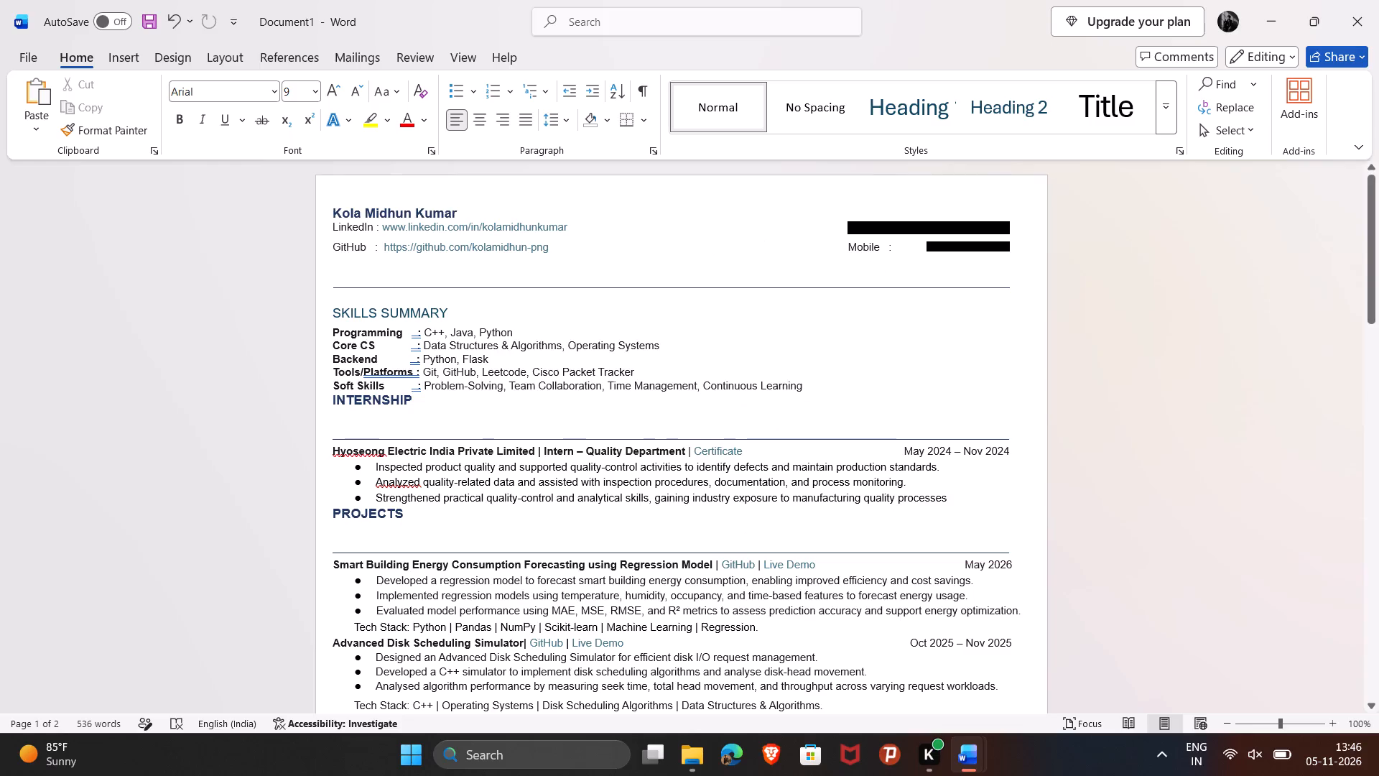
{"action": "left_click", "coordinate": [915, 271]}
{"action": "left_click", "coordinate": [1017, 300]}
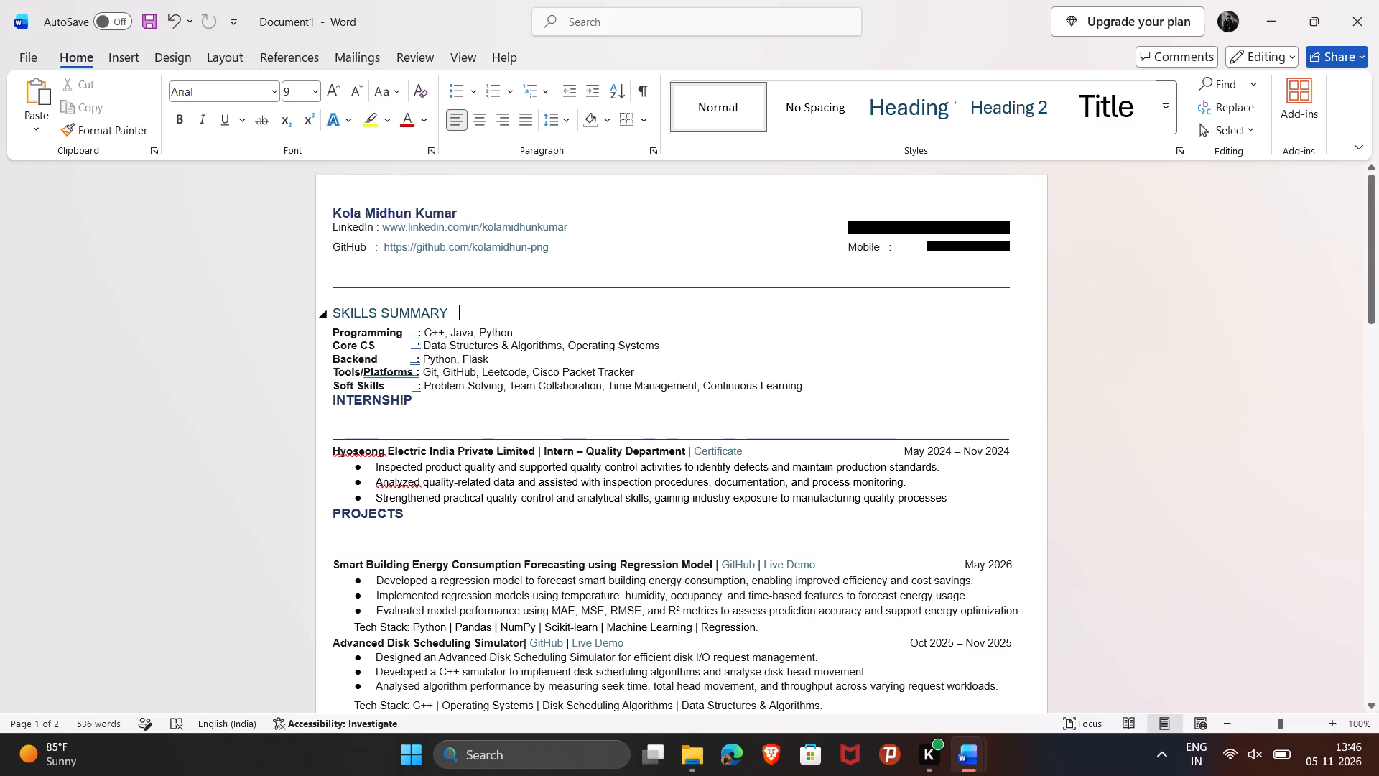
{"action": "left_click", "coordinate": [1011, 286]}
{"action": "left_click", "coordinate": [1013, 245]}
{"action": "key", "text": "Return"}
{"action": "key", "text": "Return"}
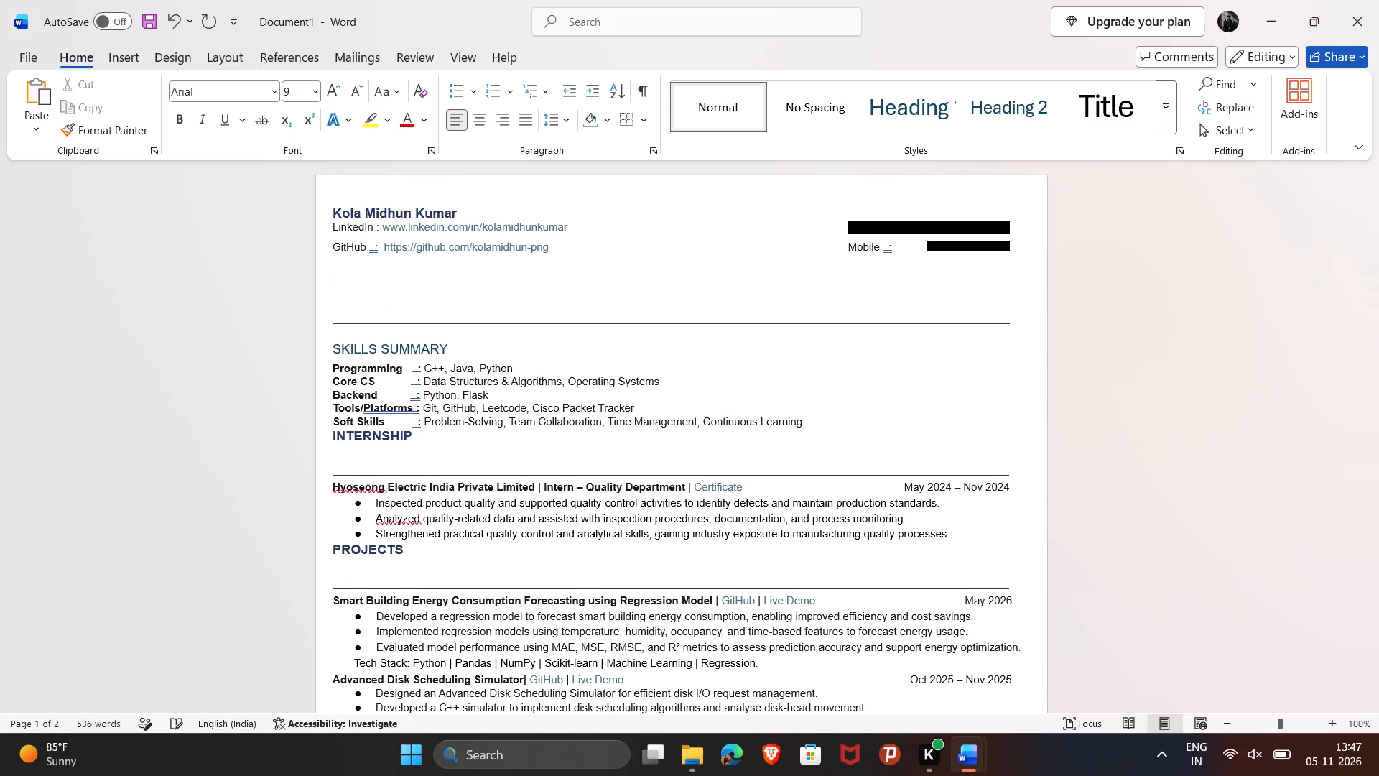
{"action": "key", "text": "BackSpace"}
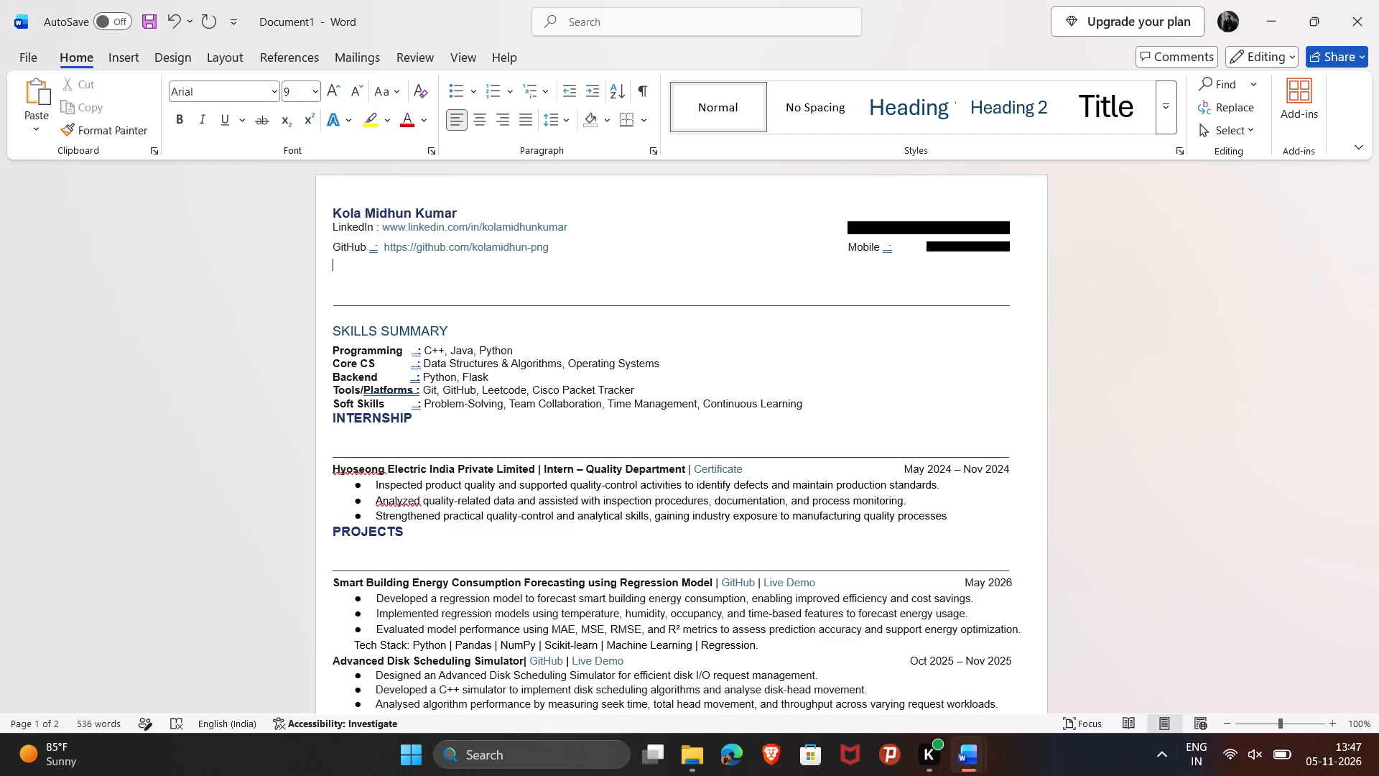
{"action": "key", "text": "shift+s"}
{"action": "key", "text": "BackSpace"}
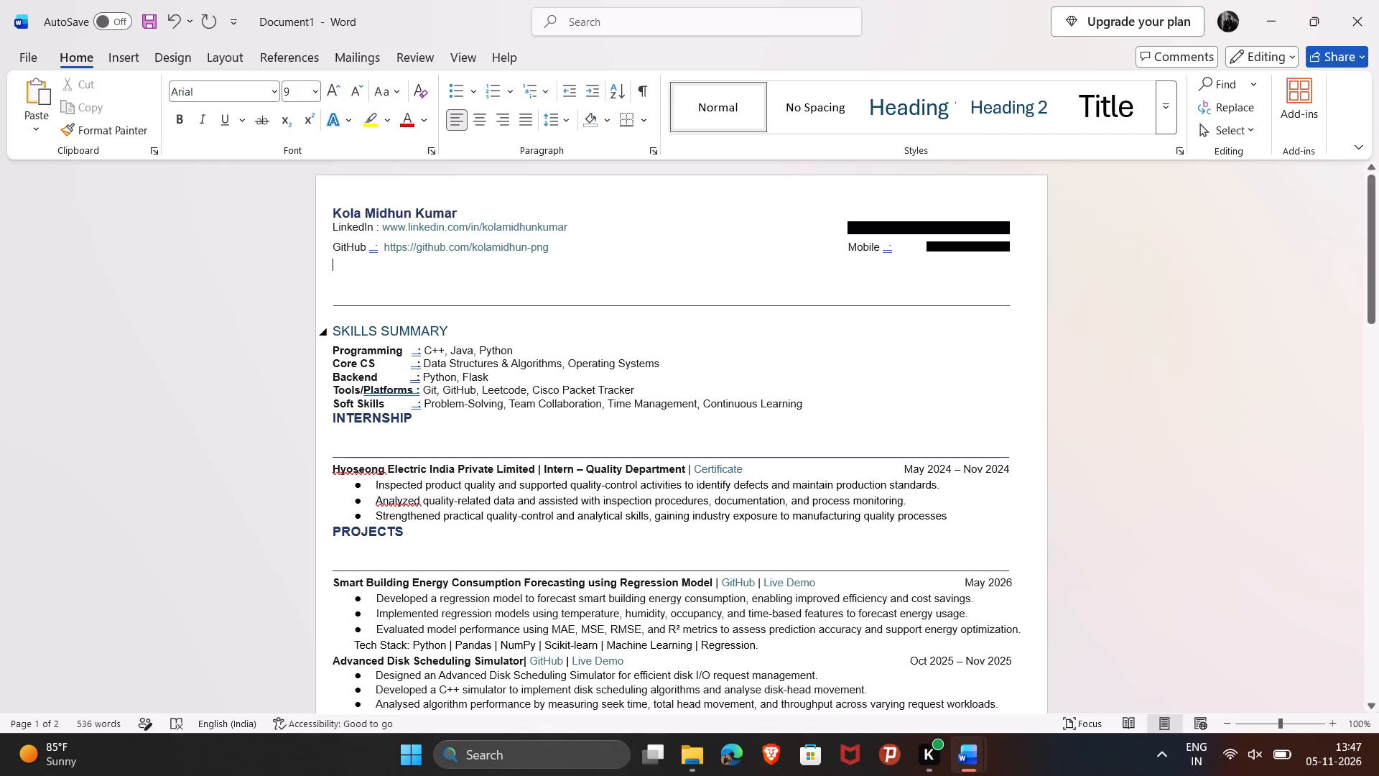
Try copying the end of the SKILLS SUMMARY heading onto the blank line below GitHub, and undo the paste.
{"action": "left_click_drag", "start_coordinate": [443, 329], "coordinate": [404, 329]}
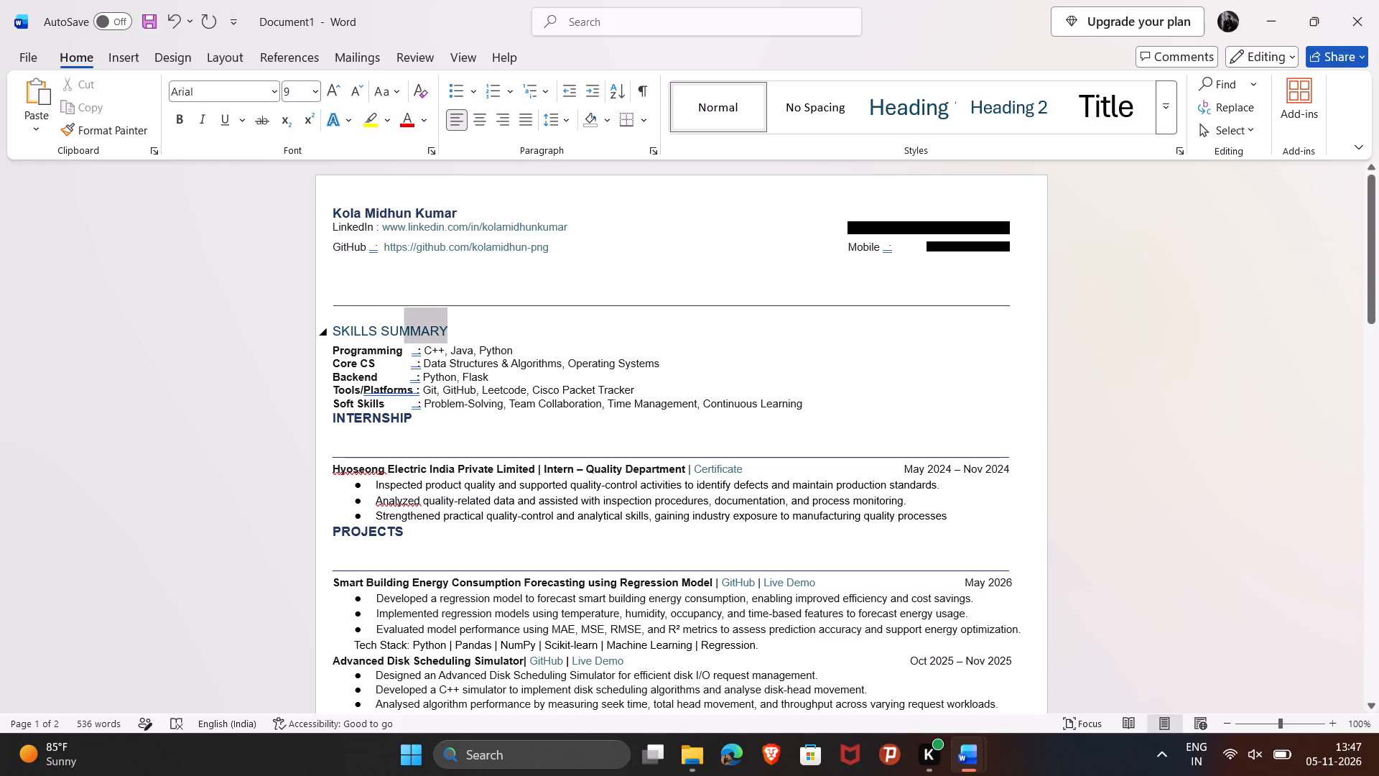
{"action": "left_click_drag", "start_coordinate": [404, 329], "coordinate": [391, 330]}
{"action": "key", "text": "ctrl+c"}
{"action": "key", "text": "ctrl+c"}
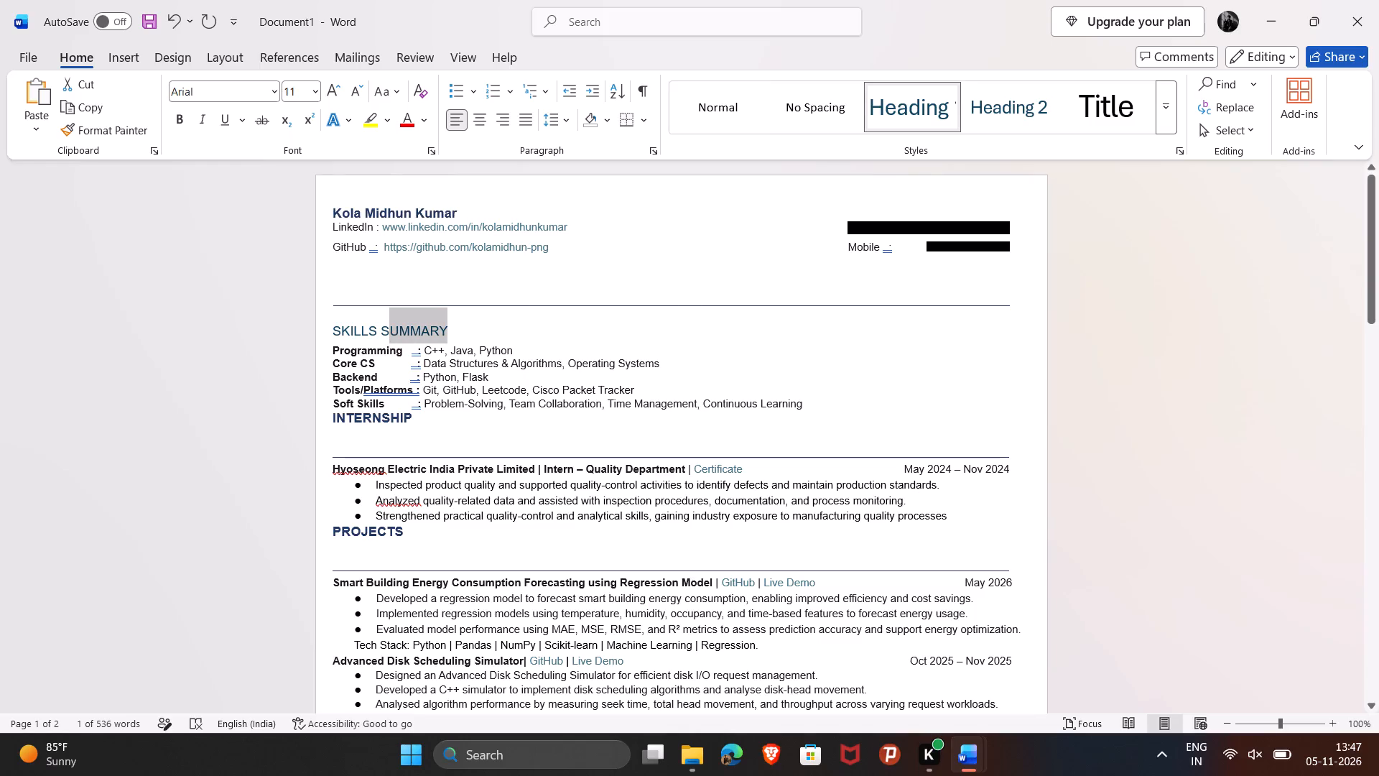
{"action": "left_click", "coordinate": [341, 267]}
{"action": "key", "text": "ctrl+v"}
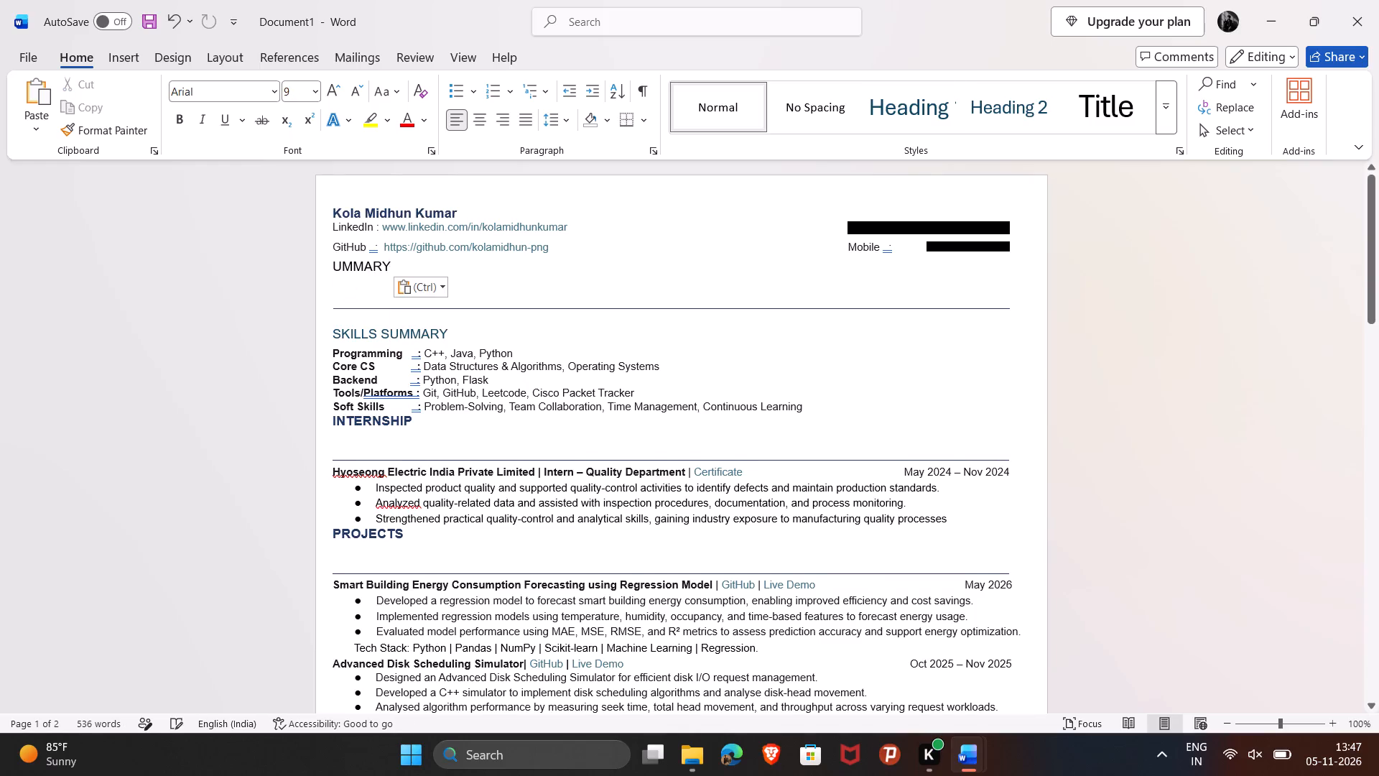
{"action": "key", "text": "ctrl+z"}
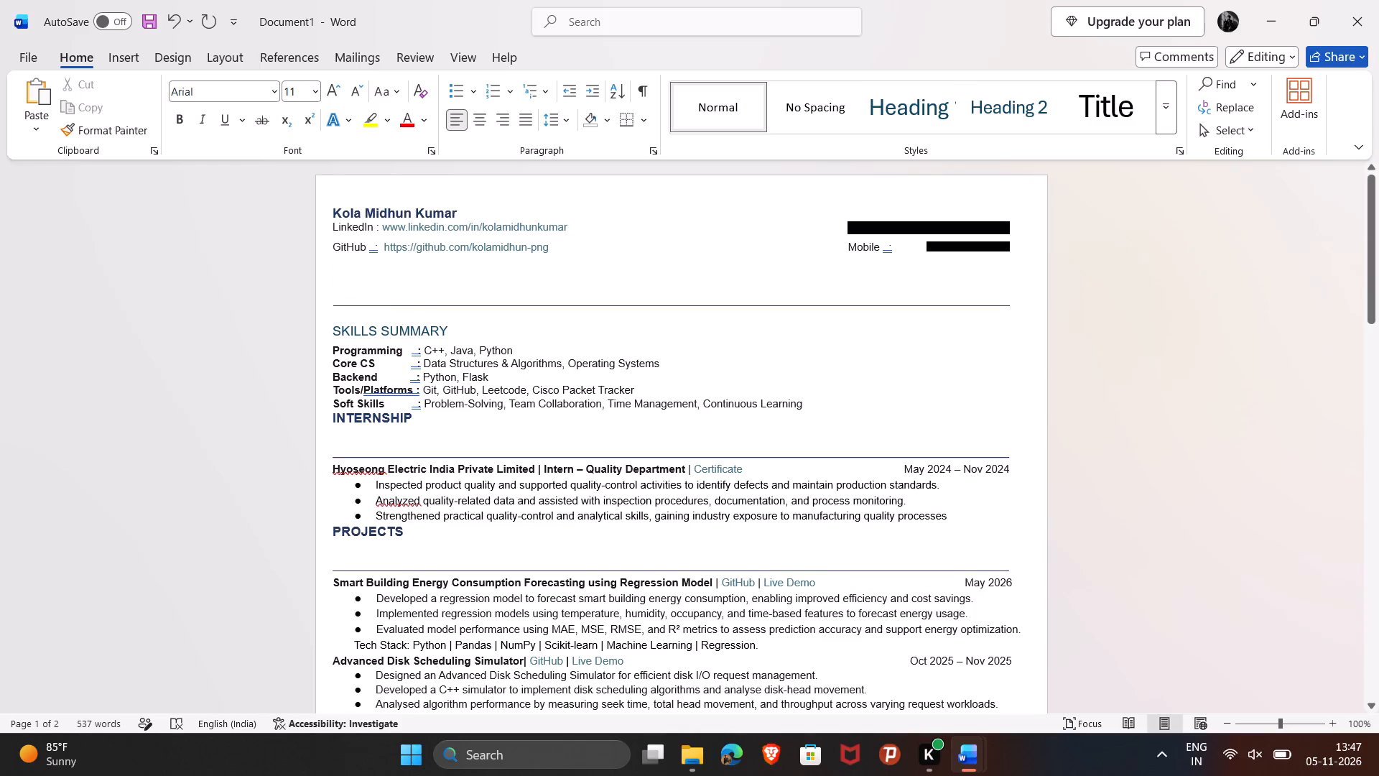
Copy the SKILLS SUMMARY heading text from its second letter onward and paste it on the blank line below GitHub.
{"action": "left_click_drag", "start_coordinate": [443, 328], "coordinate": [359, 323]}
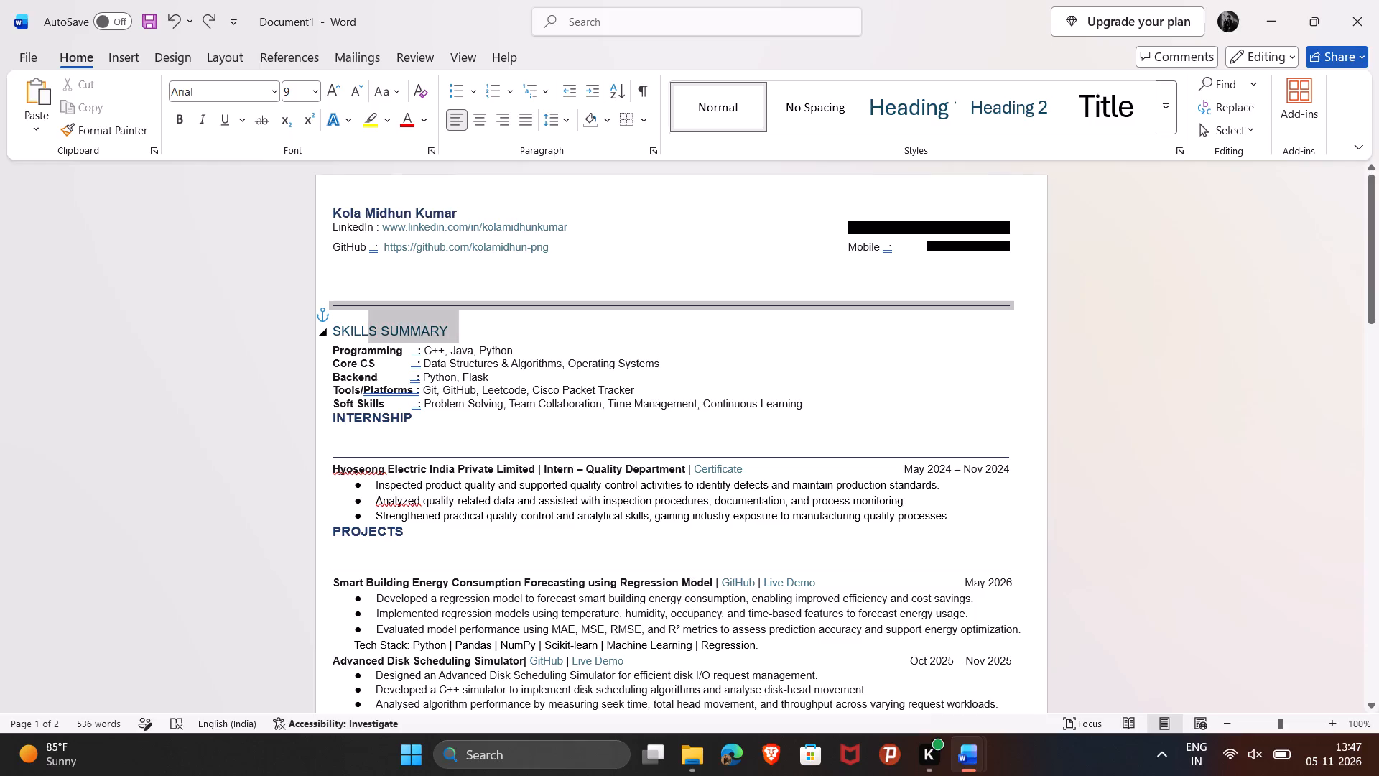
{"action": "left_click_drag", "start_coordinate": [359, 323], "coordinate": [338, 333]}
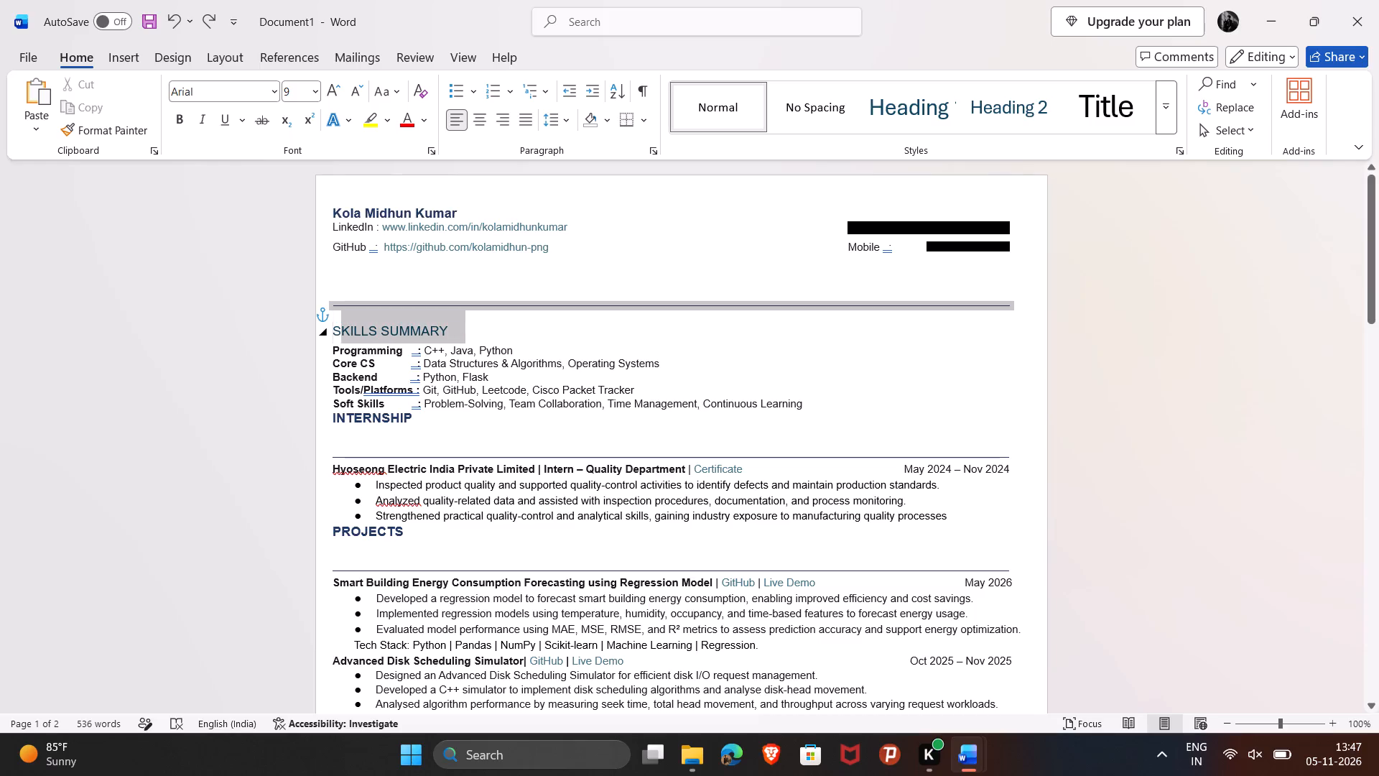
{"action": "left_click_drag", "start_coordinate": [338, 333], "coordinate": [339, 333]}
{"action": "key", "text": "ctrl+c"}
{"action": "key", "text": "ctrl+c"}
{"action": "left_click", "coordinate": [350, 273]}
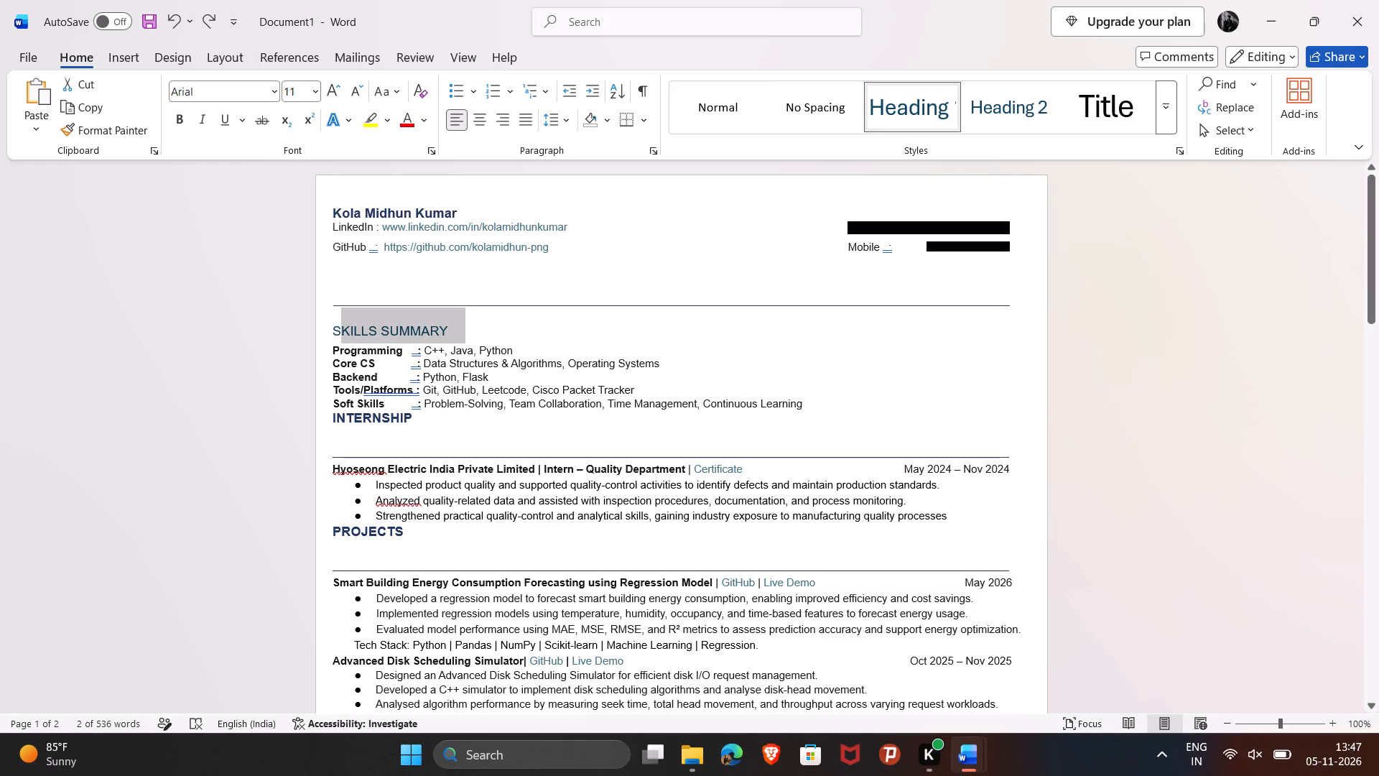
{"action": "key", "text": "ctrl+v"}
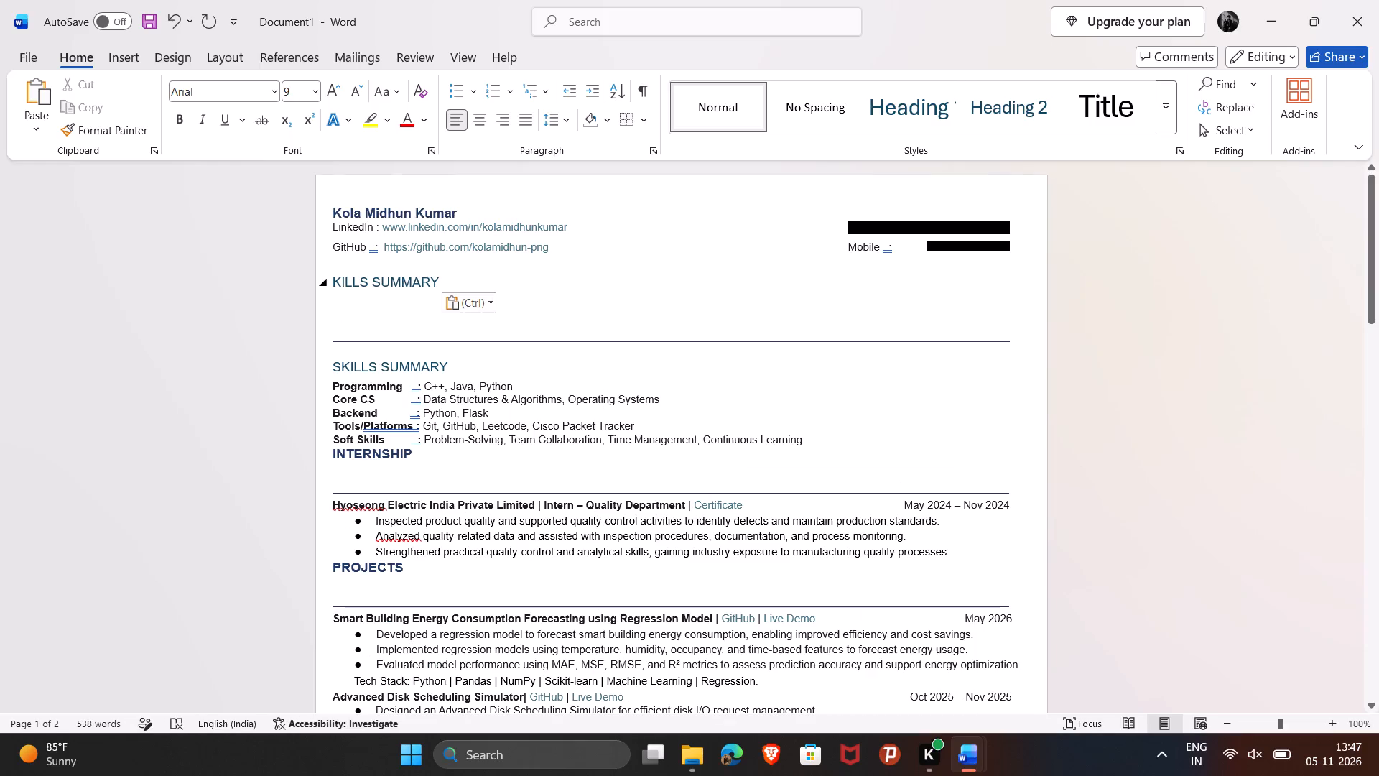
Add the missing initial S to the pasted heading so it reads SKILLS SUMMARY.
{"action": "left_click", "coordinate": [375, 265]}
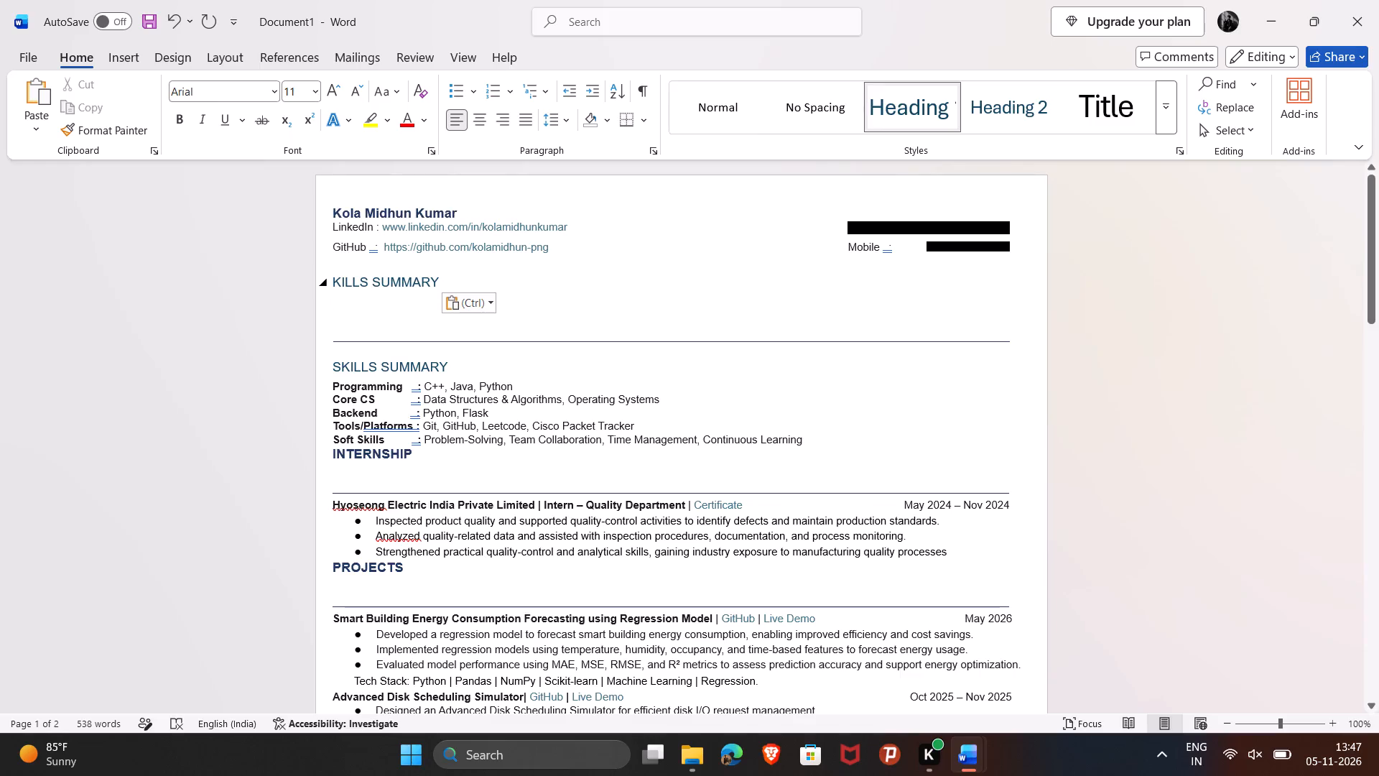
{"action": "key", "text": "Down"}
{"action": "key", "text": "Left"}
{"action": "key", "text": "Left"}
{"action": "key", "text": "Left"}
{"action": "key", "text": "Left"}
{"action": "key", "text": "Left"}
{"action": "key", "text": "Left"}
{"action": "key", "text": "Left"}
{"action": "key", "text": "Left"}
{"action": "key", "text": "Left"}
{"action": "key", "text": "Left"}
{"action": "key", "text": "Left"}
{"action": "key", "text": "Left"}
{"action": "key", "text": "Left"}
{"action": "key", "text": "Left"}
{"action": "key", "text": "Left"}
{"action": "key", "text": "Left"}
{"action": "key", "text": "Left"}
{"action": "key", "text": "shift+s"}
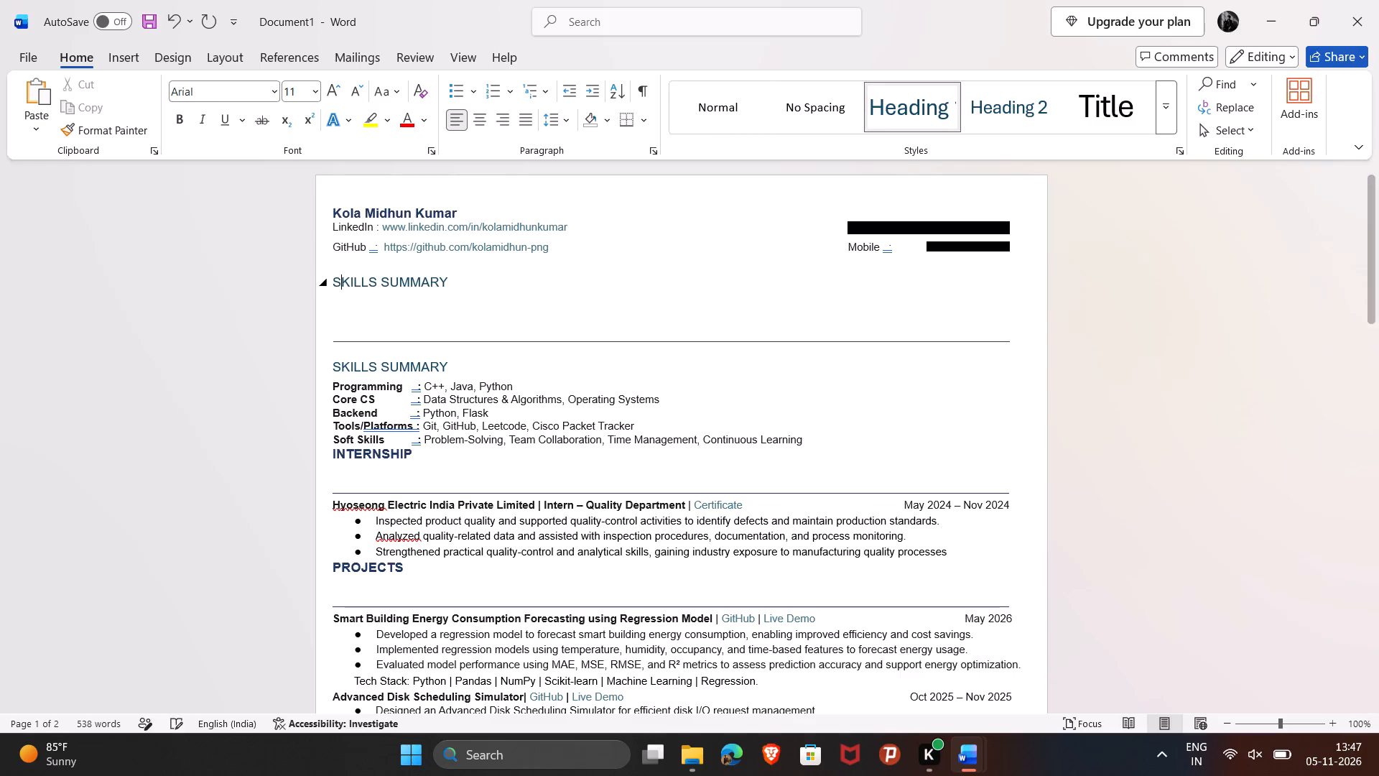
Copy the five skill lines from Programming to Soft Skills and paste them under the new SKILLS SUMMARY heading.
{"action": "left_click_drag", "start_coordinate": [332, 379], "coordinate": [836, 441]}
{"action": "left_click", "coordinate": [836, 441]}
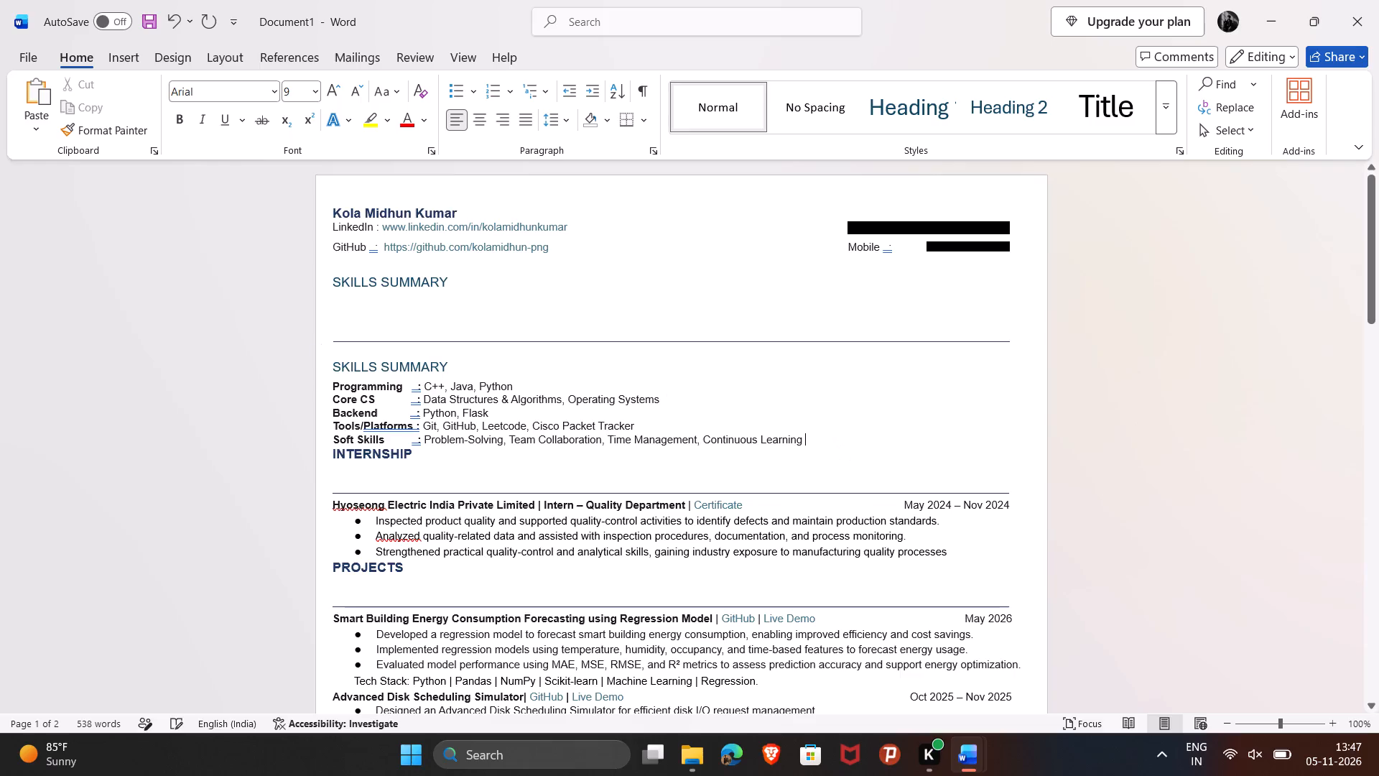
{"action": "left_click", "coordinate": [335, 390]}
{"action": "left_click_drag", "start_coordinate": [335, 390], "coordinate": [788, 442]}
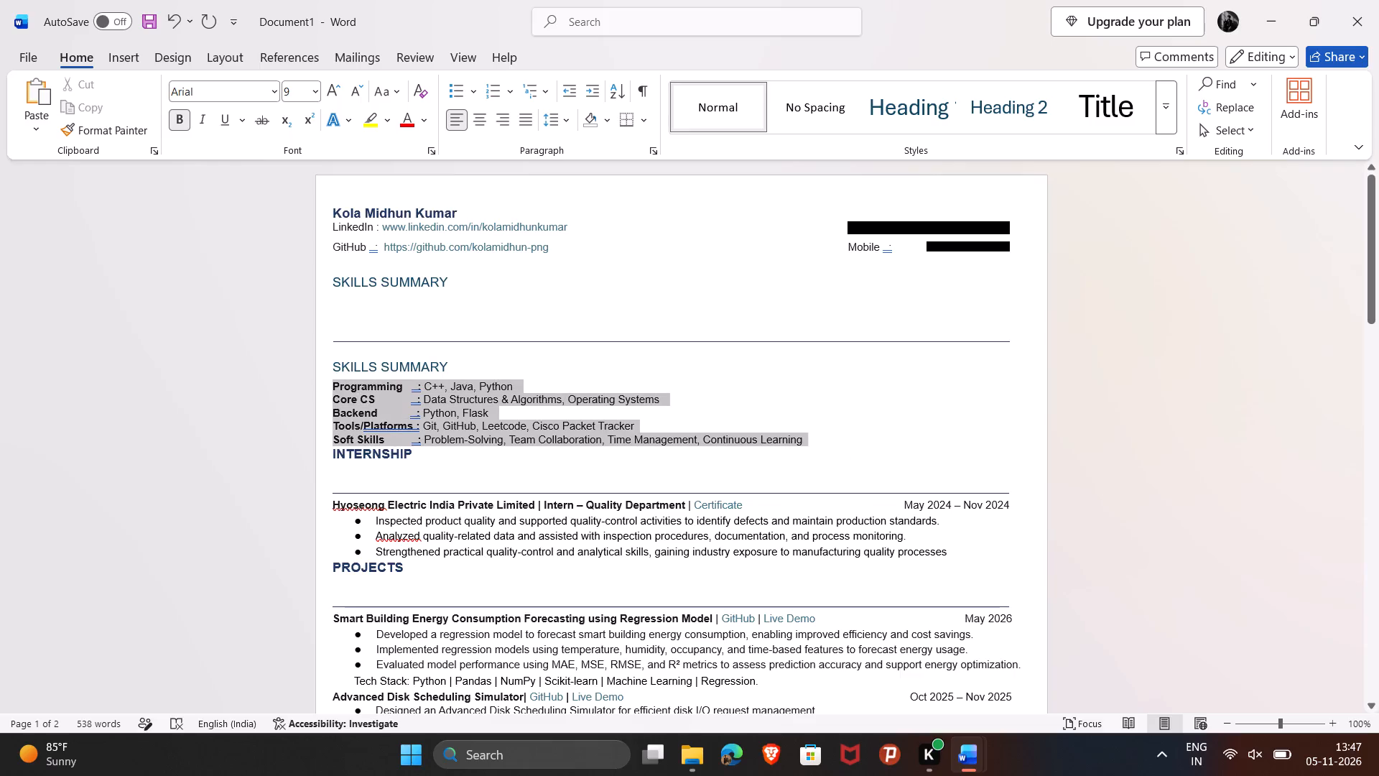
{"action": "left_click_drag", "start_coordinate": [788, 442], "coordinate": [795, 440]}
{"action": "key", "text": "ctrl+c"}
{"action": "key", "text": "ctrl+c"}
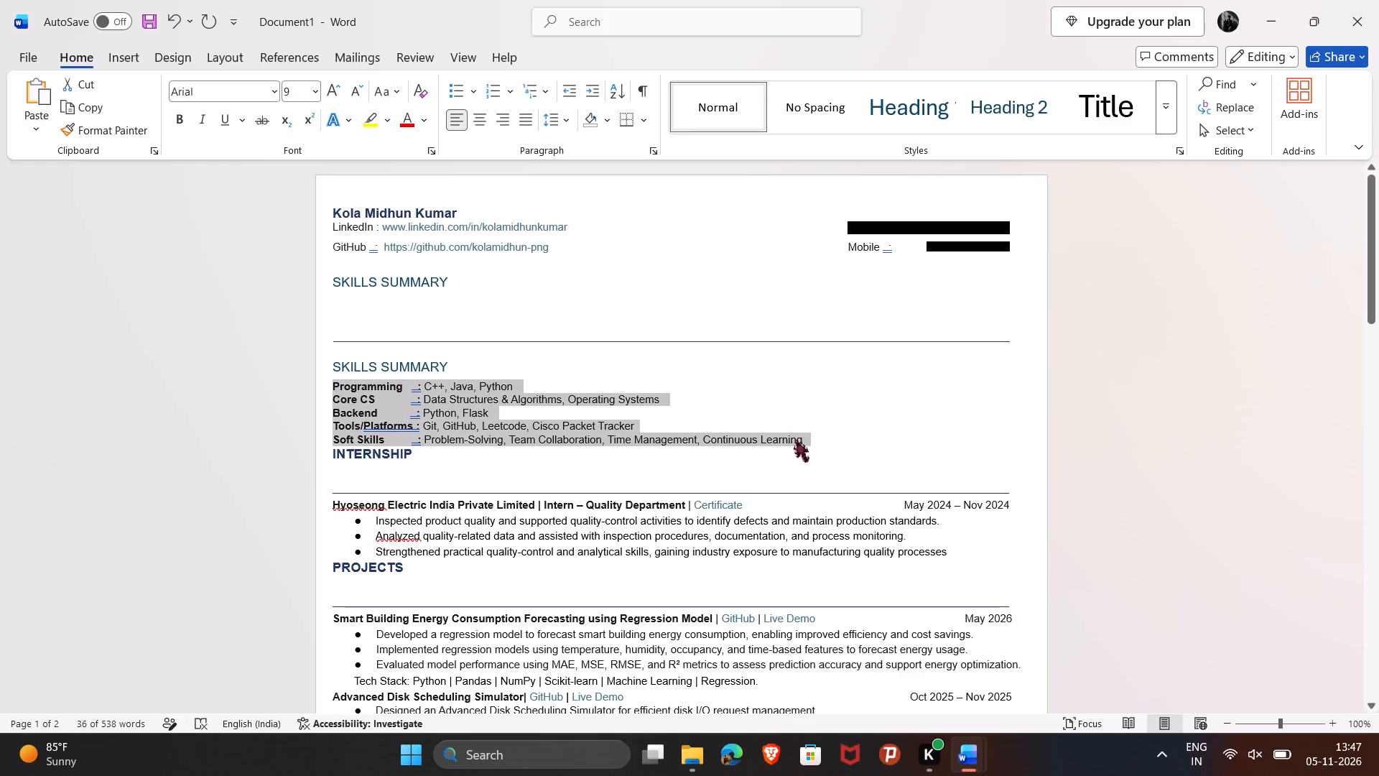
{"action": "left_click", "coordinate": [341, 295]}
{"action": "key", "text": "ctrl+v"}
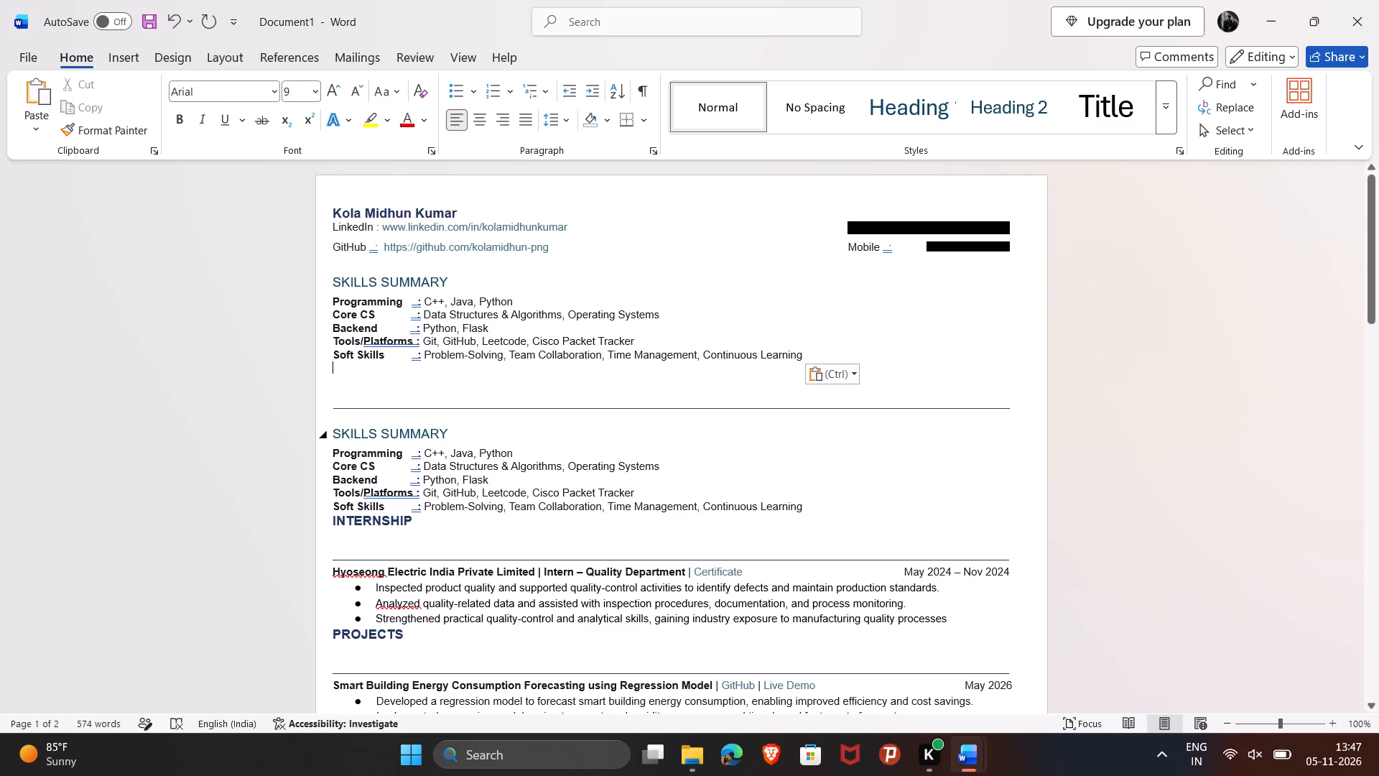
Delete the original SKILLS SUMMARY heading and its five skill lines above INTERNSHIP, along with their divider.
{"action": "left_click_drag", "start_coordinate": [331, 428], "coordinate": [804, 504]}
{"action": "key", "text": "BackSpace"}
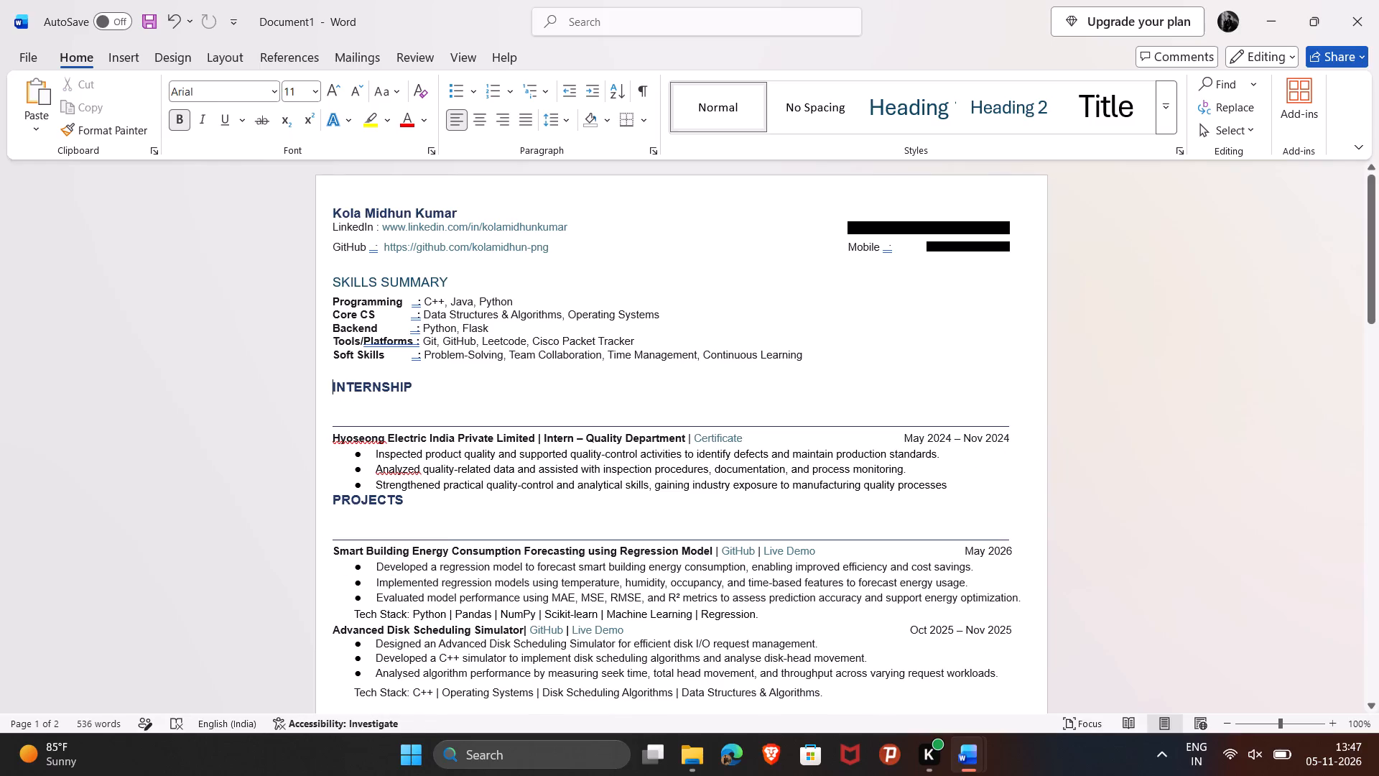
Apply an Inside Horizontal Border to the SKILLS SUMMARY heading.
{"action": "left_click", "coordinate": [450, 267]}
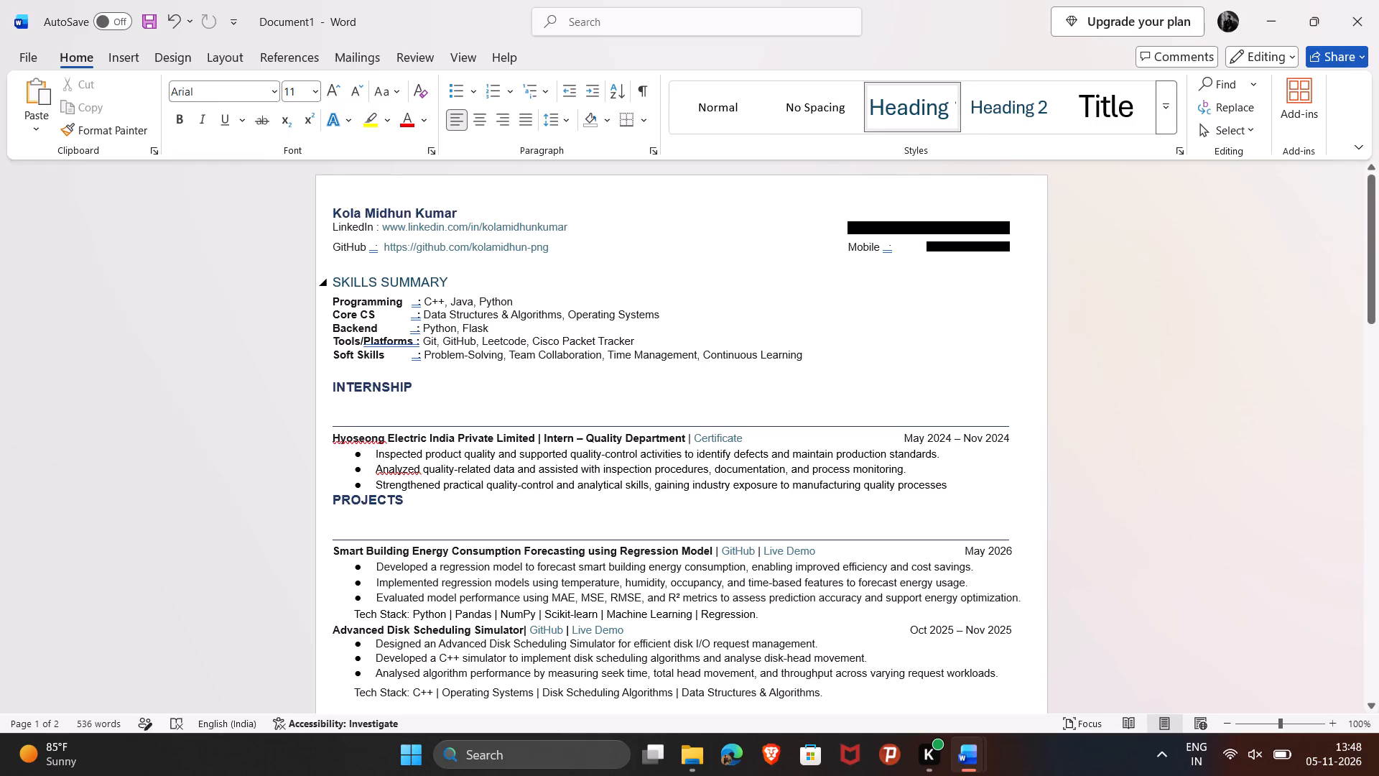
{"action": "left_click", "coordinate": [641, 124]}
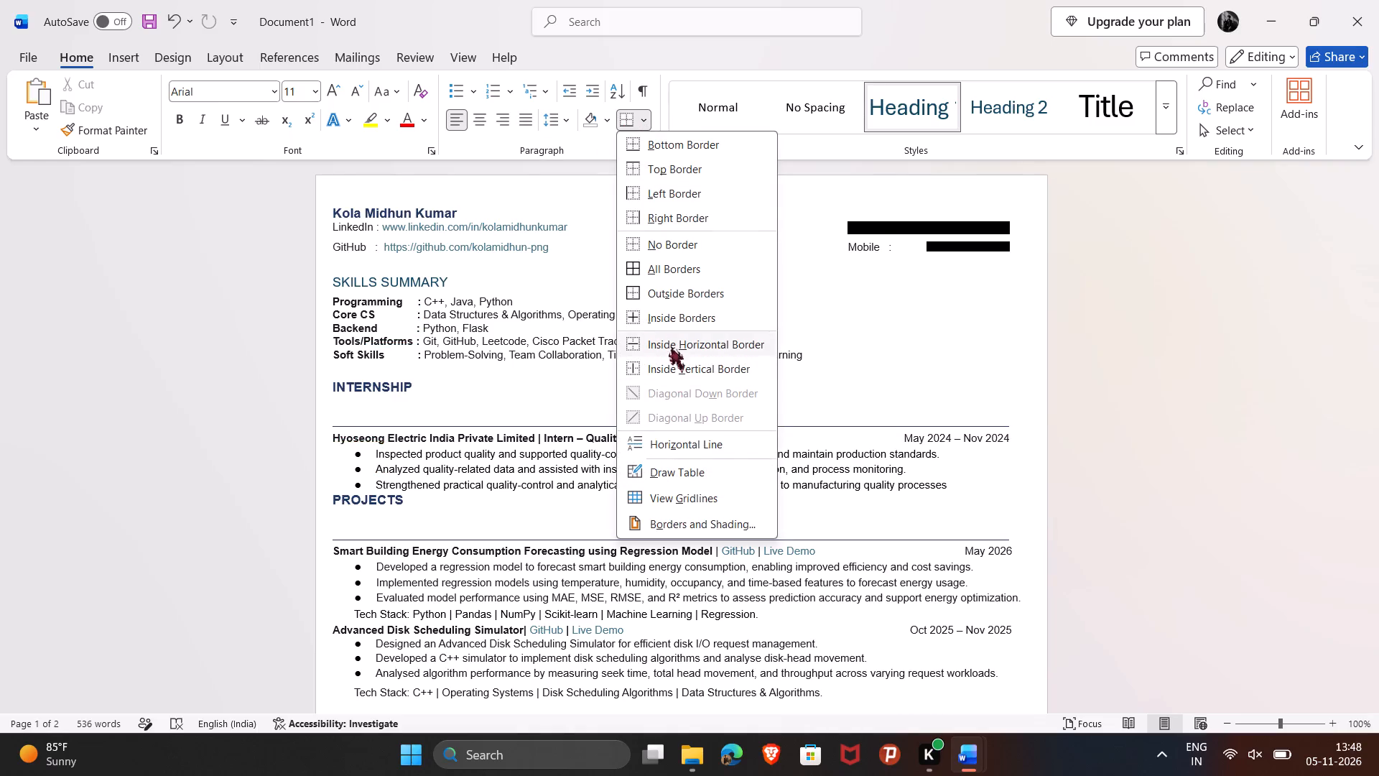
{"action": "left_click", "coordinate": [670, 347]}
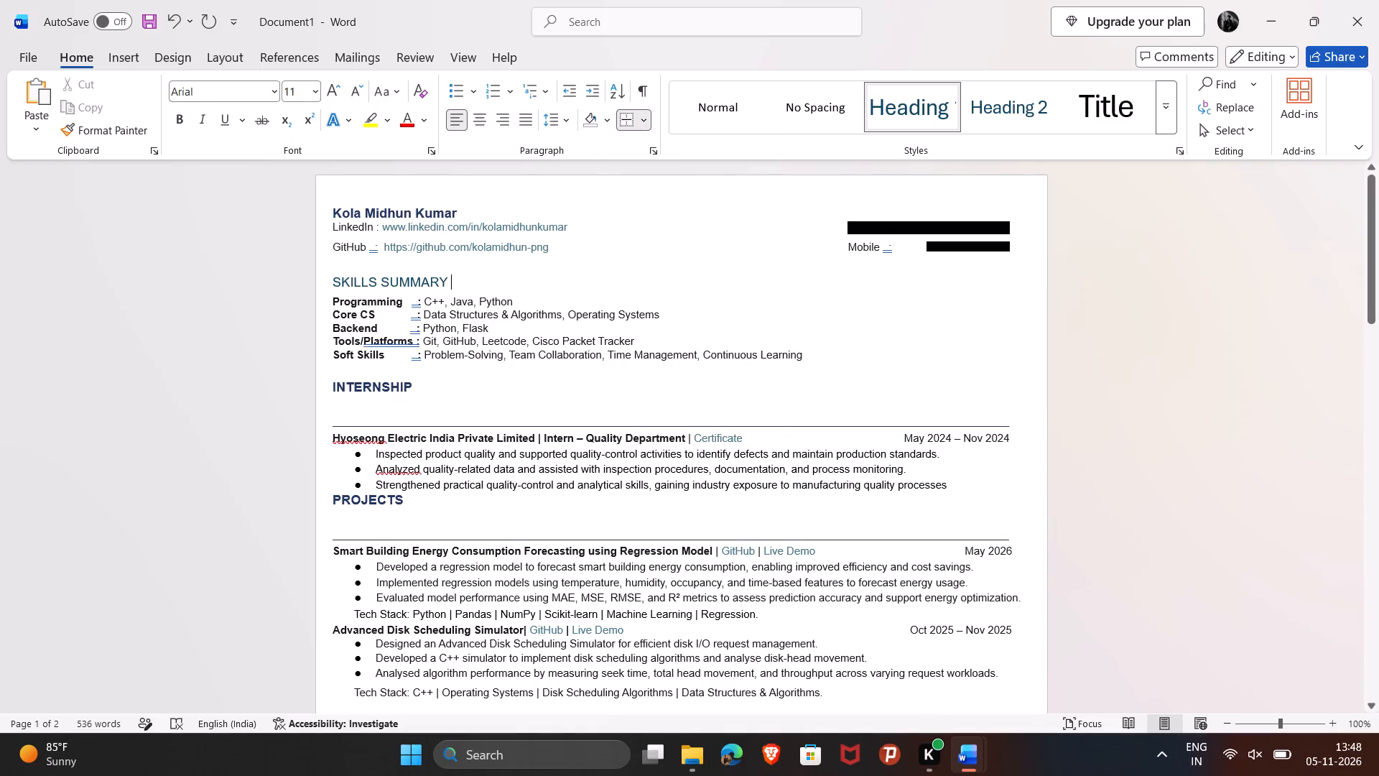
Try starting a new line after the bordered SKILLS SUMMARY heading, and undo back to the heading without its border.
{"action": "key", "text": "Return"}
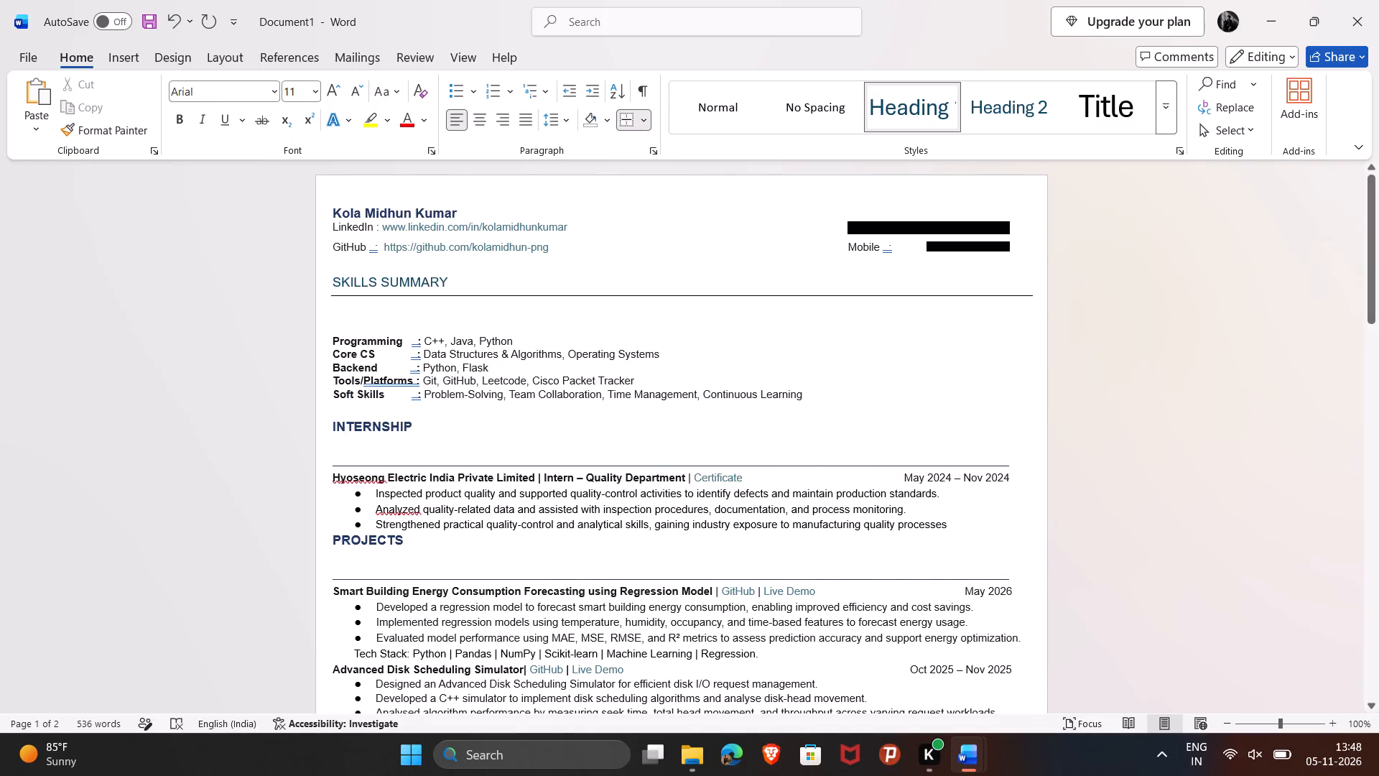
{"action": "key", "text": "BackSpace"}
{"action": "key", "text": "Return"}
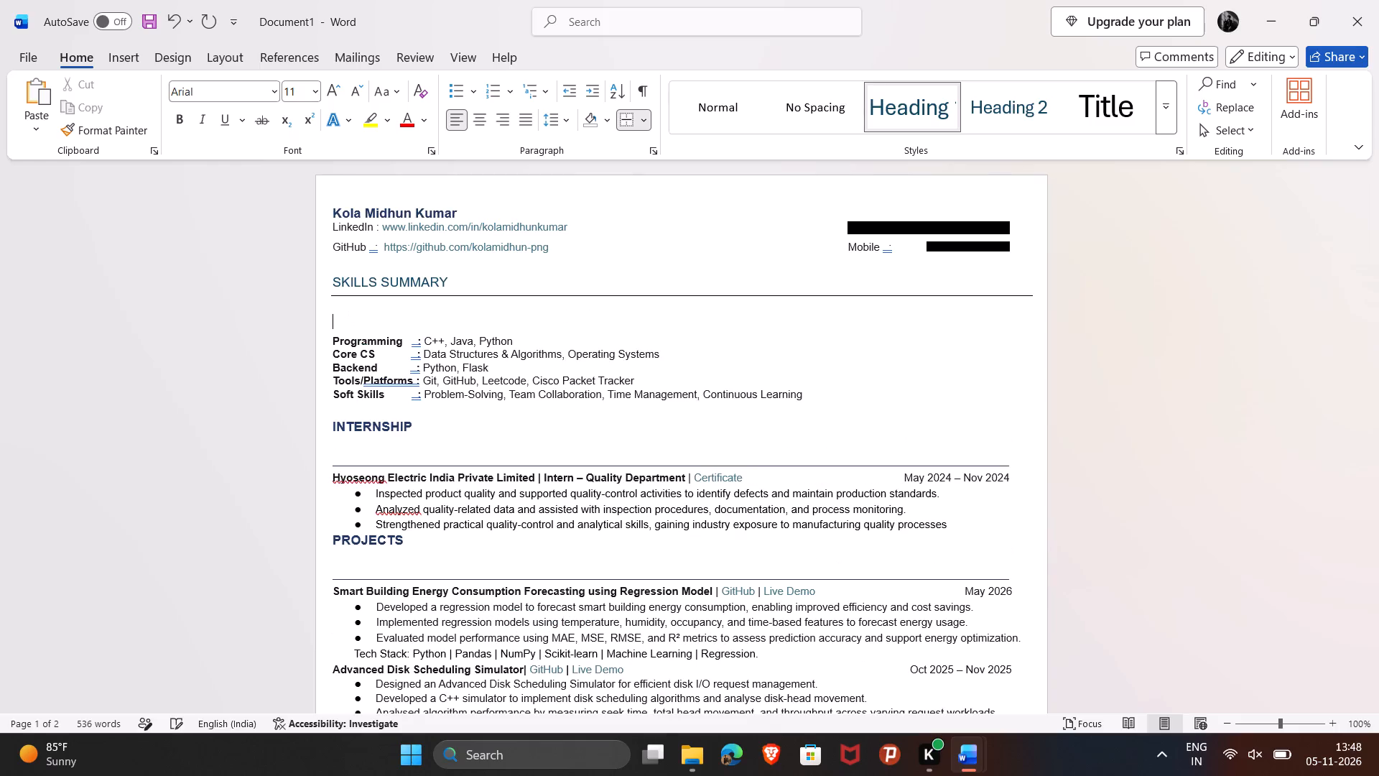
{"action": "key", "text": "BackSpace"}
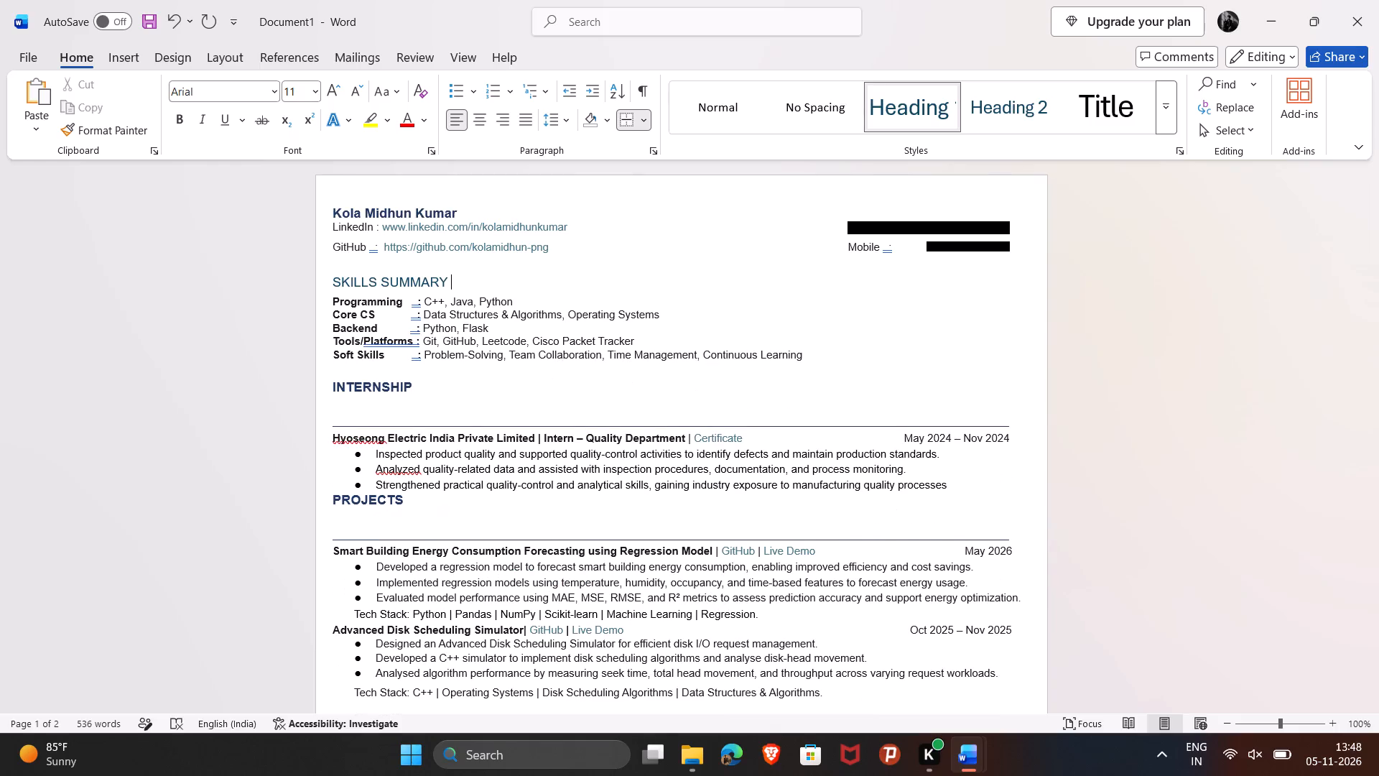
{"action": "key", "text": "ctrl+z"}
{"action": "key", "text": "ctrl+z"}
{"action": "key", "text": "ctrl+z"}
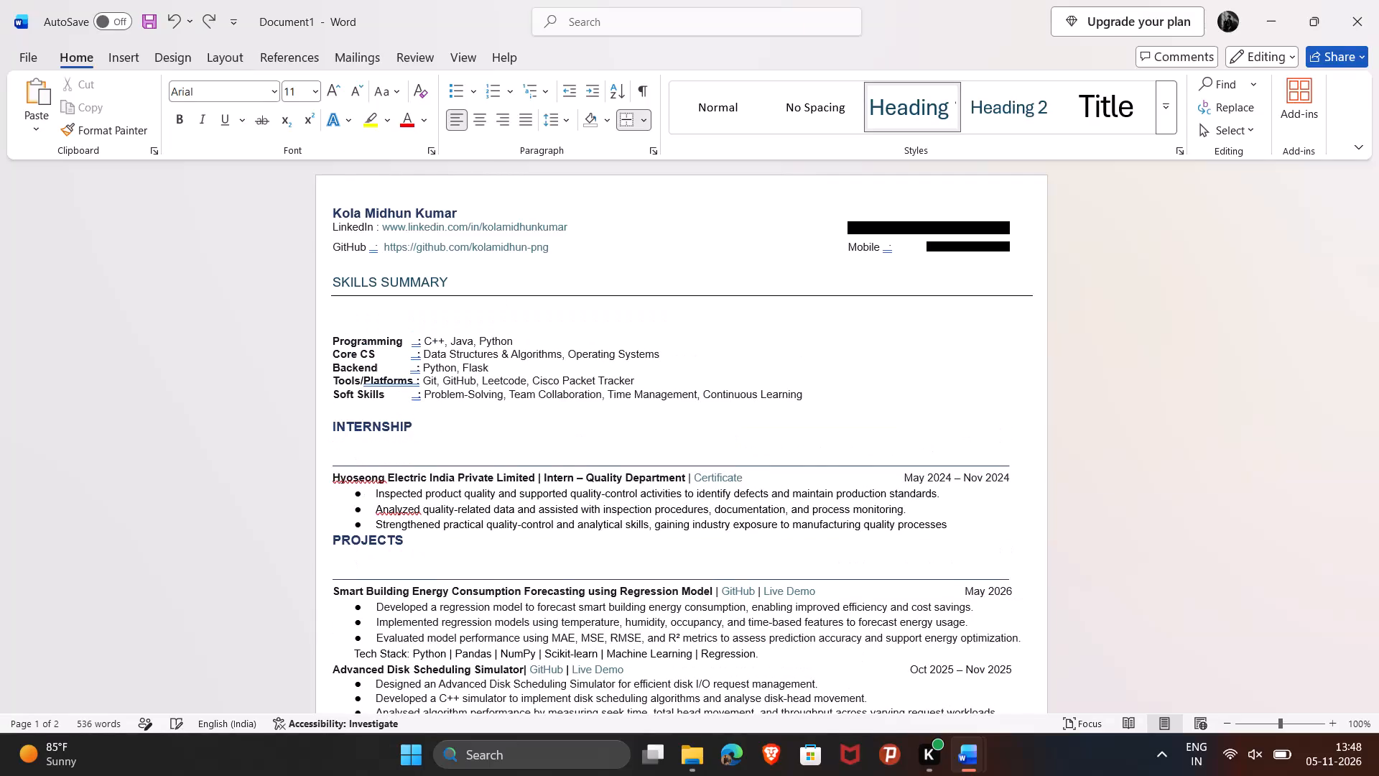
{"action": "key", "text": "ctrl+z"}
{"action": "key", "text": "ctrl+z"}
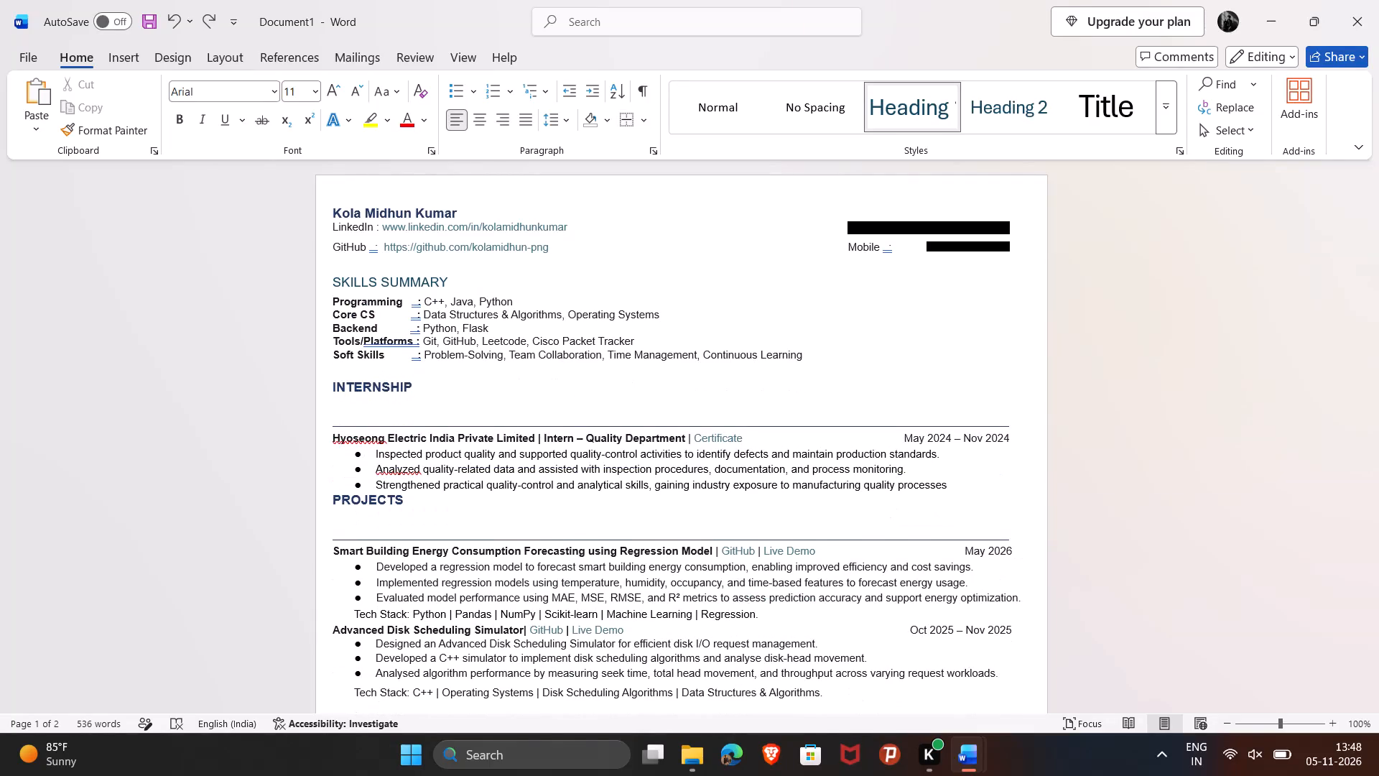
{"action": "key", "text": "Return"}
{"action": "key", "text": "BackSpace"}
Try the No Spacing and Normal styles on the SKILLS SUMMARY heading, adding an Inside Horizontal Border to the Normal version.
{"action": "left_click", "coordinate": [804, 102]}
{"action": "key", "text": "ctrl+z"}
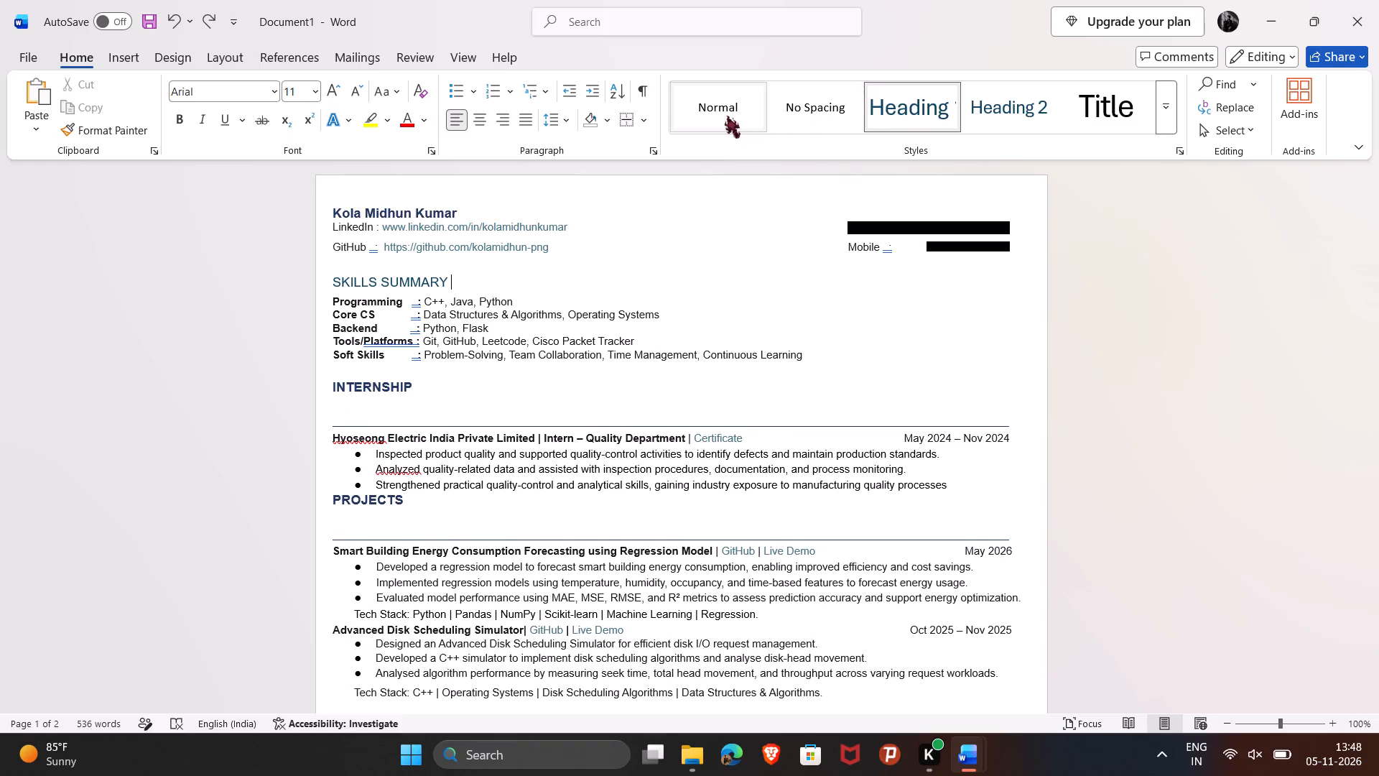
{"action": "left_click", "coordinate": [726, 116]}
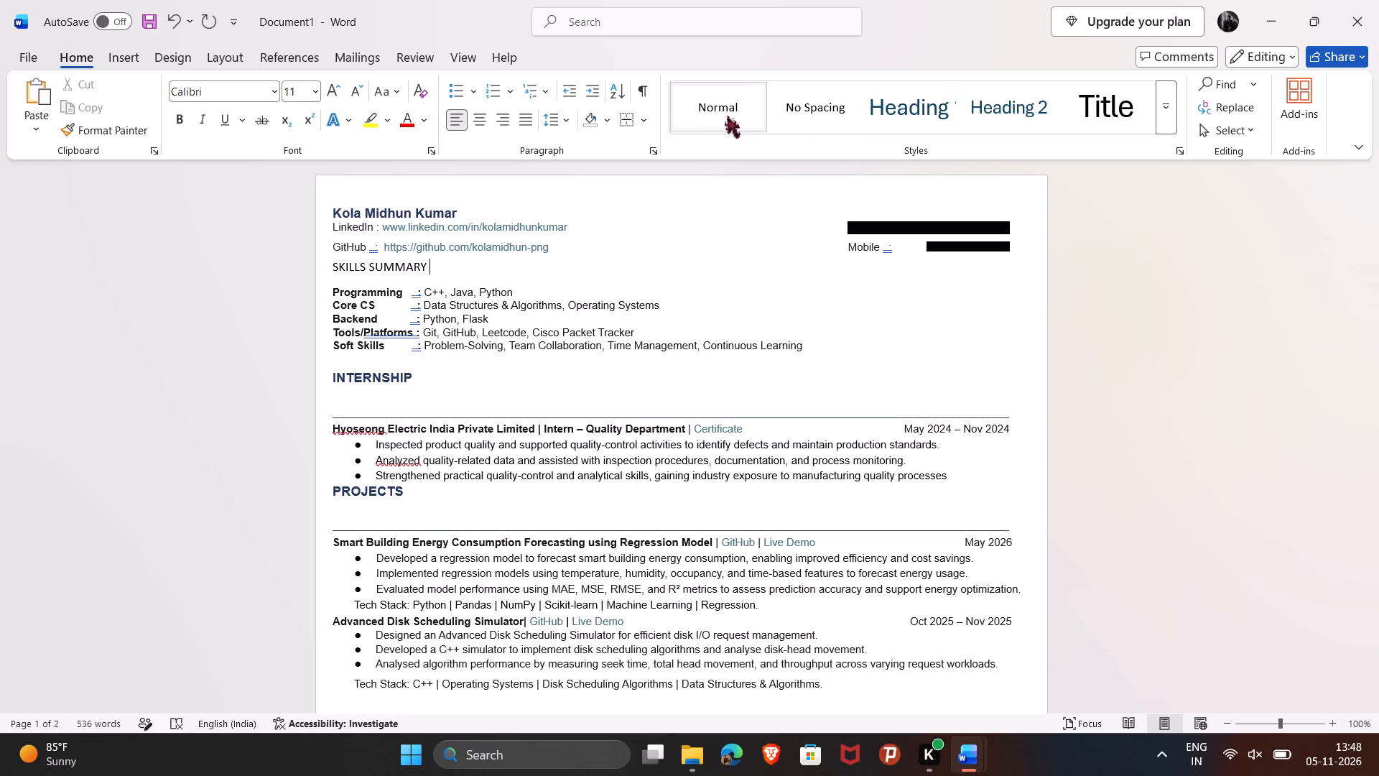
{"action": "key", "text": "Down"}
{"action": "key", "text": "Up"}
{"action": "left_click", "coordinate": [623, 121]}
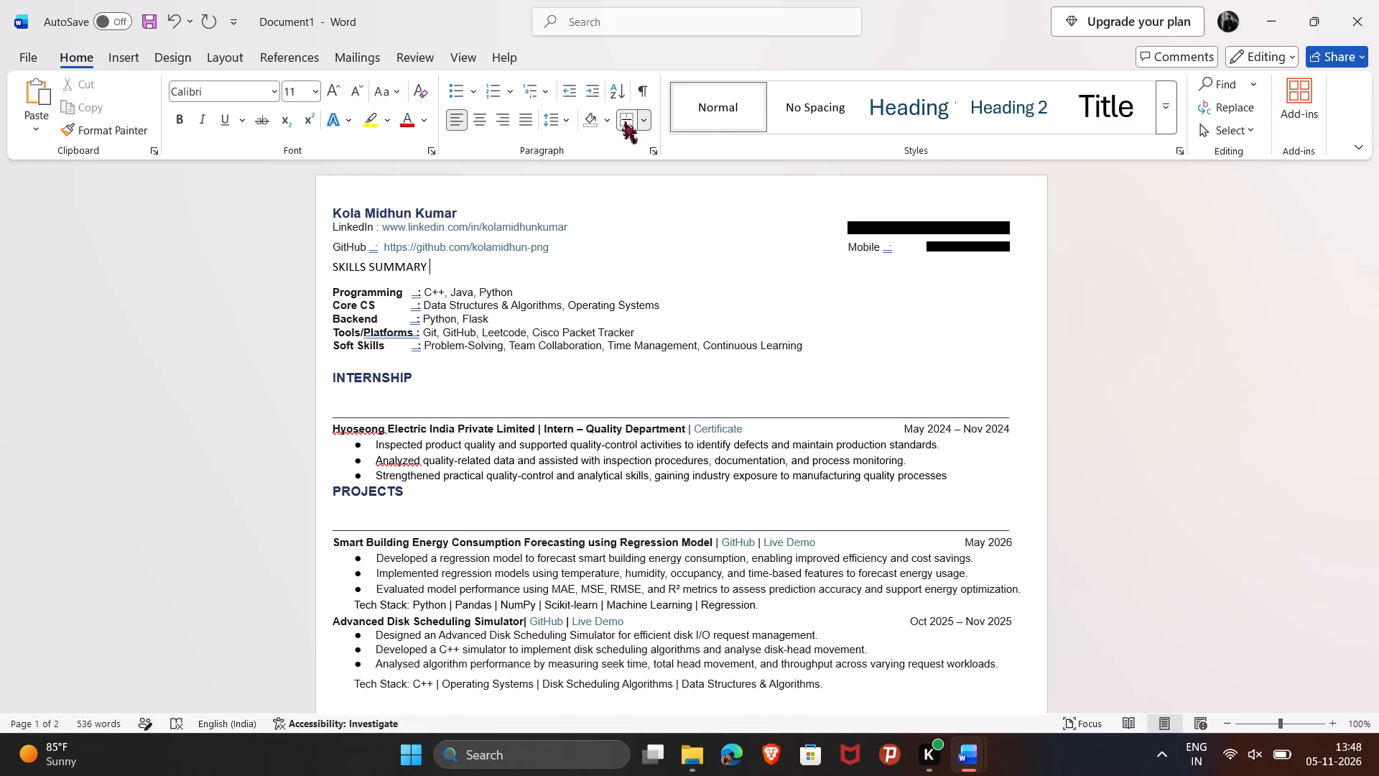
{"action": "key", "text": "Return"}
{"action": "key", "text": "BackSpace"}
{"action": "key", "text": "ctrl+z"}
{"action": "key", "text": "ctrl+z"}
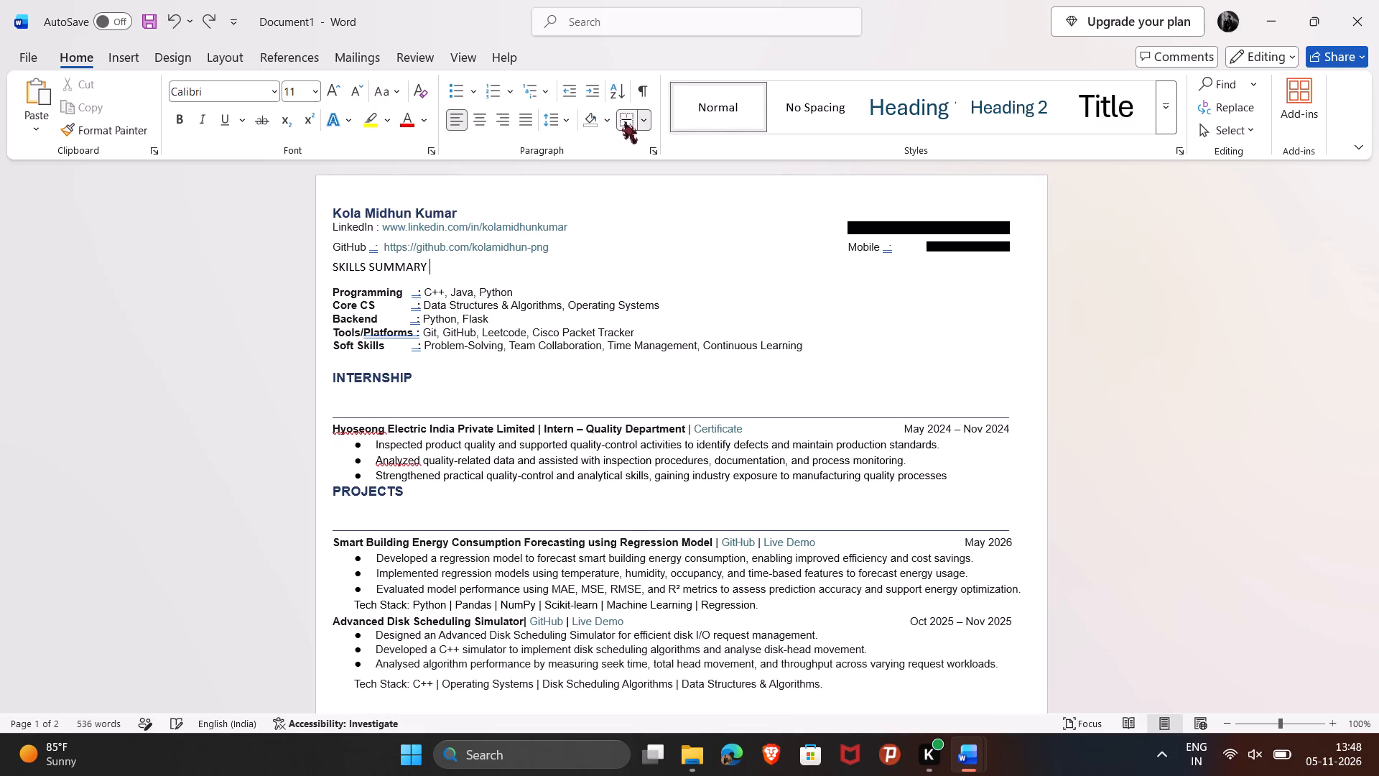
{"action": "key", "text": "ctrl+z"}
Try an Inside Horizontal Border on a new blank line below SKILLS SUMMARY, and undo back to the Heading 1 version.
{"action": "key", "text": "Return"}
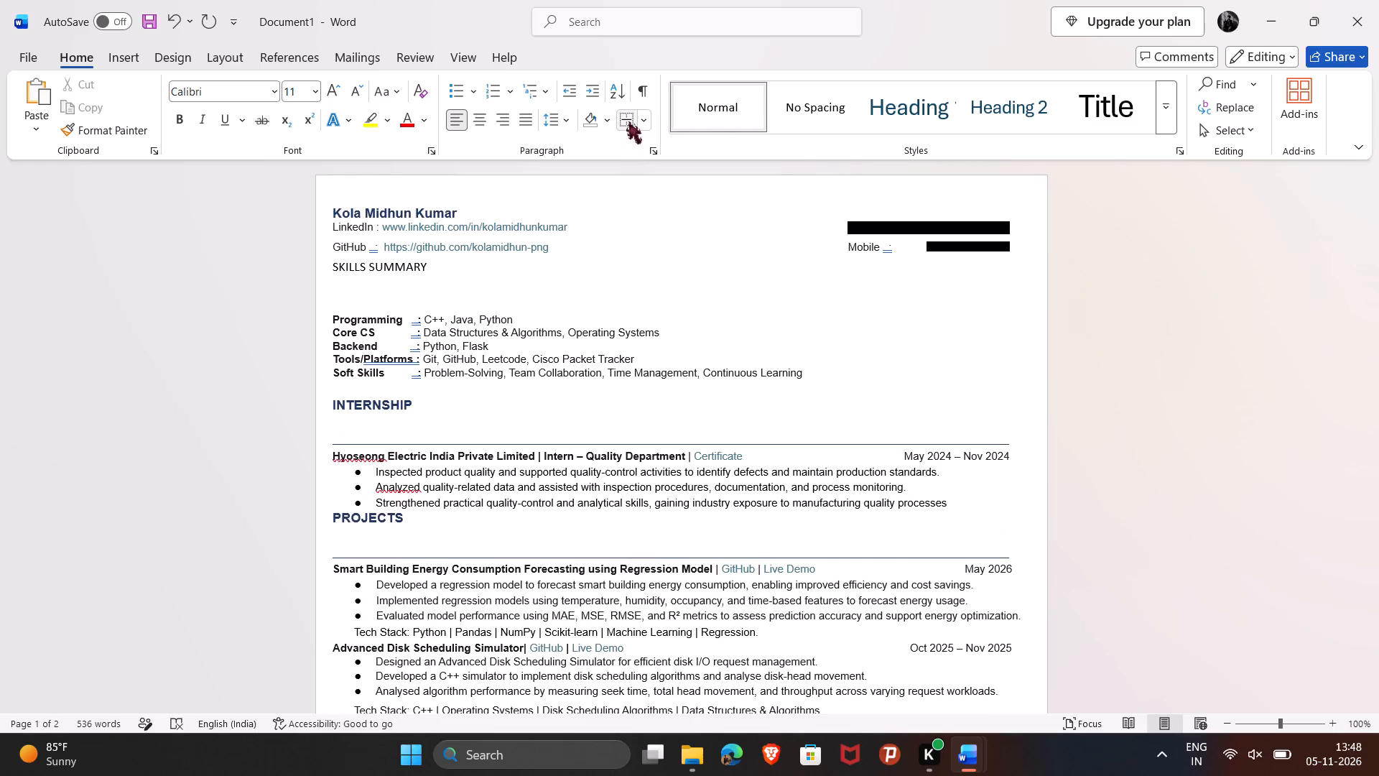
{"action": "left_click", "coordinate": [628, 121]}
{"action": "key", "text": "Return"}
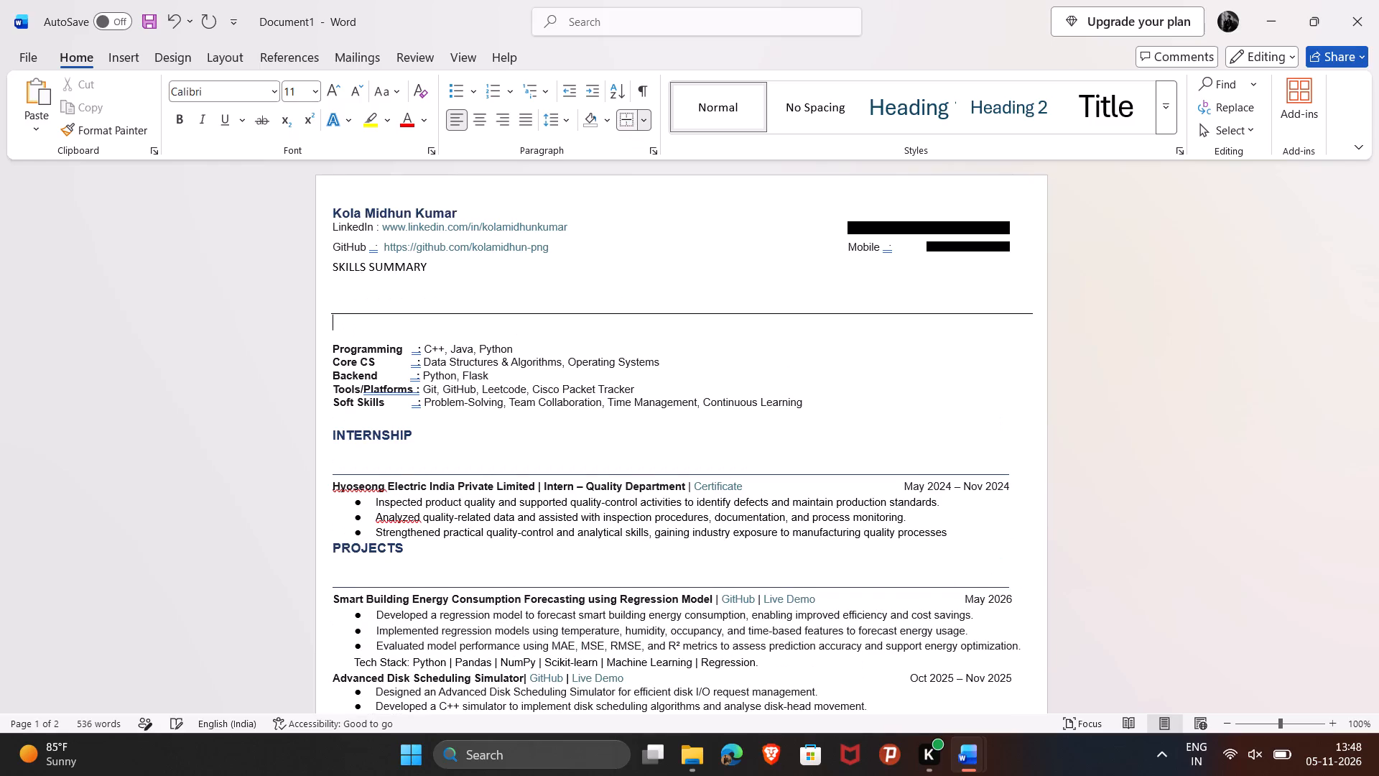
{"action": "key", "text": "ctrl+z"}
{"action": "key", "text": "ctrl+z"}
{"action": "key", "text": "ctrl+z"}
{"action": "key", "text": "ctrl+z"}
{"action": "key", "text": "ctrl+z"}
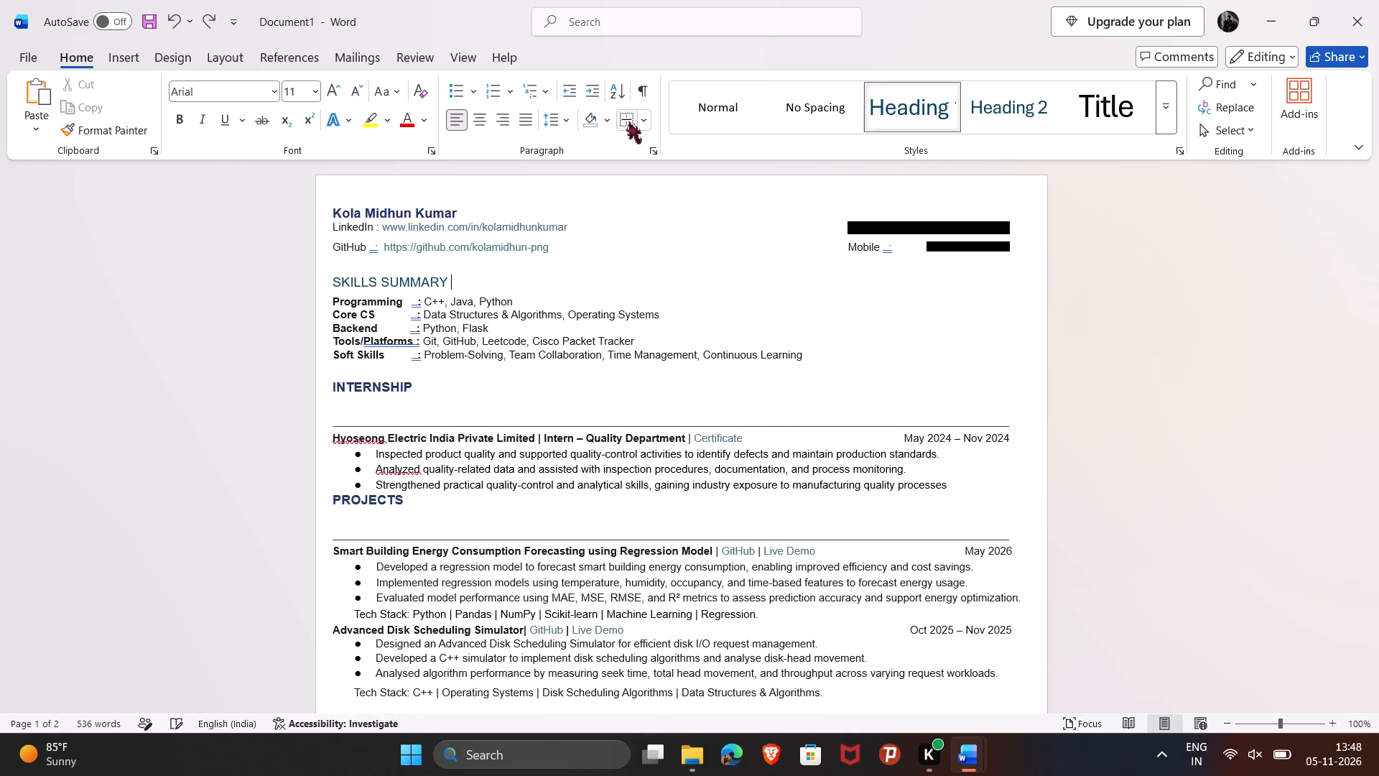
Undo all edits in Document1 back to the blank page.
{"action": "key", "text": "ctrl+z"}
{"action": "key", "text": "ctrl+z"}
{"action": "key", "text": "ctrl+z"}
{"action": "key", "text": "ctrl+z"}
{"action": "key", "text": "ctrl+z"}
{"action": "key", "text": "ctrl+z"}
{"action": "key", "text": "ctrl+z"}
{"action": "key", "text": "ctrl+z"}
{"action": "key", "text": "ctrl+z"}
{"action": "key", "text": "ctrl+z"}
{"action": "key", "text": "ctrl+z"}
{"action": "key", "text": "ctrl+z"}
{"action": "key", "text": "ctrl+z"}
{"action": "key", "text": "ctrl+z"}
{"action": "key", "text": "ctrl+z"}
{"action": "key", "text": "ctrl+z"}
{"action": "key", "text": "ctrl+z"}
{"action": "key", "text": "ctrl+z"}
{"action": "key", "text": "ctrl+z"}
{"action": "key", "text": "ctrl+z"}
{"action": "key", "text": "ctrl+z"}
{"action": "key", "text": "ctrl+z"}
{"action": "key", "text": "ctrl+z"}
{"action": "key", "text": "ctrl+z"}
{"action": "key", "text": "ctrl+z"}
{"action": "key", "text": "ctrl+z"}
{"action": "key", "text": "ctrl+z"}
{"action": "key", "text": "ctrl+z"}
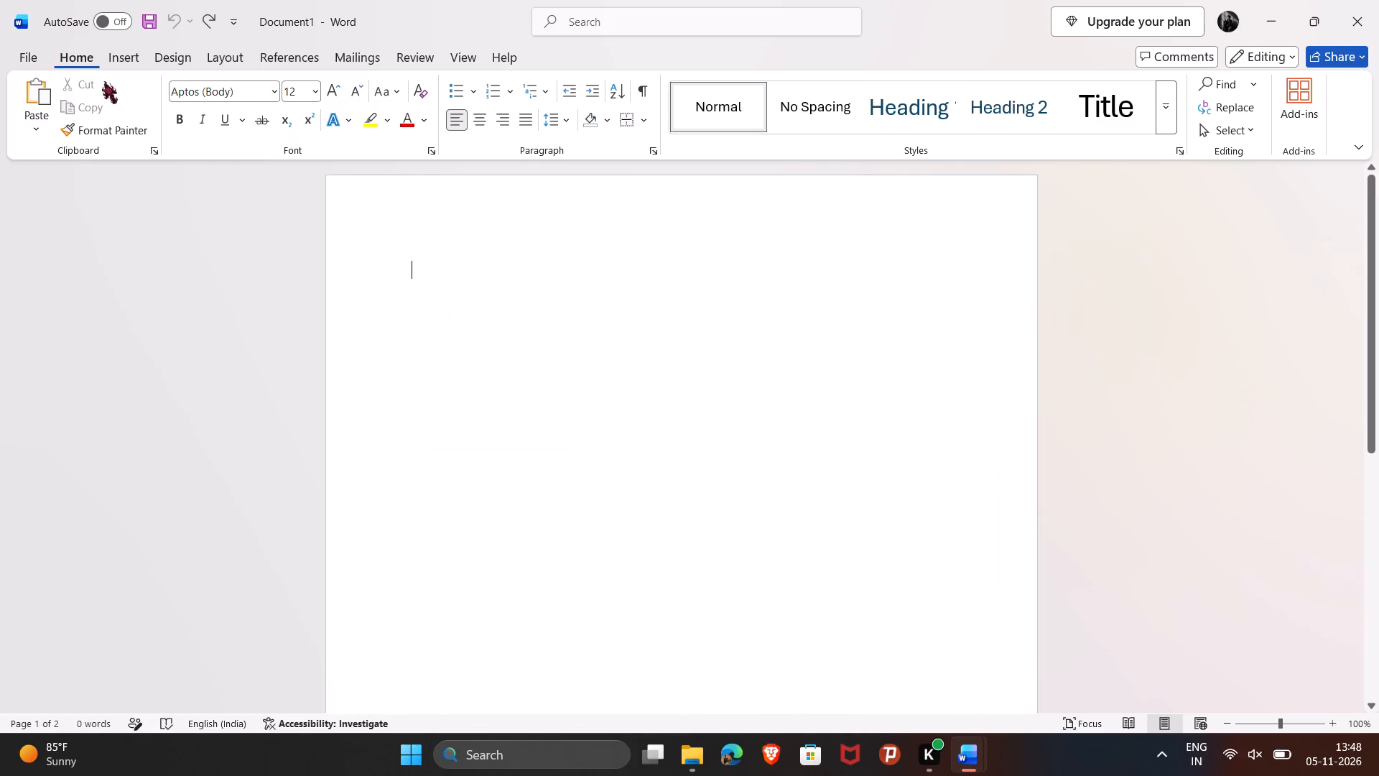
Close Document1 without saving and return to the cv document.
{"action": "scroll", "coordinate": [103, 81], "scroll_direction": "right", "scroll_amount": 18}
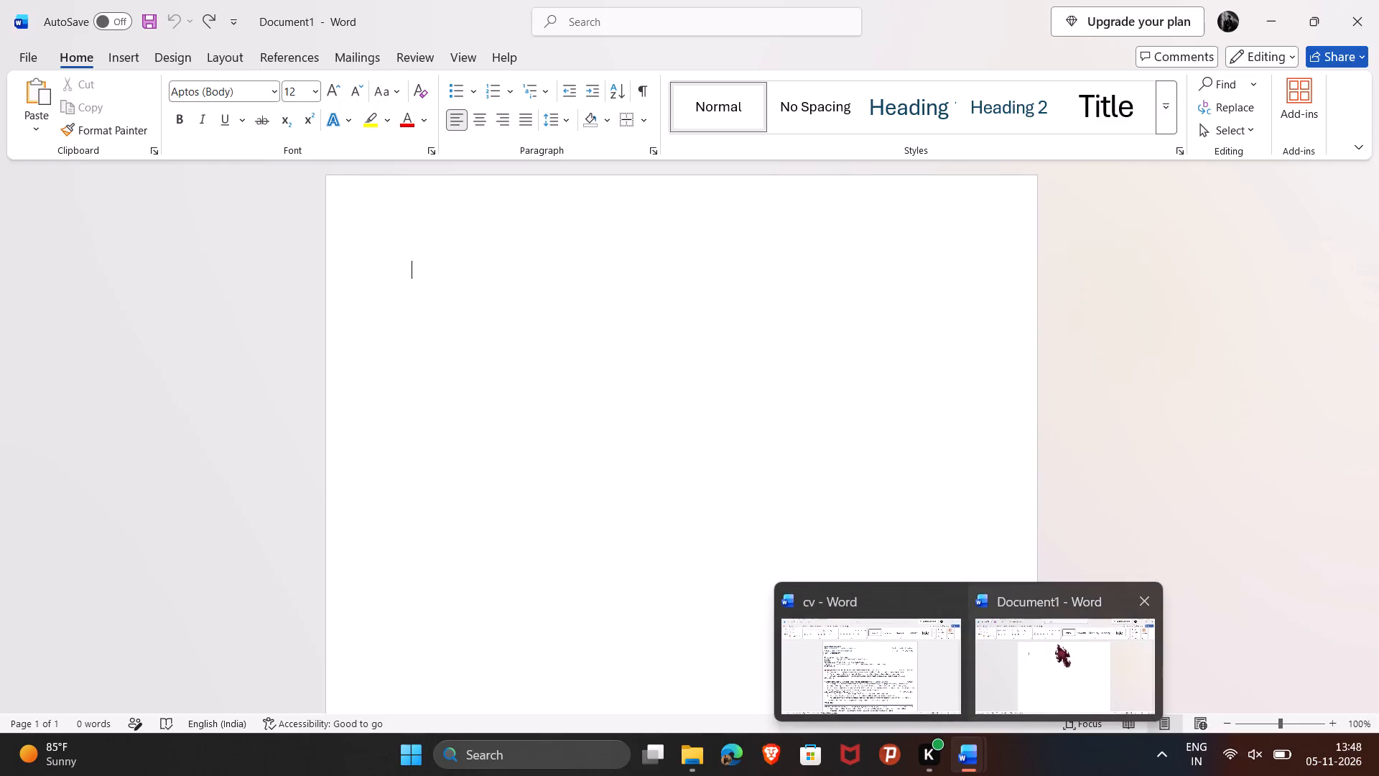
{"action": "left_click", "coordinate": [1146, 596]}
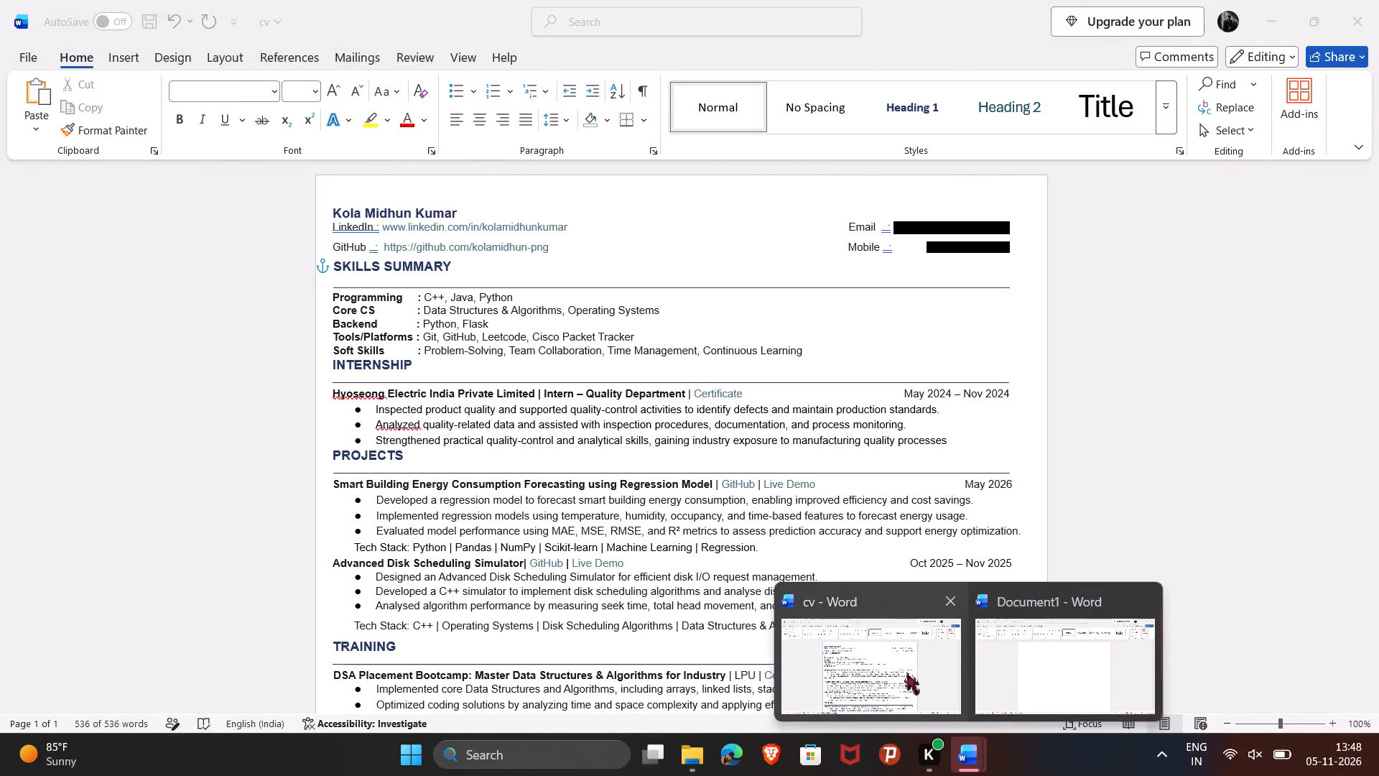
{"action": "left_click", "coordinate": [906, 673]}
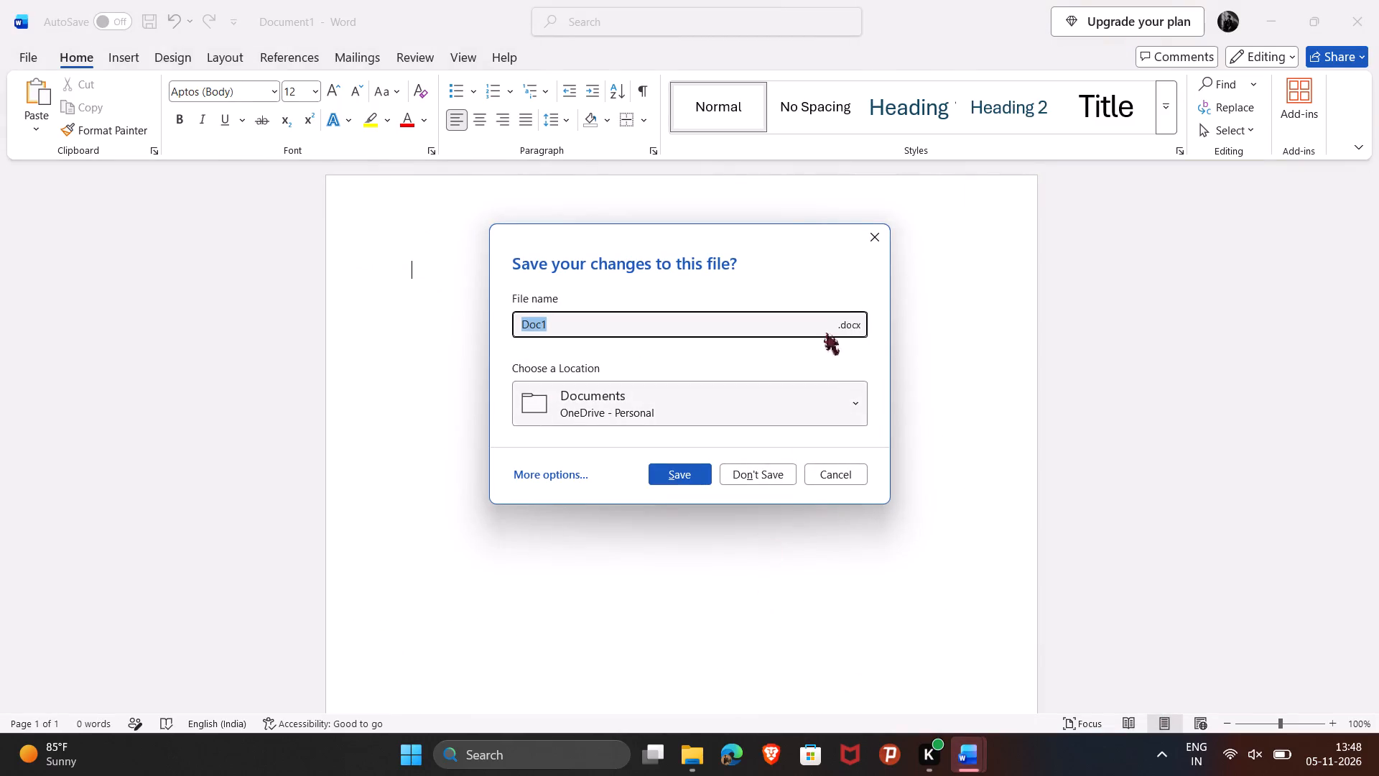
{"action": "left_click", "coordinate": [758, 477]}
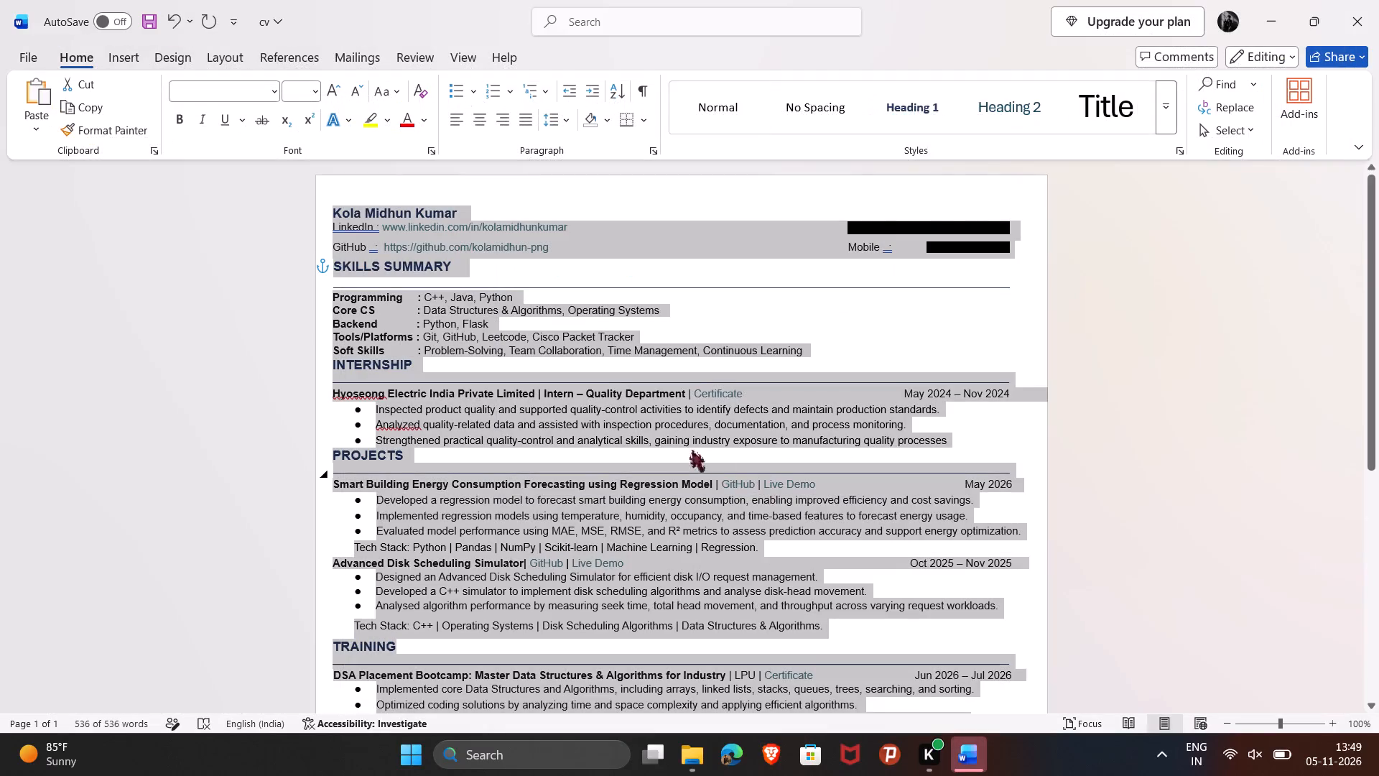
Change the flagged word Analyzed to Analysed in the second INTERNSHIP bullet.
{"action": "left_click", "coordinate": [661, 438]}
{"action": "scroll", "coordinate": [661, 438], "scroll_direction": "down", "scroll_amount": 1}
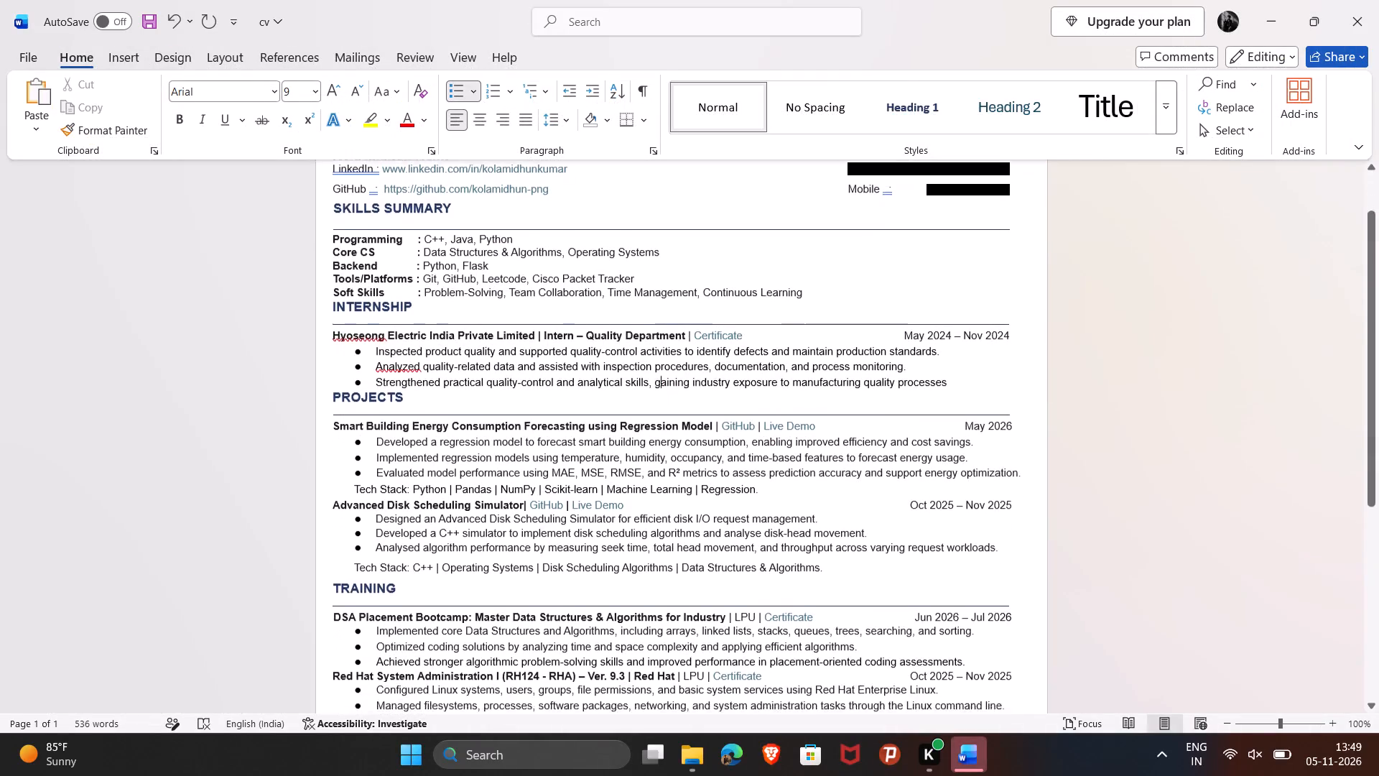
{"action": "scroll", "coordinate": [661, 438], "scroll_direction": "down", "scroll_amount": 1}
{"action": "left_click", "coordinate": [404, 344]}
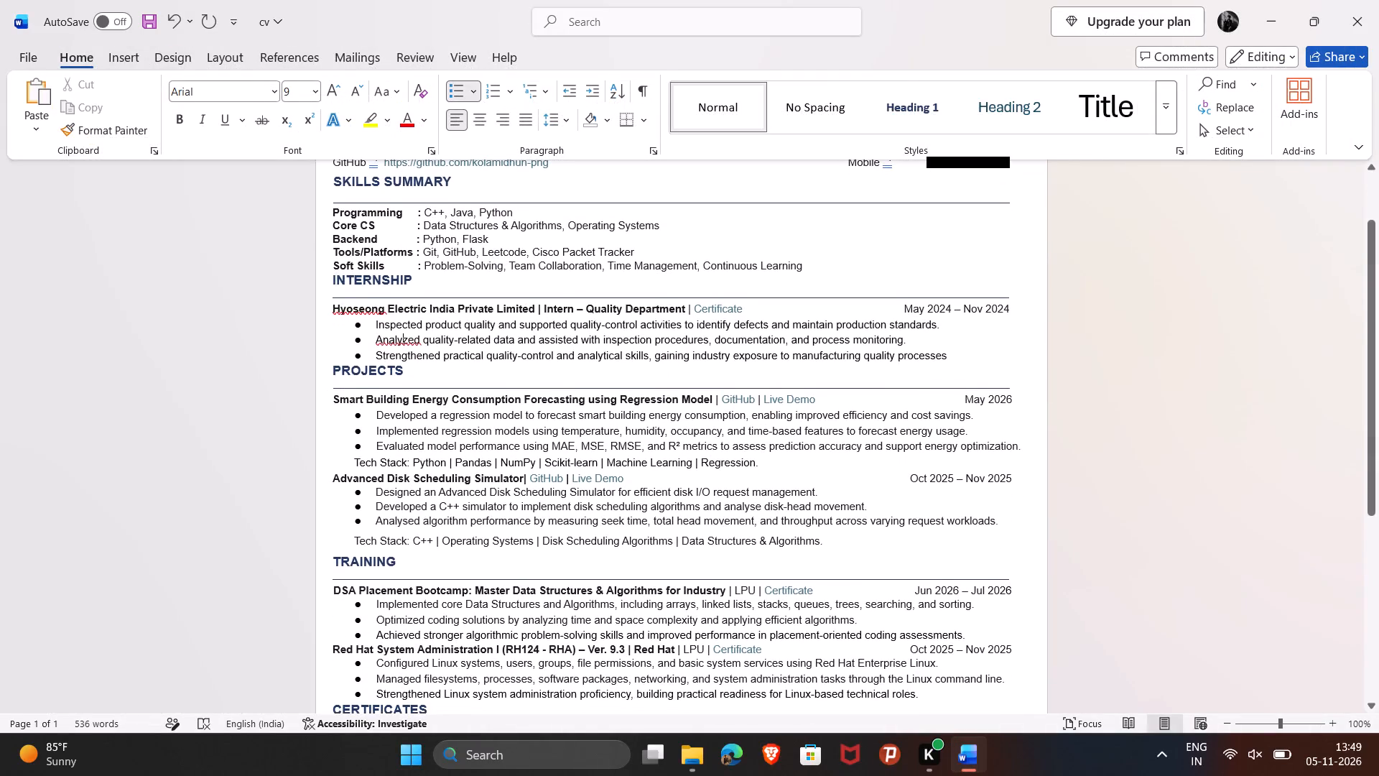
{"action": "key", "text": "Right"}
{"action": "key", "text": "BackSpace"}
{"action": "key", "text": "s"}
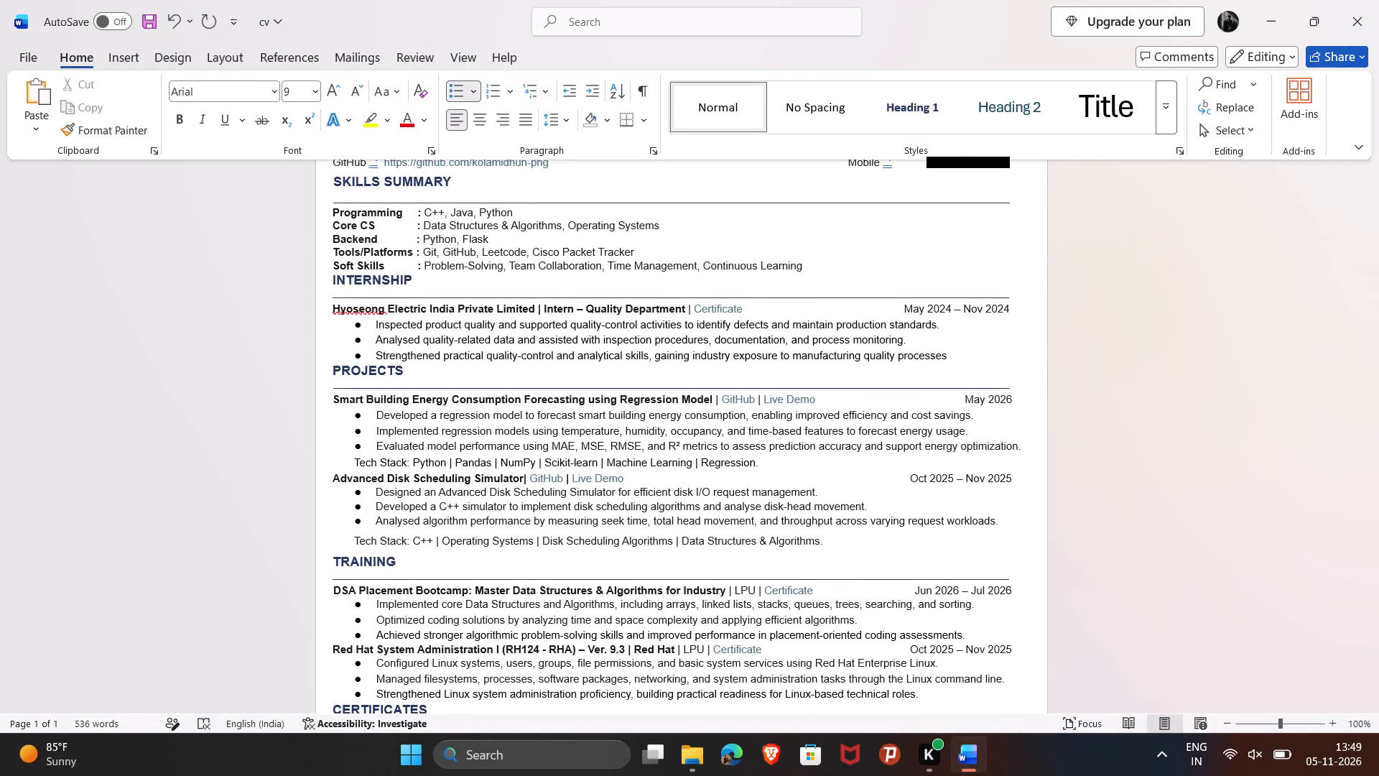
Review the spacing and text of the CV from the PROJECTS section through TRAINING, CERTIFICATES, ACHIEVEMENTS and EDUCATION.
{"action": "scroll", "coordinate": [369, 294], "scroll_direction": "down", "scroll_amount": 1}
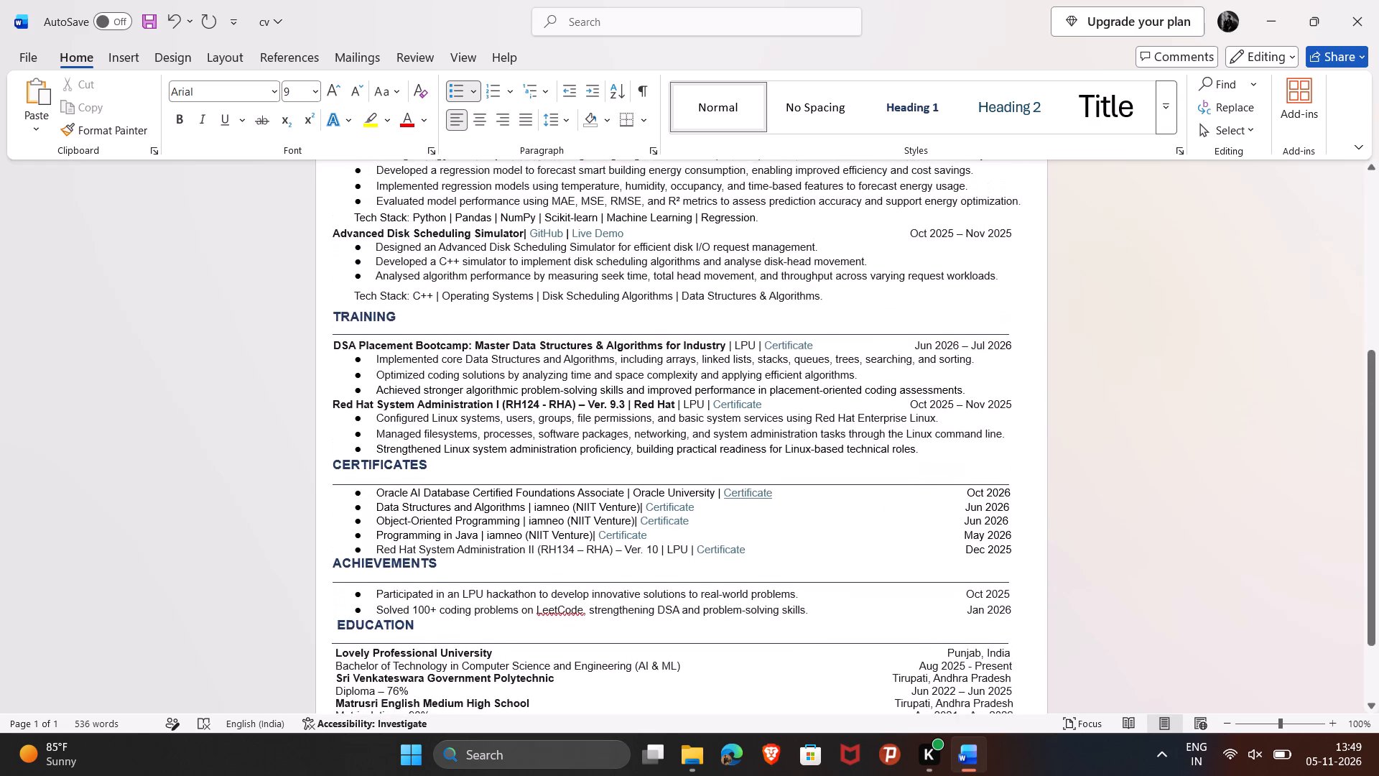
{"action": "scroll", "coordinate": [369, 294], "scroll_direction": "down", "scroll_amount": 3}
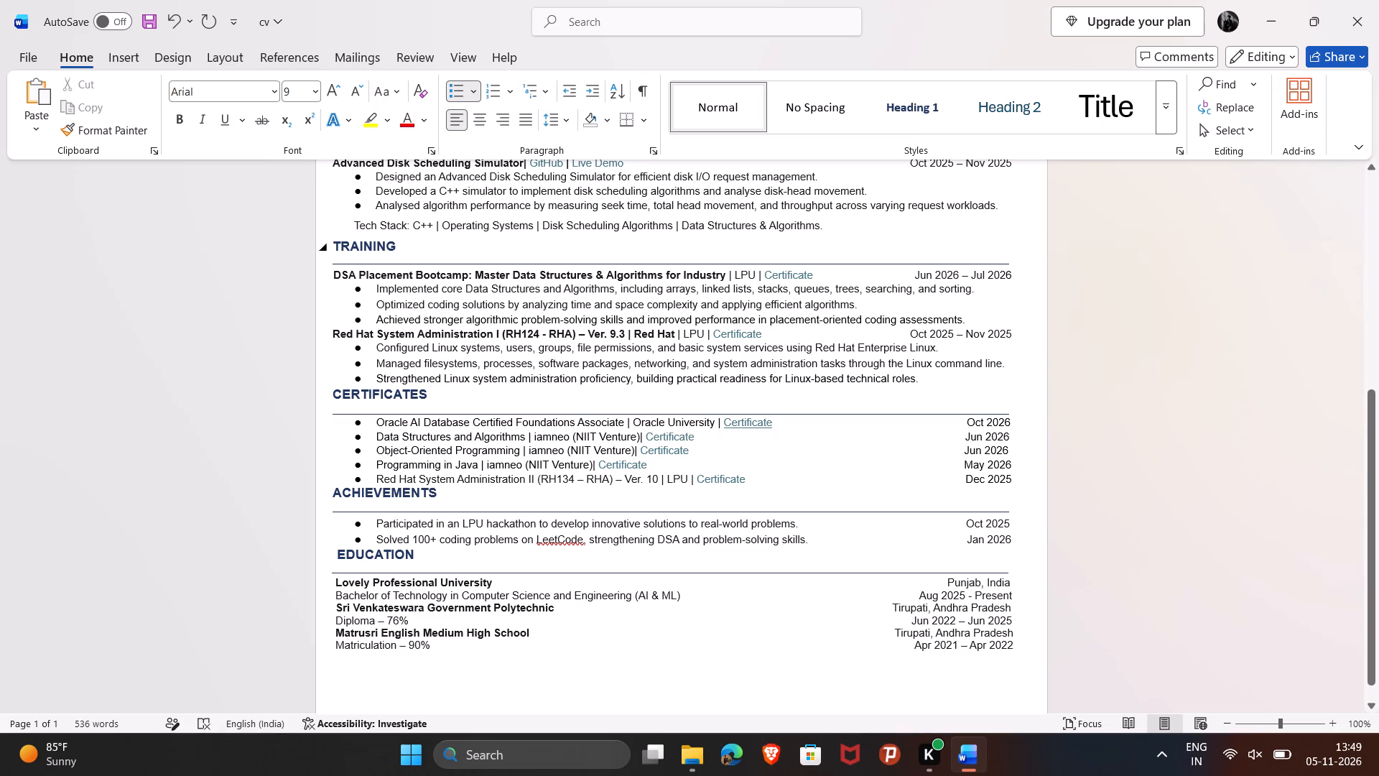
{"action": "left_click_drag", "start_coordinate": [394, 249], "coordinate": [332, 250]}
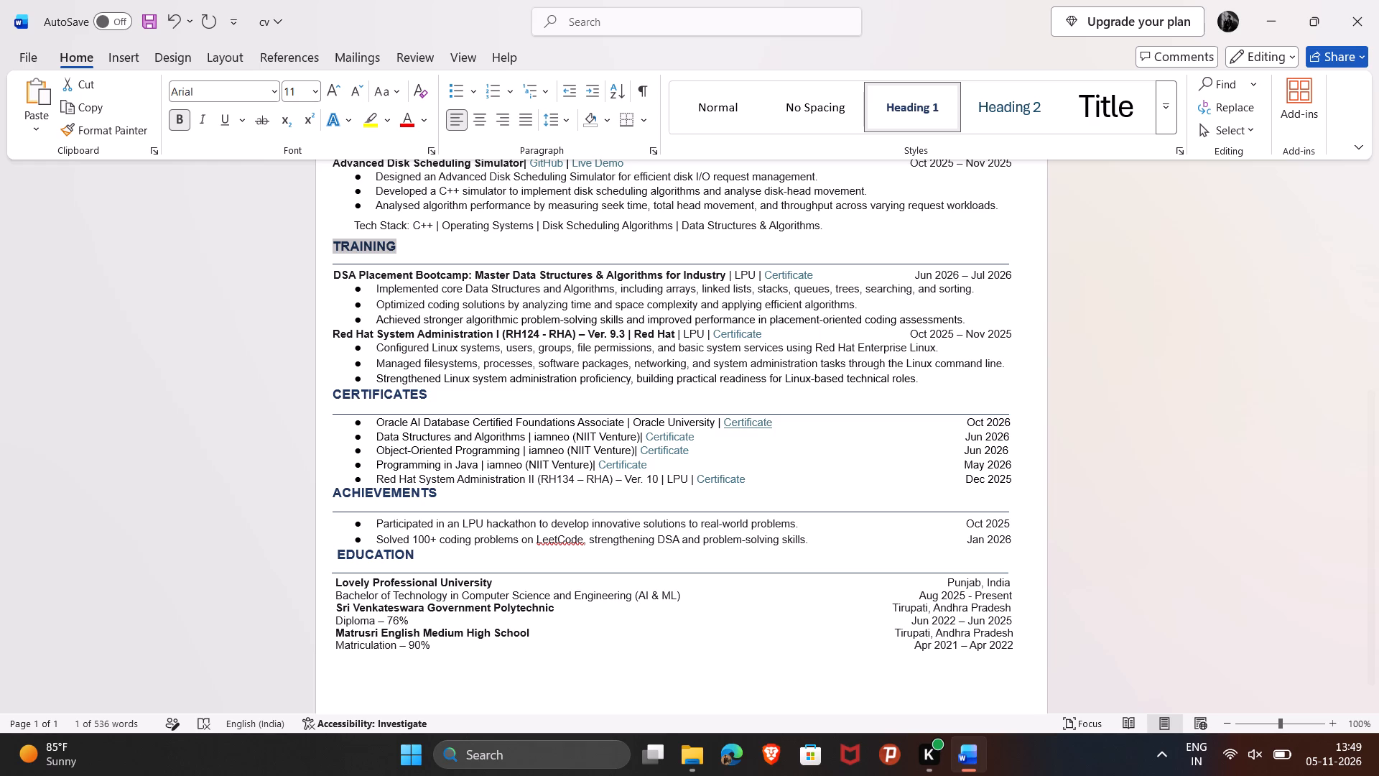
{"action": "scroll", "coordinate": [423, 526], "scroll_direction": "up", "scroll_amount": 1}
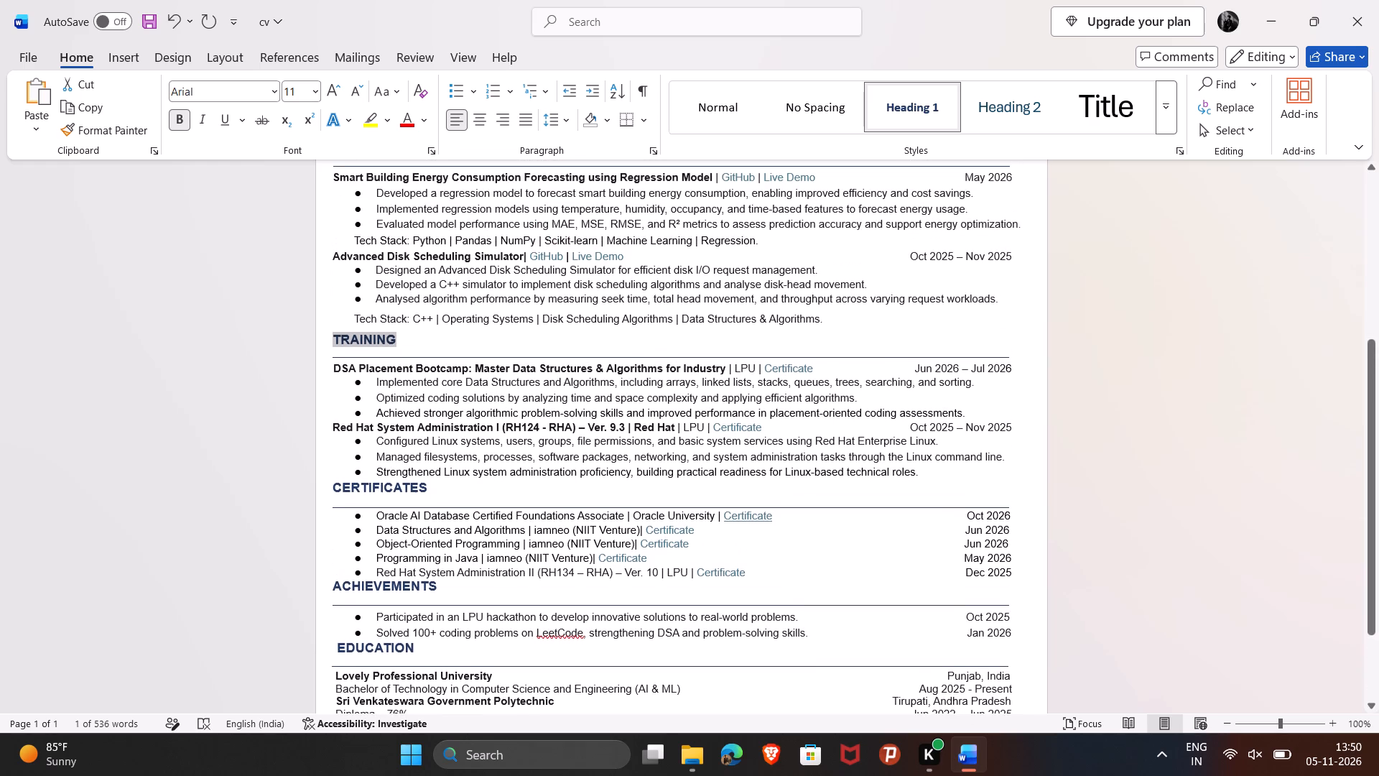
{"action": "left_click", "coordinate": [473, 516]}
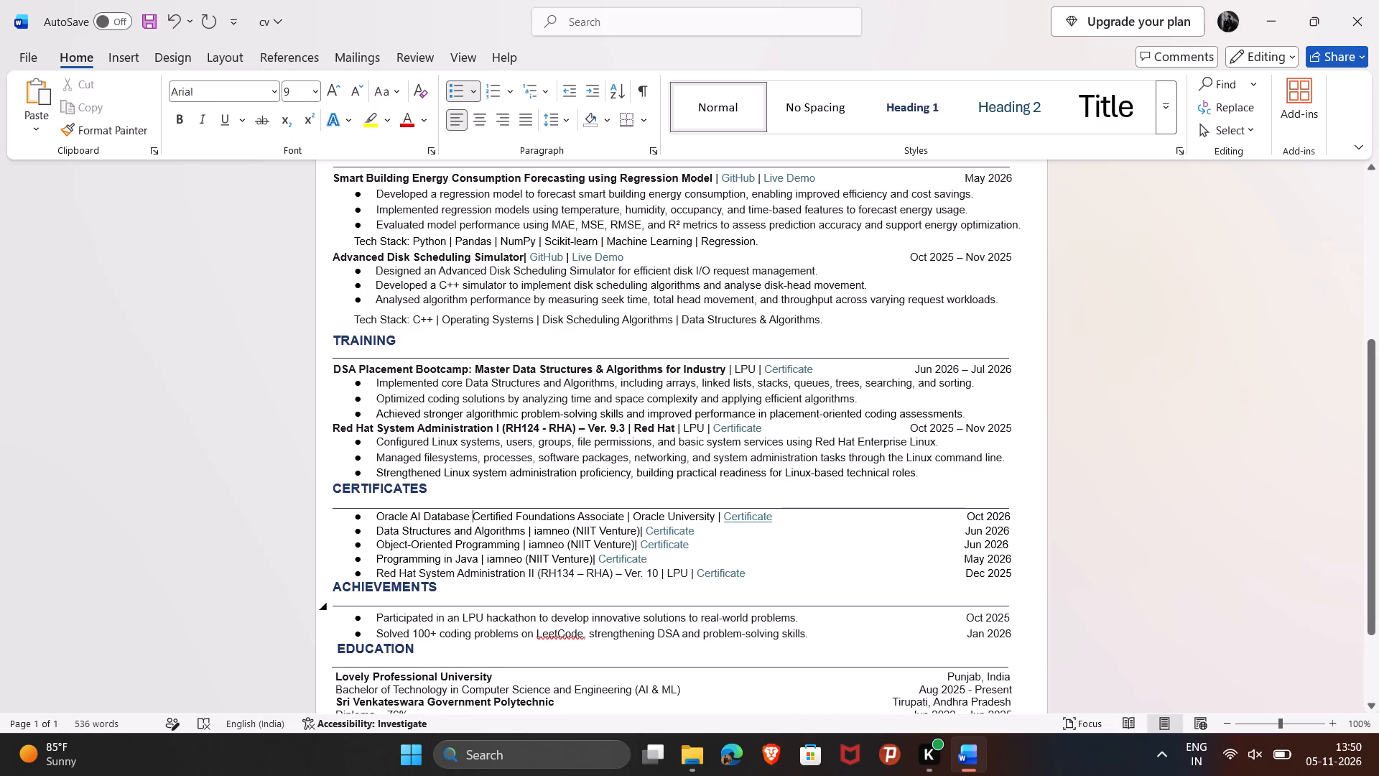
{"action": "scroll", "coordinate": [490, 567], "scroll_direction": "up", "scroll_amount": 1}
{"action": "scroll", "coordinate": [490, 567], "scroll_direction": "down", "scroll_amount": 1}
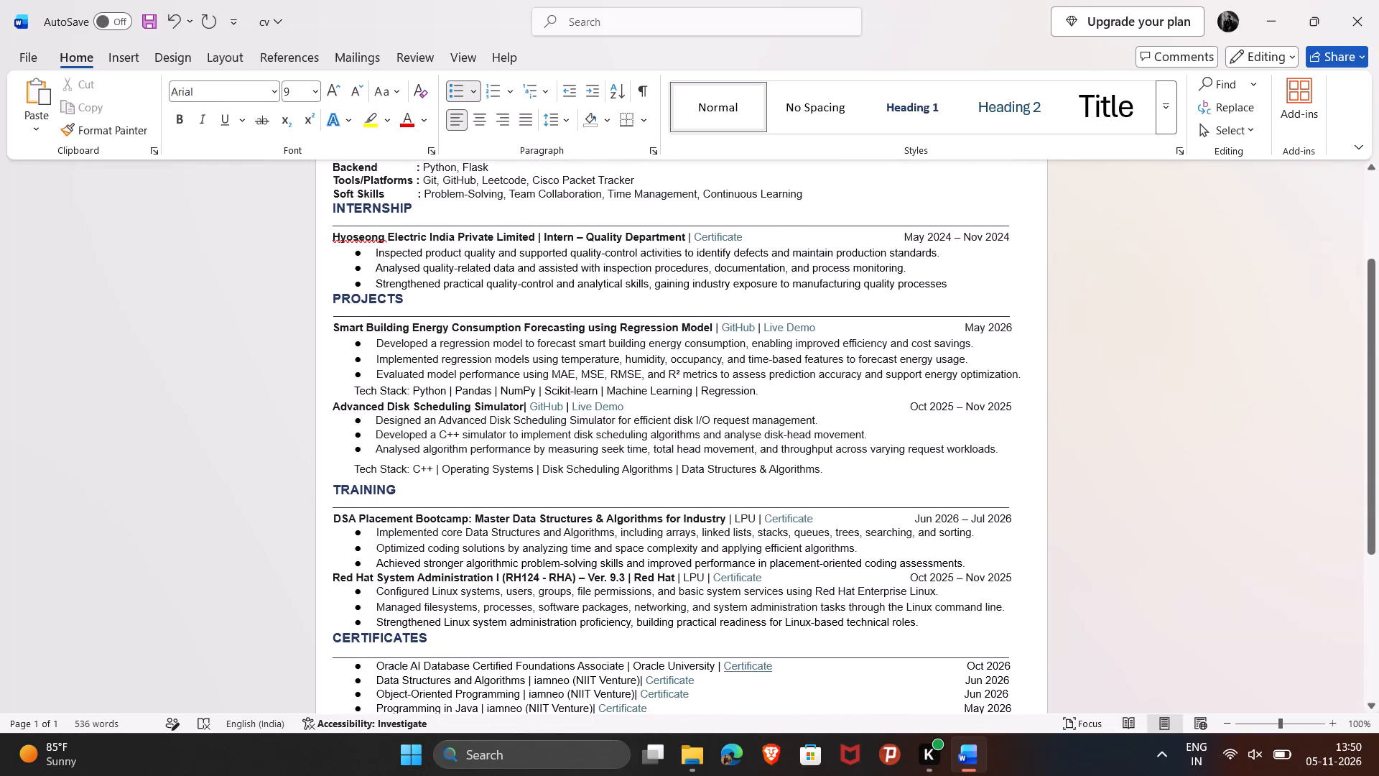
Move the Tech Stack line under Advanced Disk Scheduling Simulator into a new bullet directly below that project's third bullet.
{"action": "left_click_drag", "start_coordinate": [357, 466], "coordinate": [441, 469]}
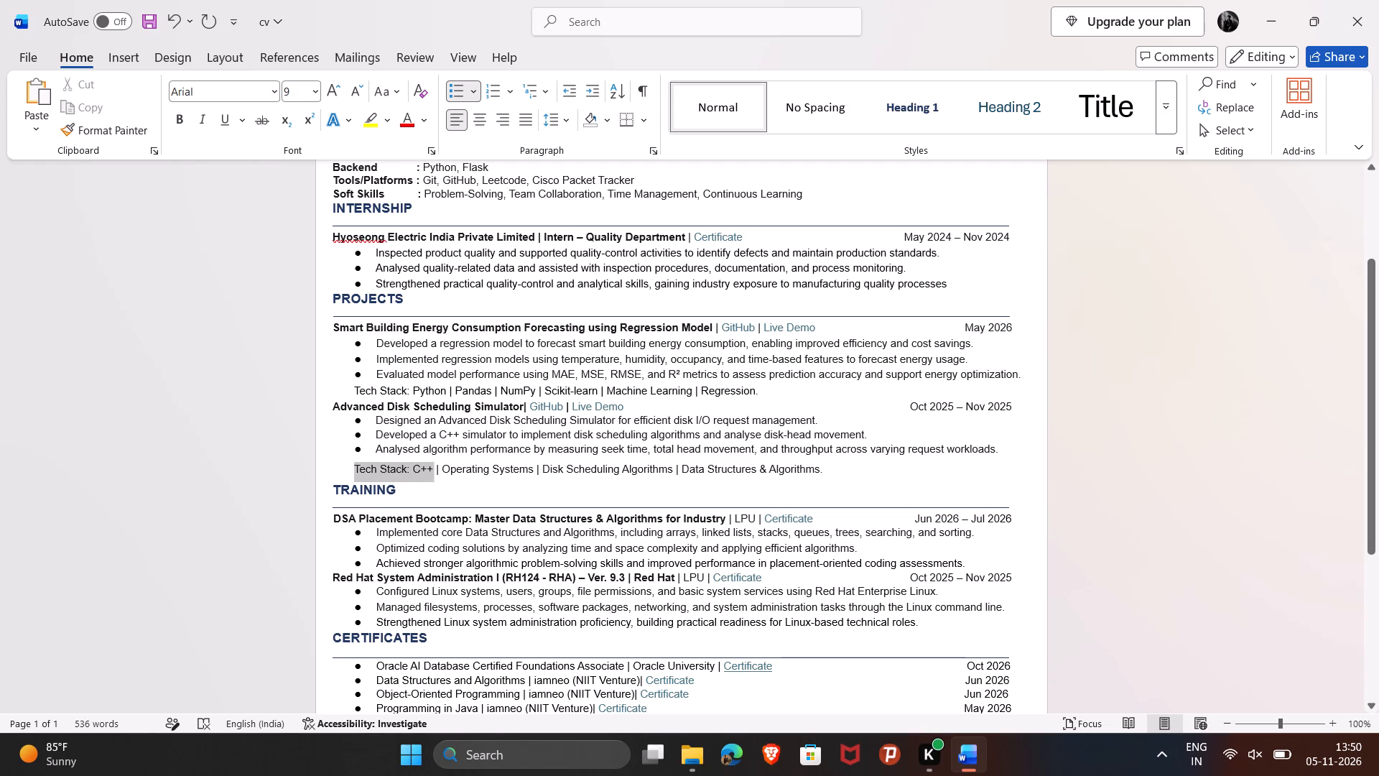
{"action": "left_click_drag", "start_coordinate": [441, 469], "coordinate": [839, 486]}
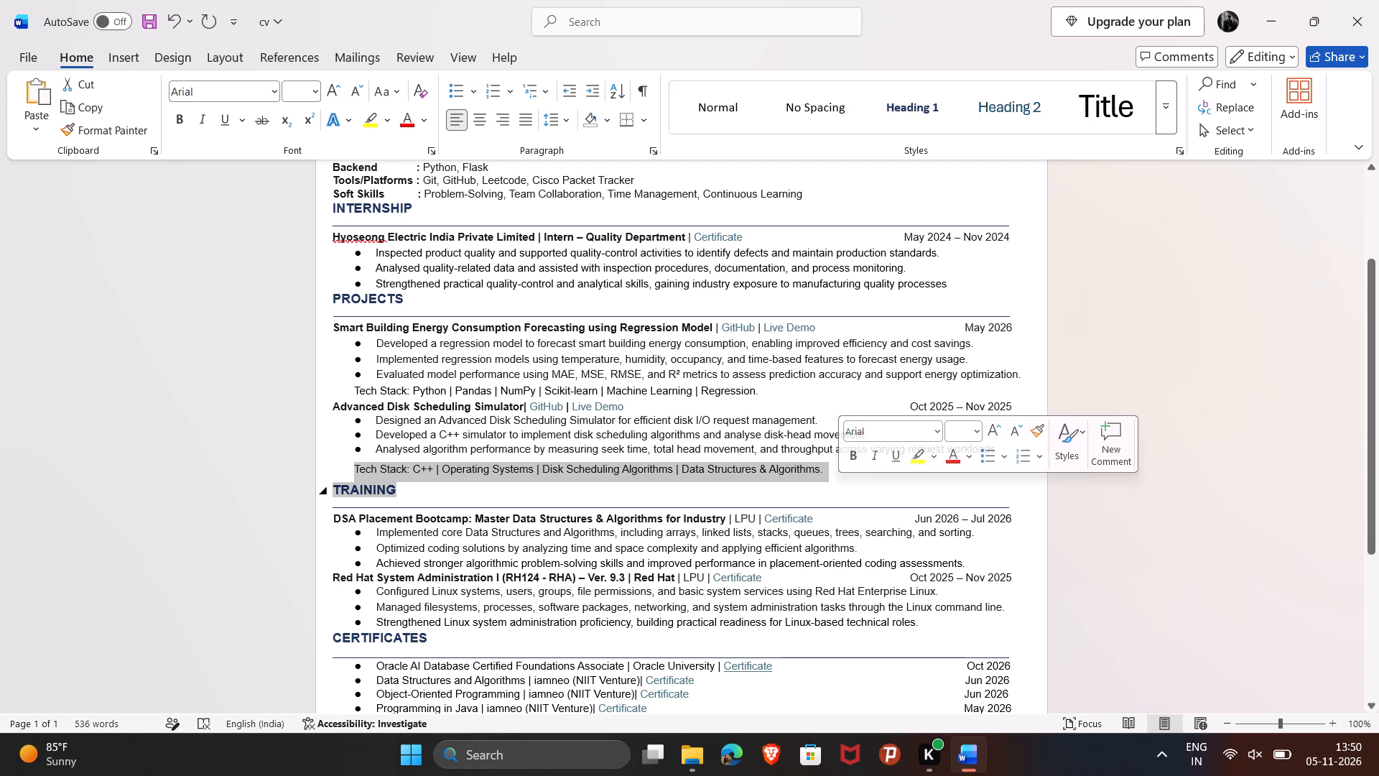
{"action": "left_click", "coordinate": [813, 484]}
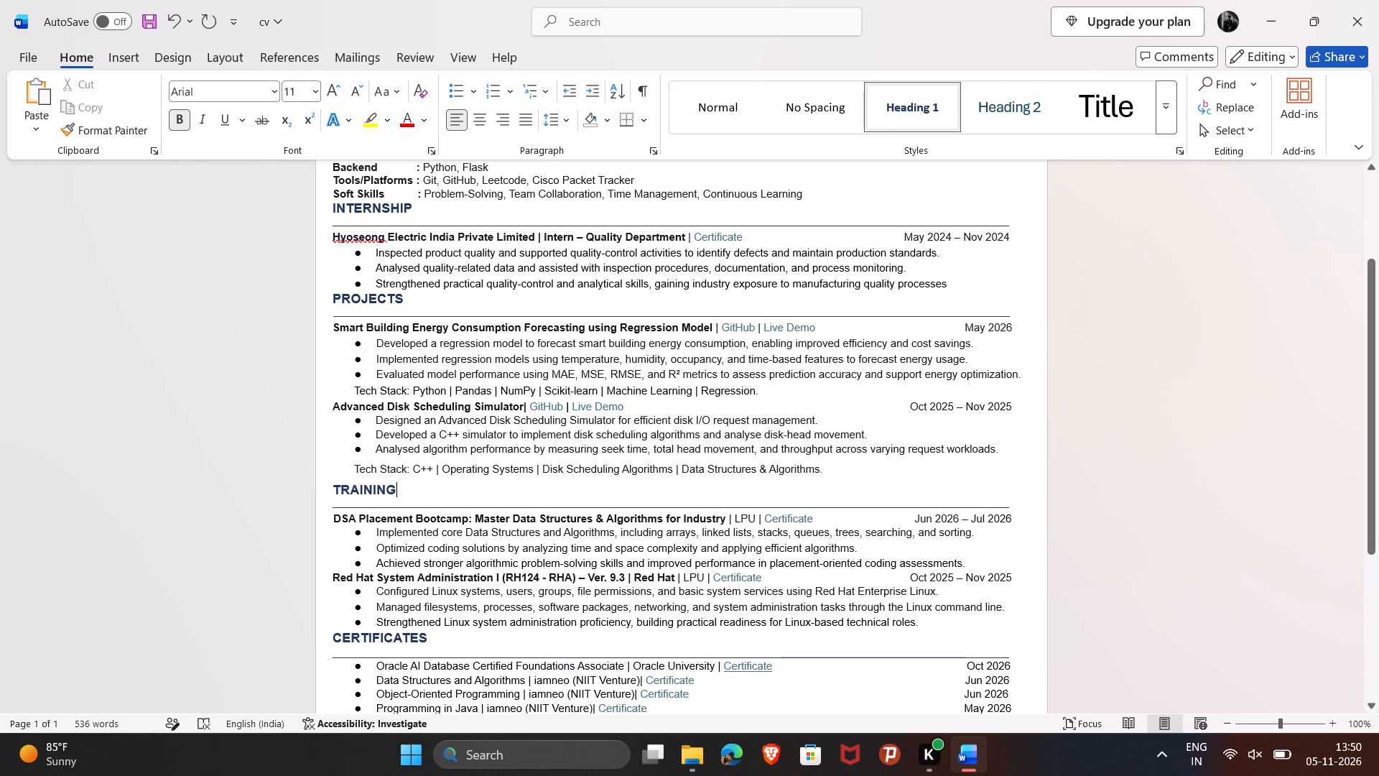
{"action": "left_click_drag", "start_coordinate": [356, 466], "coordinate": [589, 473]}
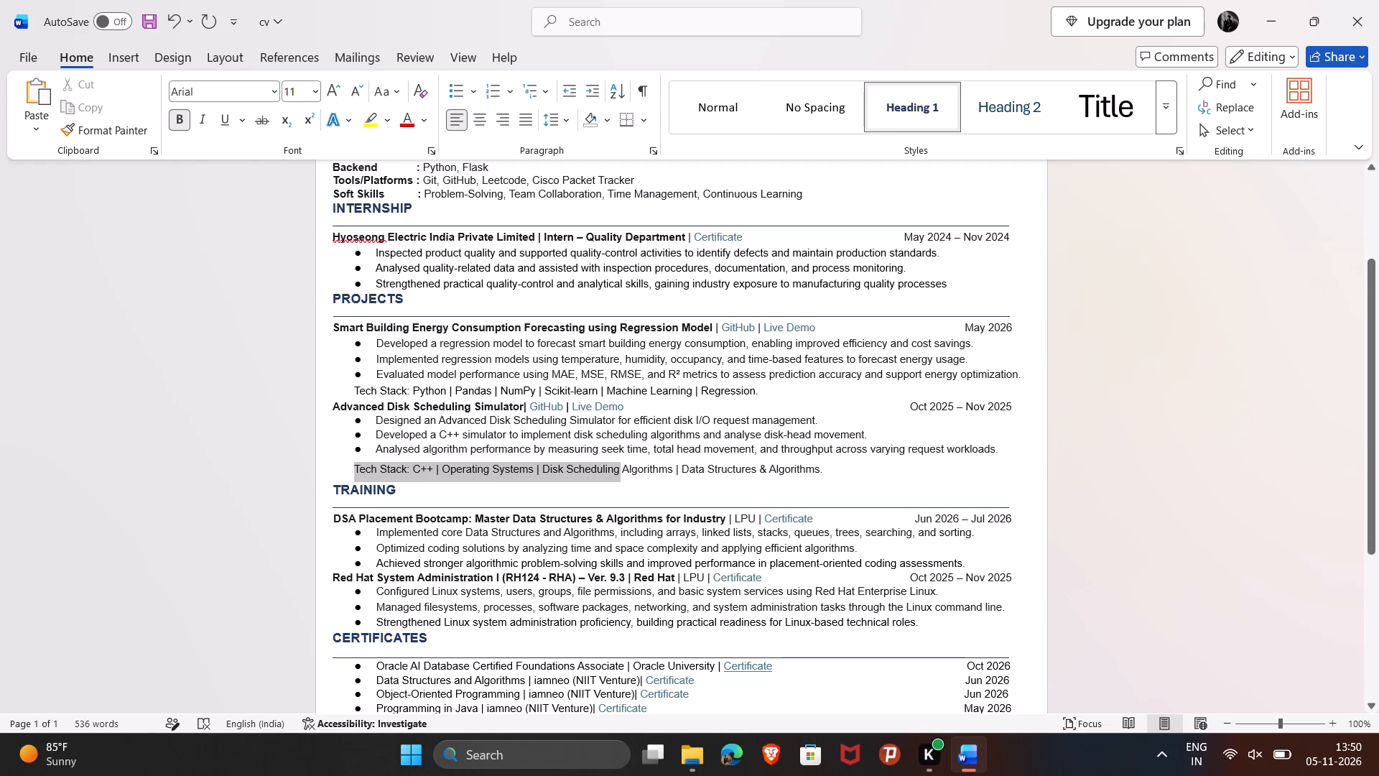
{"action": "left_click_drag", "start_coordinate": [589, 473], "coordinate": [797, 474]}
{"action": "key", "text": "ctrl+c"}
{"action": "key", "text": "ctrl+c"}
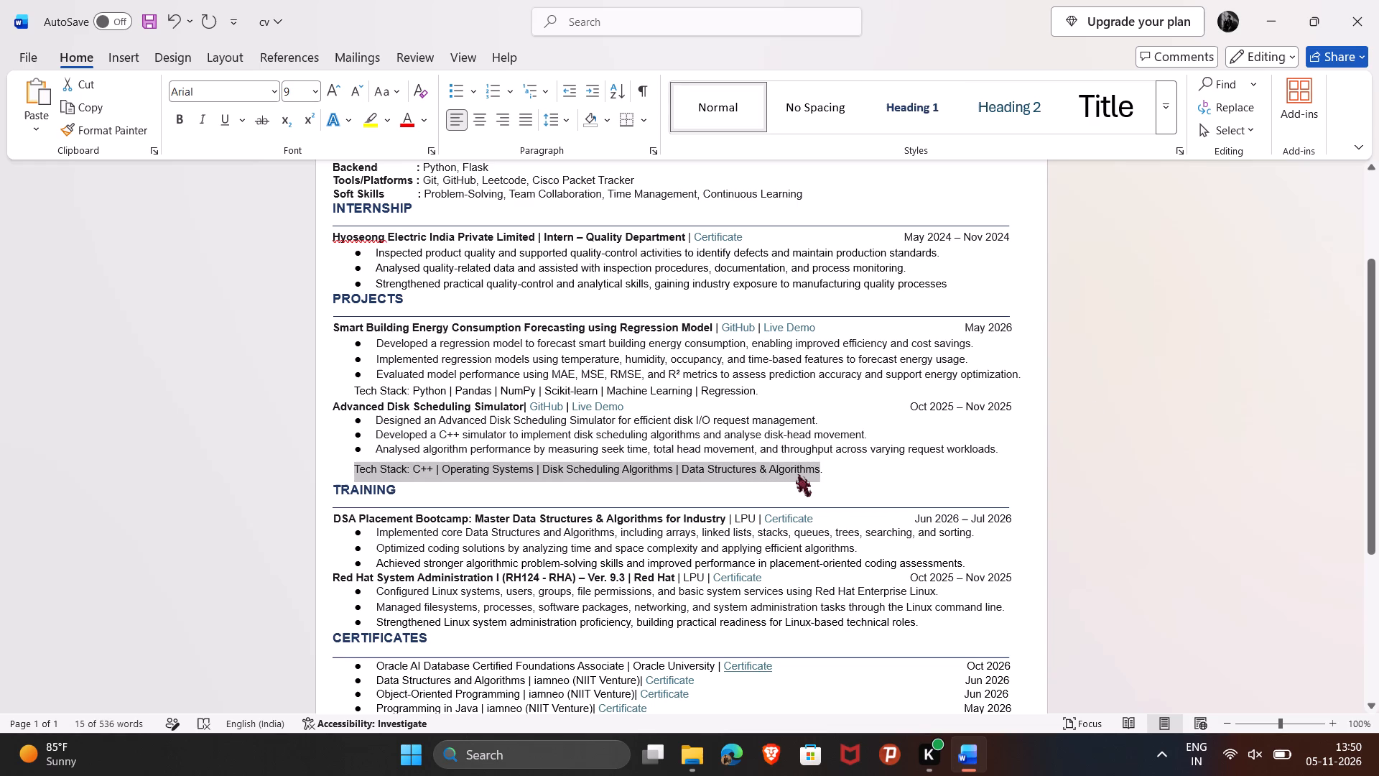
{"action": "key", "text": "BackSpace"}
{"action": "key", "text": "Right"}
{"action": "key", "text": "BackSpace"}
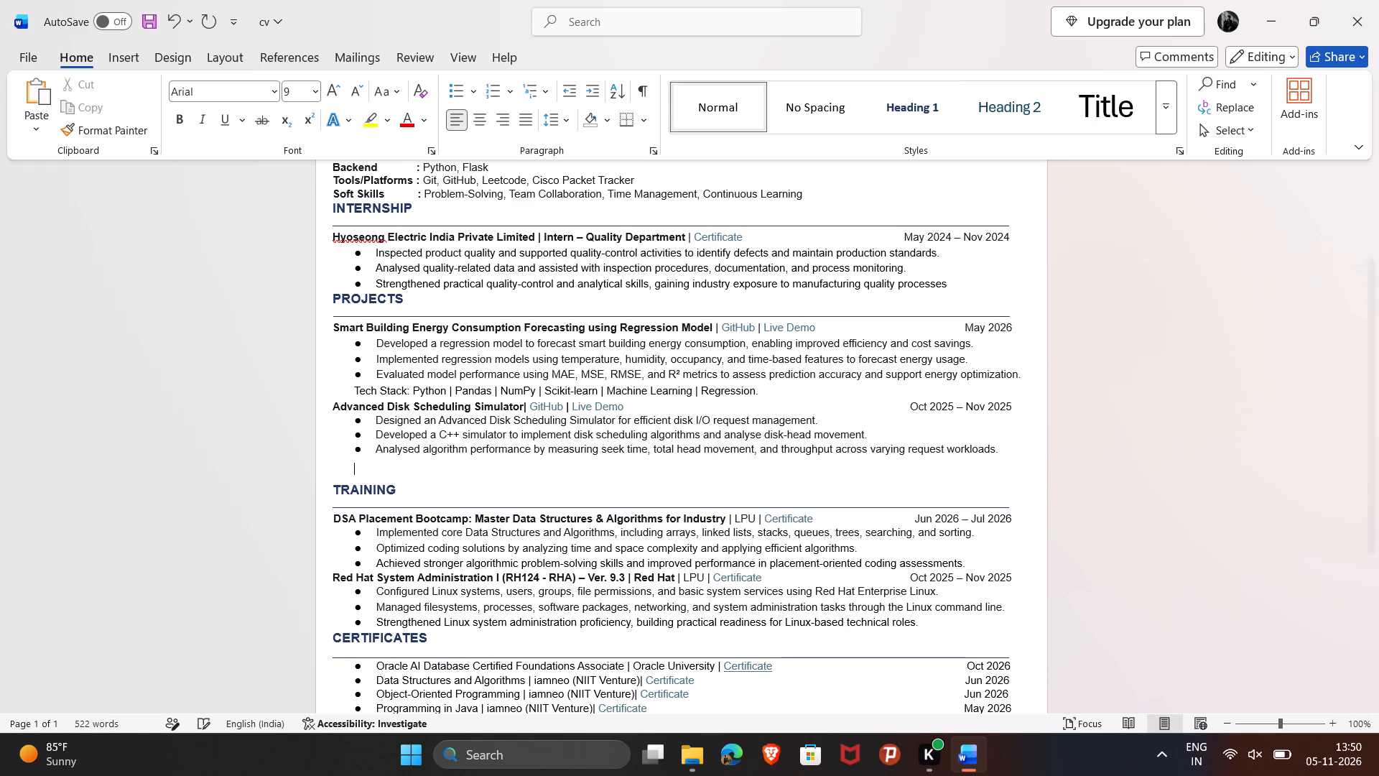
{"action": "key", "text": "BackSpace"}
{"action": "key", "text": "BackSpace"}
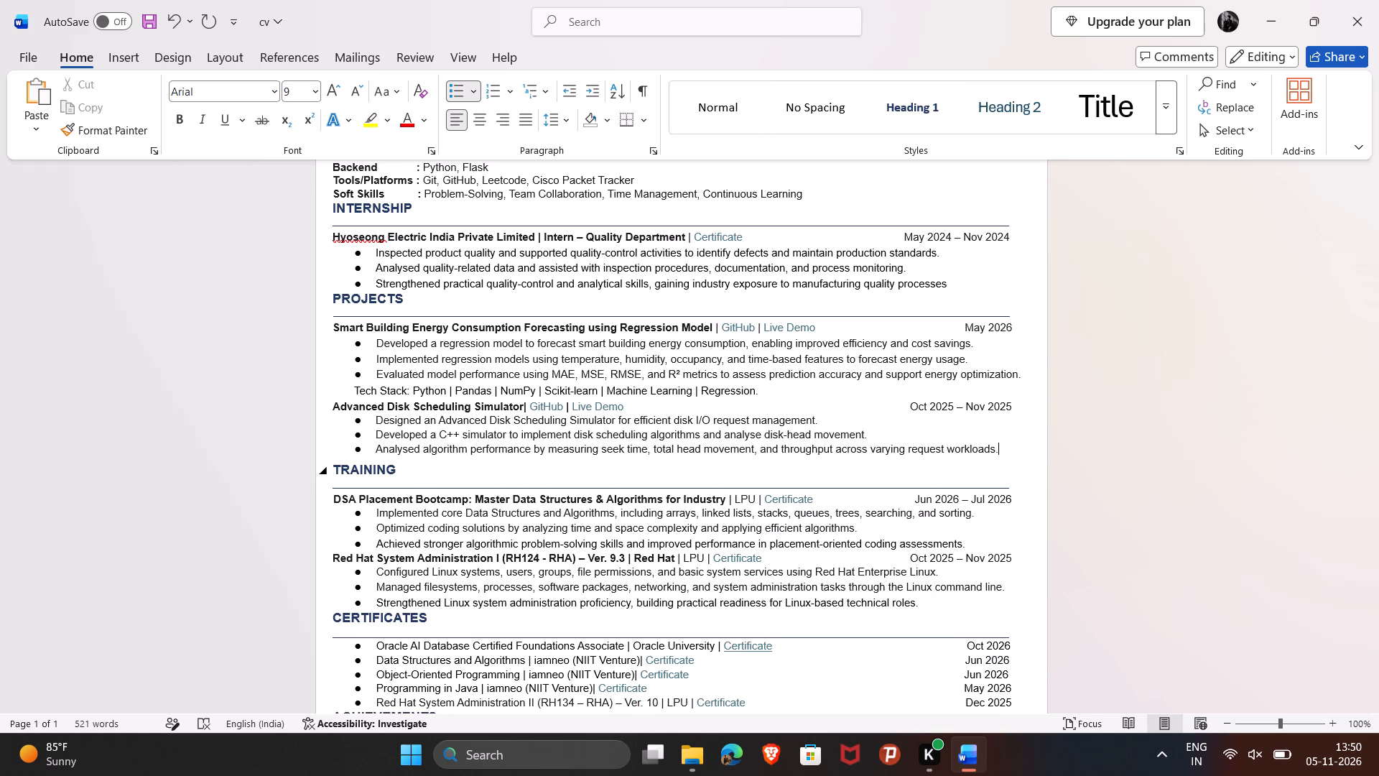
{"action": "key", "text": "Return"}
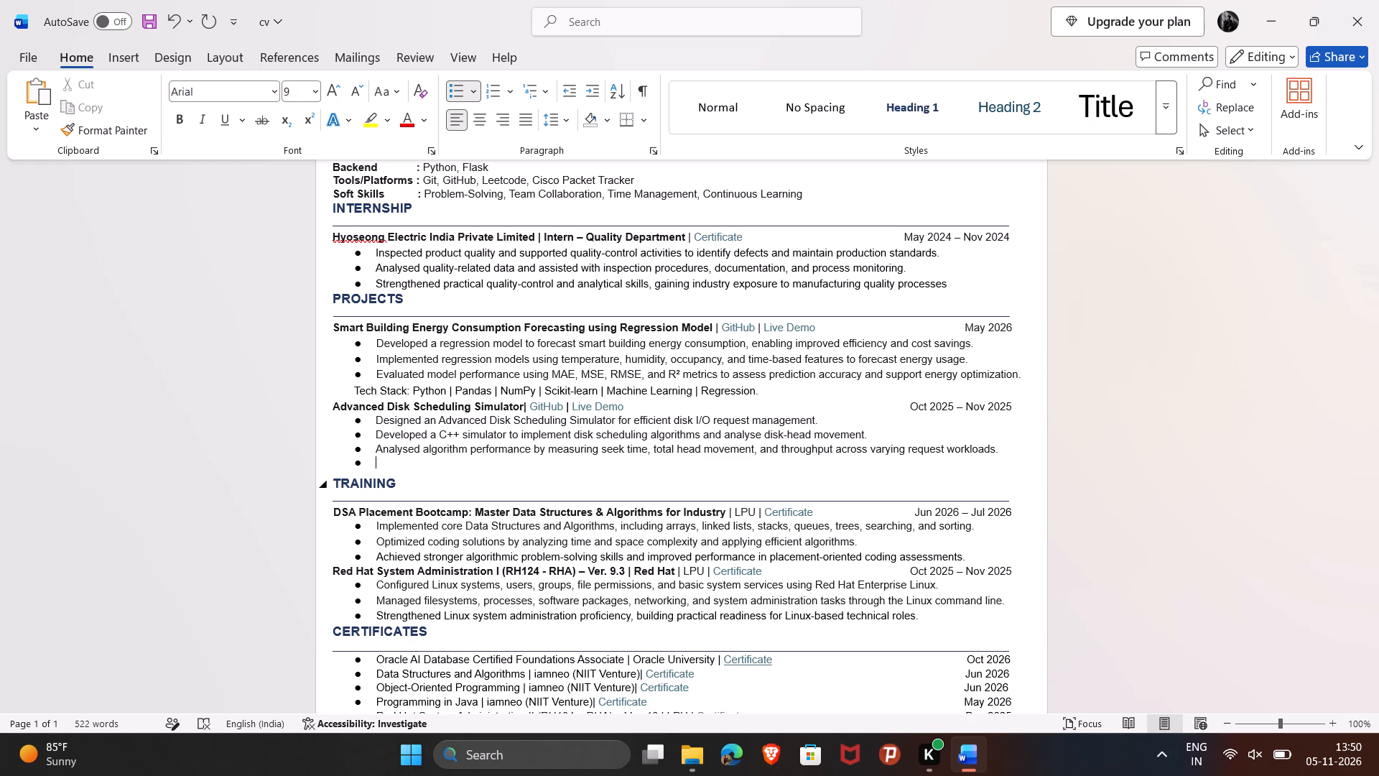
{"action": "key", "text": "ctrl+v"}
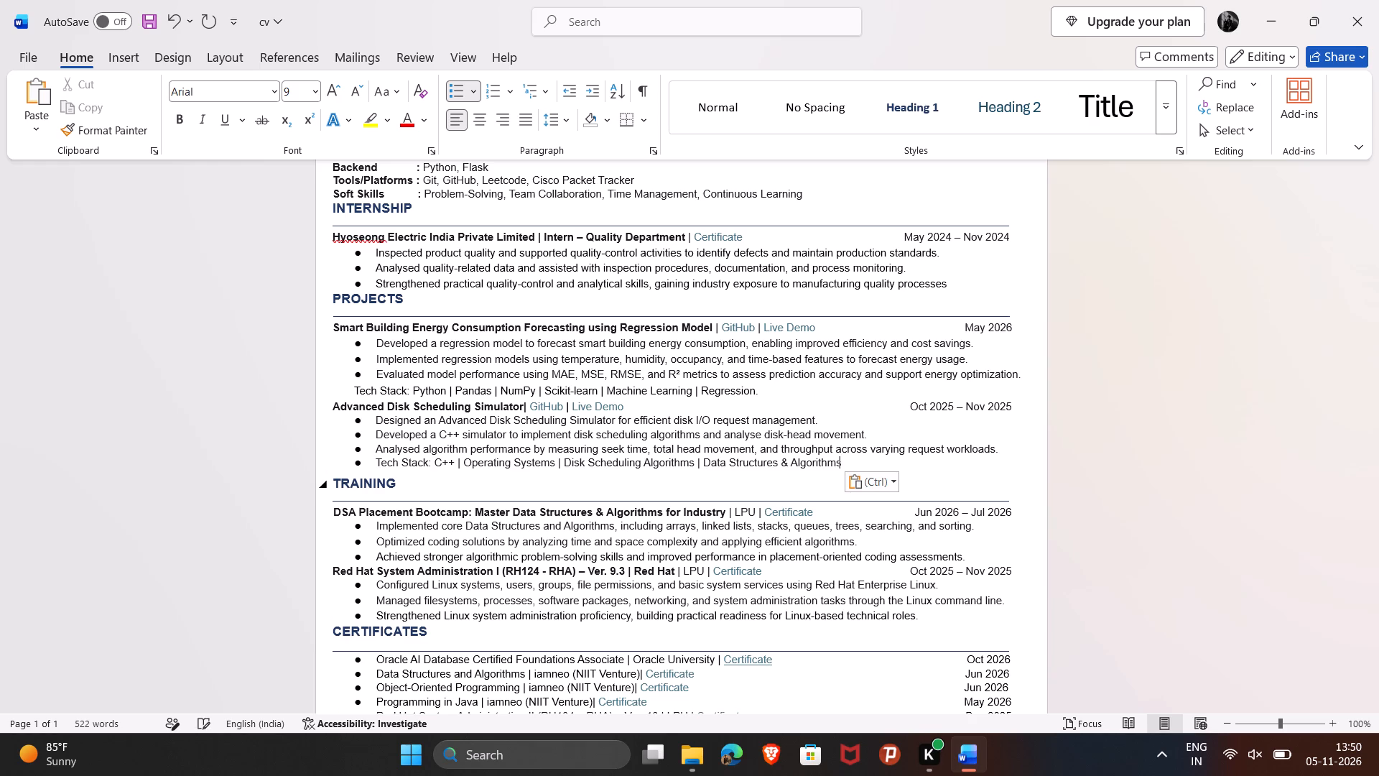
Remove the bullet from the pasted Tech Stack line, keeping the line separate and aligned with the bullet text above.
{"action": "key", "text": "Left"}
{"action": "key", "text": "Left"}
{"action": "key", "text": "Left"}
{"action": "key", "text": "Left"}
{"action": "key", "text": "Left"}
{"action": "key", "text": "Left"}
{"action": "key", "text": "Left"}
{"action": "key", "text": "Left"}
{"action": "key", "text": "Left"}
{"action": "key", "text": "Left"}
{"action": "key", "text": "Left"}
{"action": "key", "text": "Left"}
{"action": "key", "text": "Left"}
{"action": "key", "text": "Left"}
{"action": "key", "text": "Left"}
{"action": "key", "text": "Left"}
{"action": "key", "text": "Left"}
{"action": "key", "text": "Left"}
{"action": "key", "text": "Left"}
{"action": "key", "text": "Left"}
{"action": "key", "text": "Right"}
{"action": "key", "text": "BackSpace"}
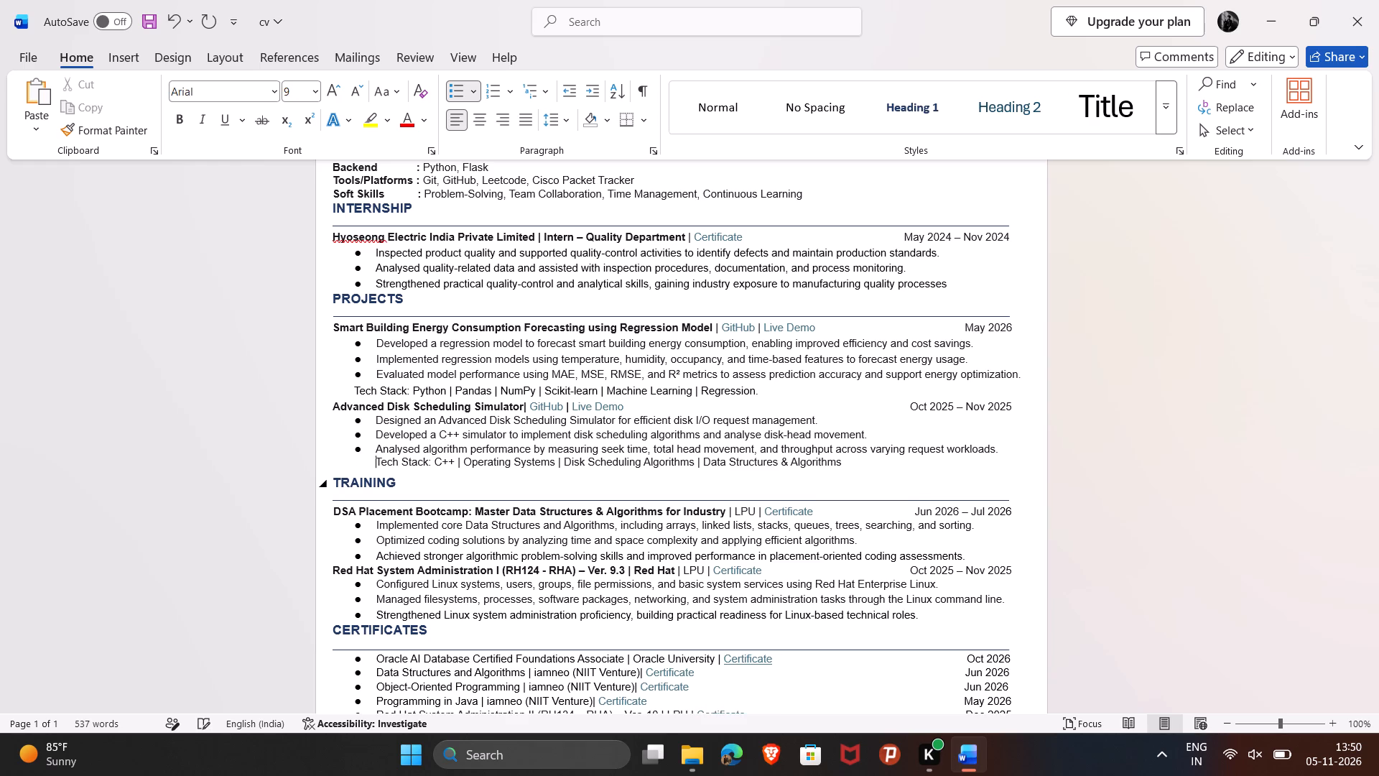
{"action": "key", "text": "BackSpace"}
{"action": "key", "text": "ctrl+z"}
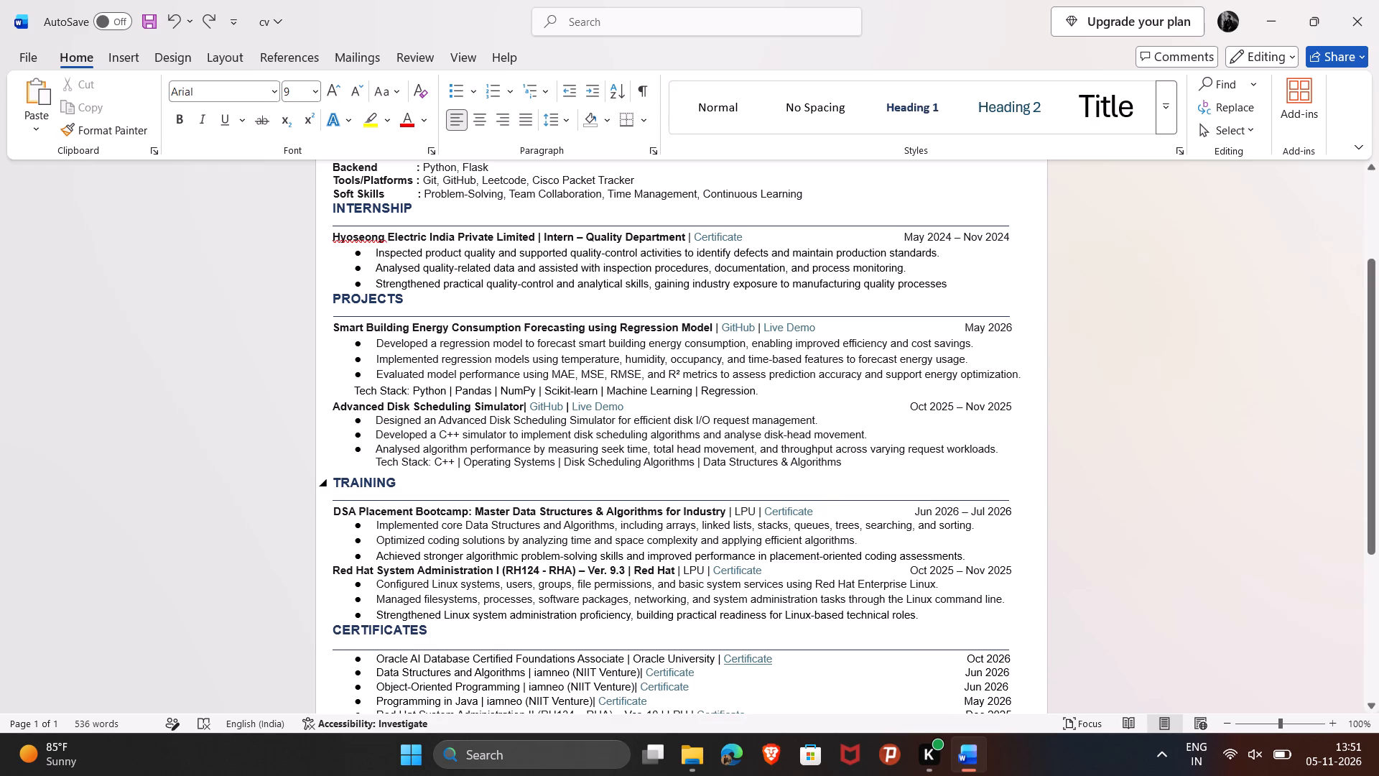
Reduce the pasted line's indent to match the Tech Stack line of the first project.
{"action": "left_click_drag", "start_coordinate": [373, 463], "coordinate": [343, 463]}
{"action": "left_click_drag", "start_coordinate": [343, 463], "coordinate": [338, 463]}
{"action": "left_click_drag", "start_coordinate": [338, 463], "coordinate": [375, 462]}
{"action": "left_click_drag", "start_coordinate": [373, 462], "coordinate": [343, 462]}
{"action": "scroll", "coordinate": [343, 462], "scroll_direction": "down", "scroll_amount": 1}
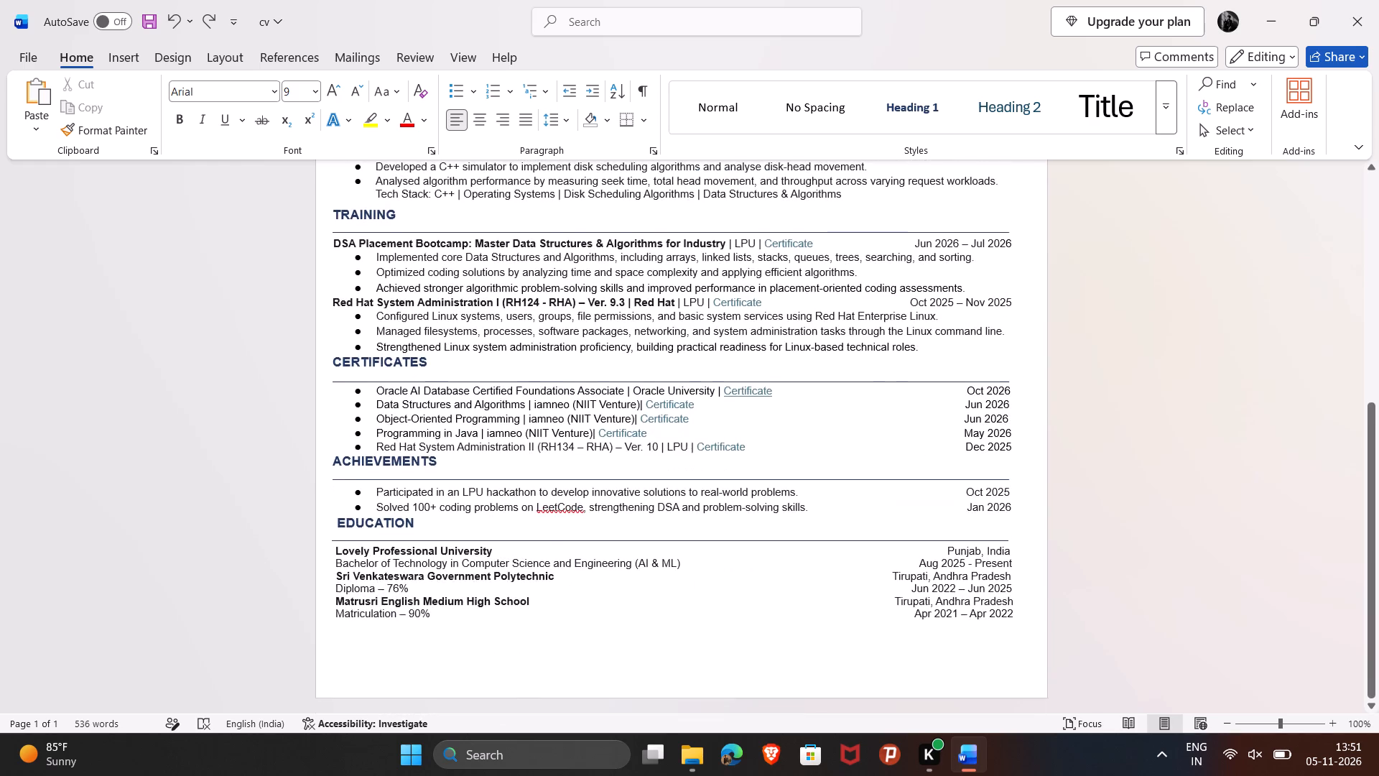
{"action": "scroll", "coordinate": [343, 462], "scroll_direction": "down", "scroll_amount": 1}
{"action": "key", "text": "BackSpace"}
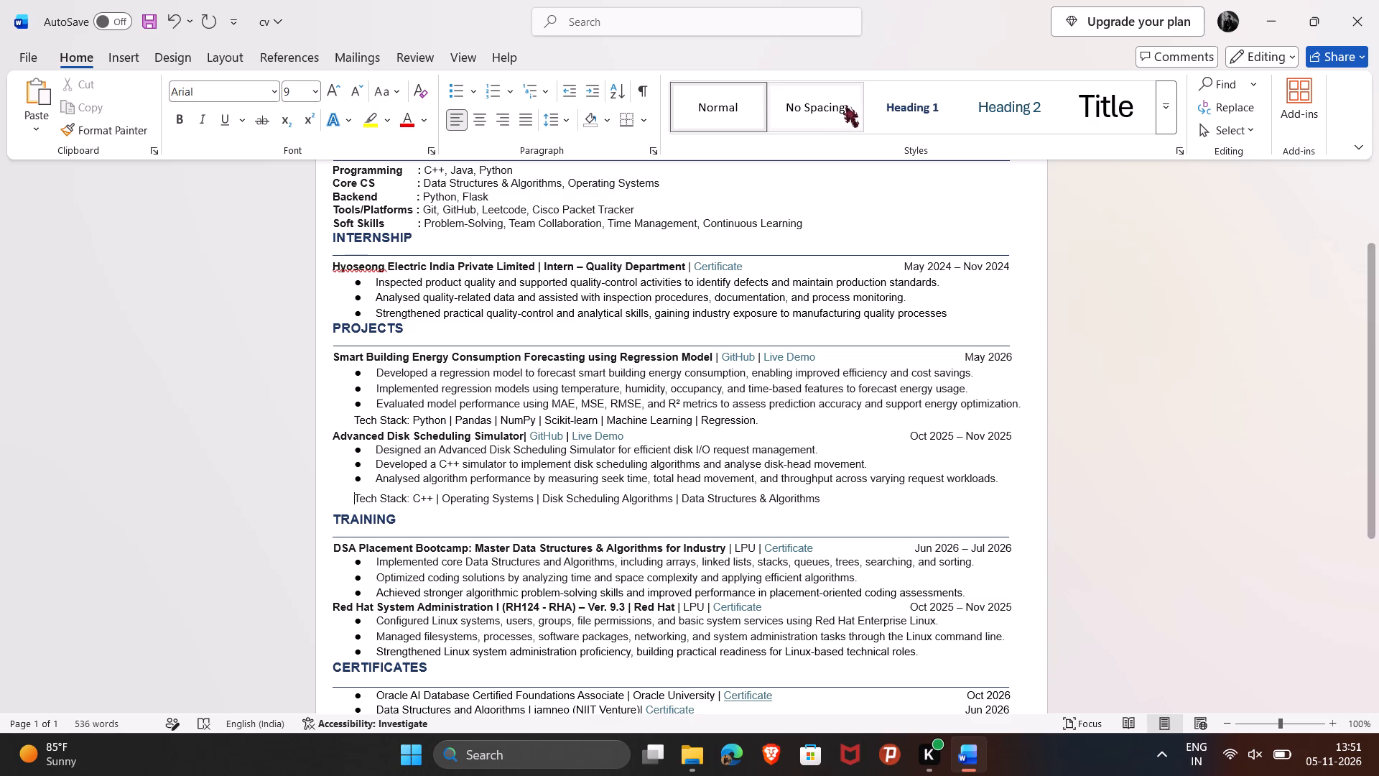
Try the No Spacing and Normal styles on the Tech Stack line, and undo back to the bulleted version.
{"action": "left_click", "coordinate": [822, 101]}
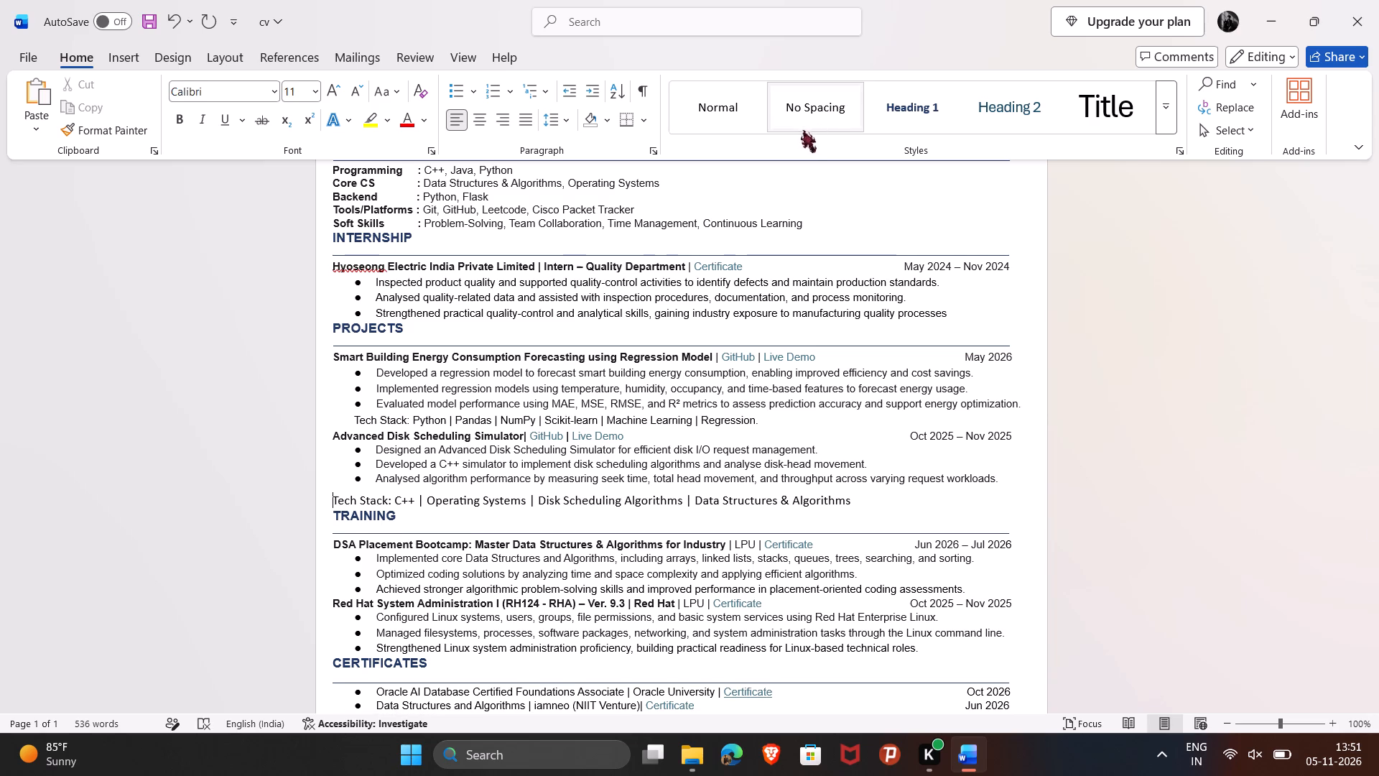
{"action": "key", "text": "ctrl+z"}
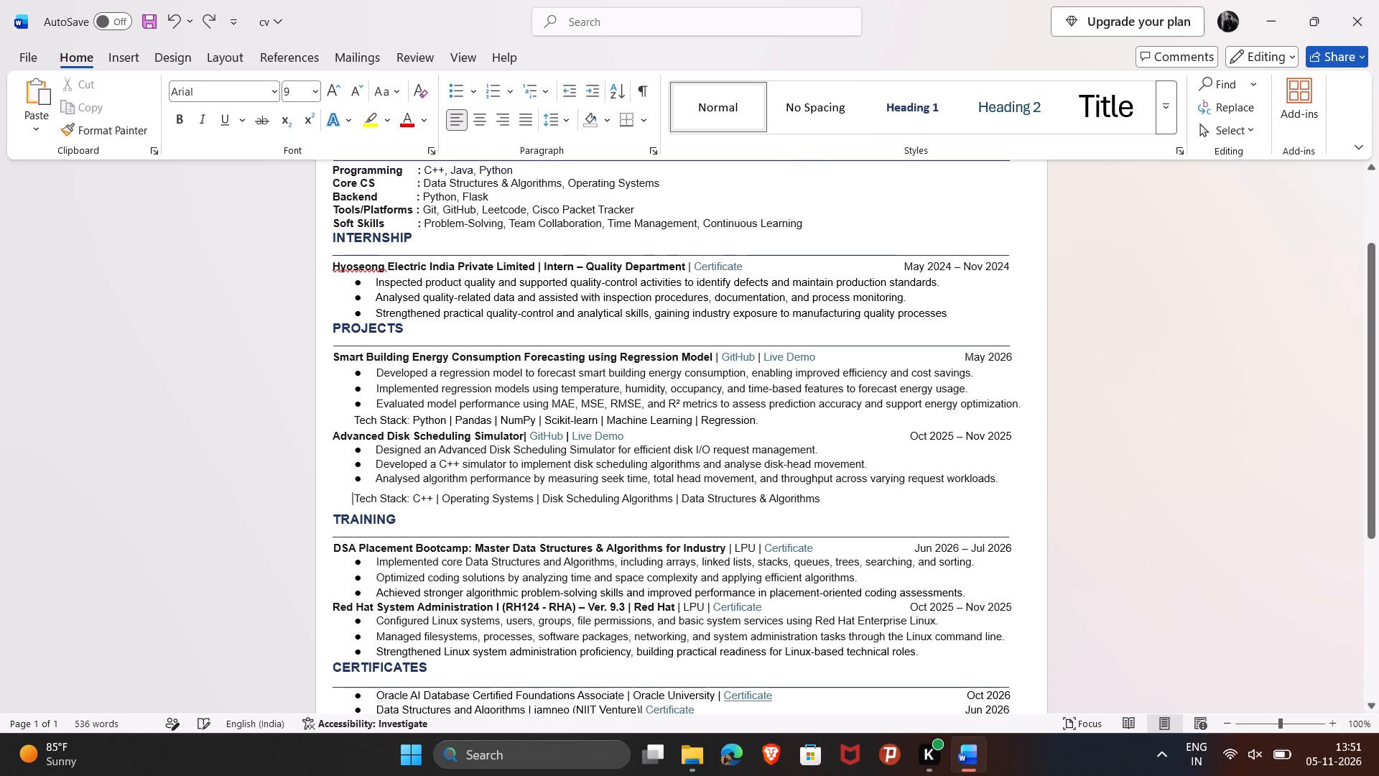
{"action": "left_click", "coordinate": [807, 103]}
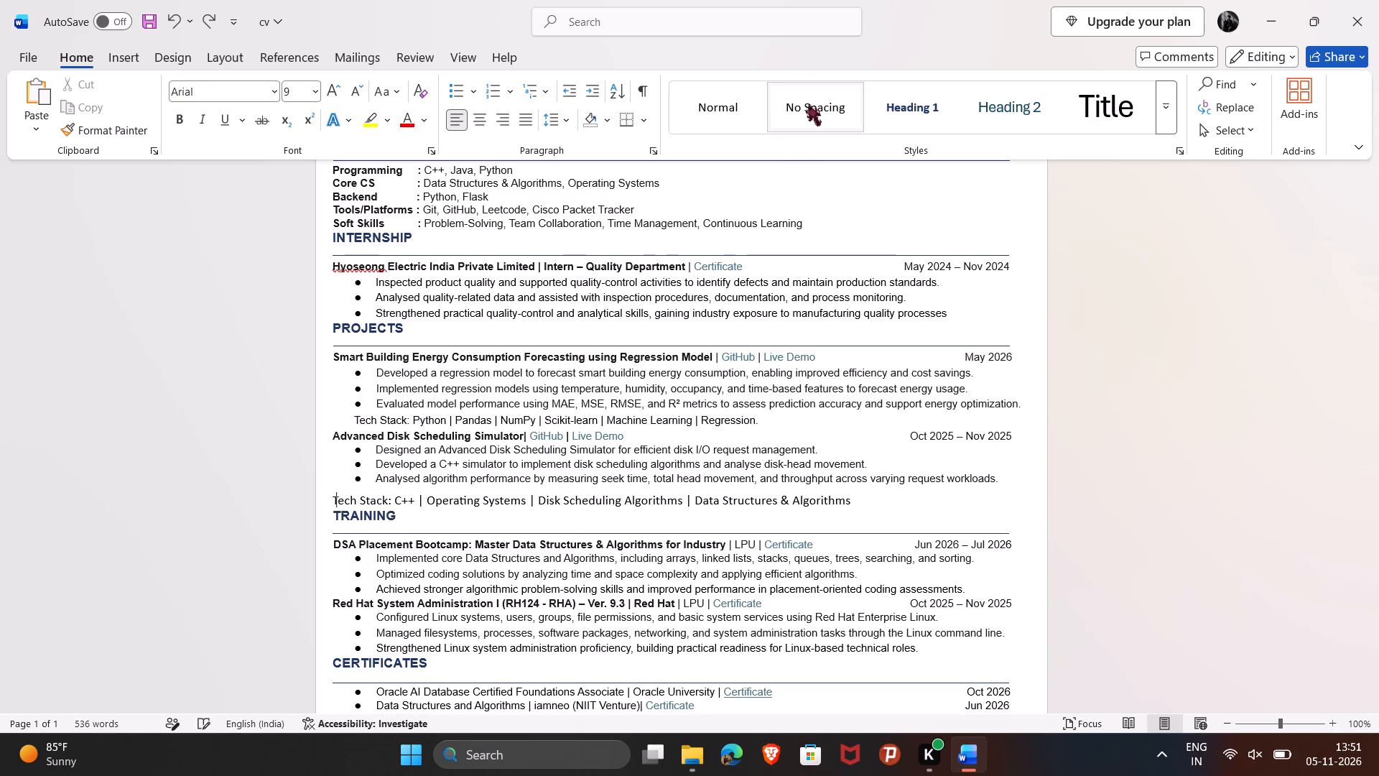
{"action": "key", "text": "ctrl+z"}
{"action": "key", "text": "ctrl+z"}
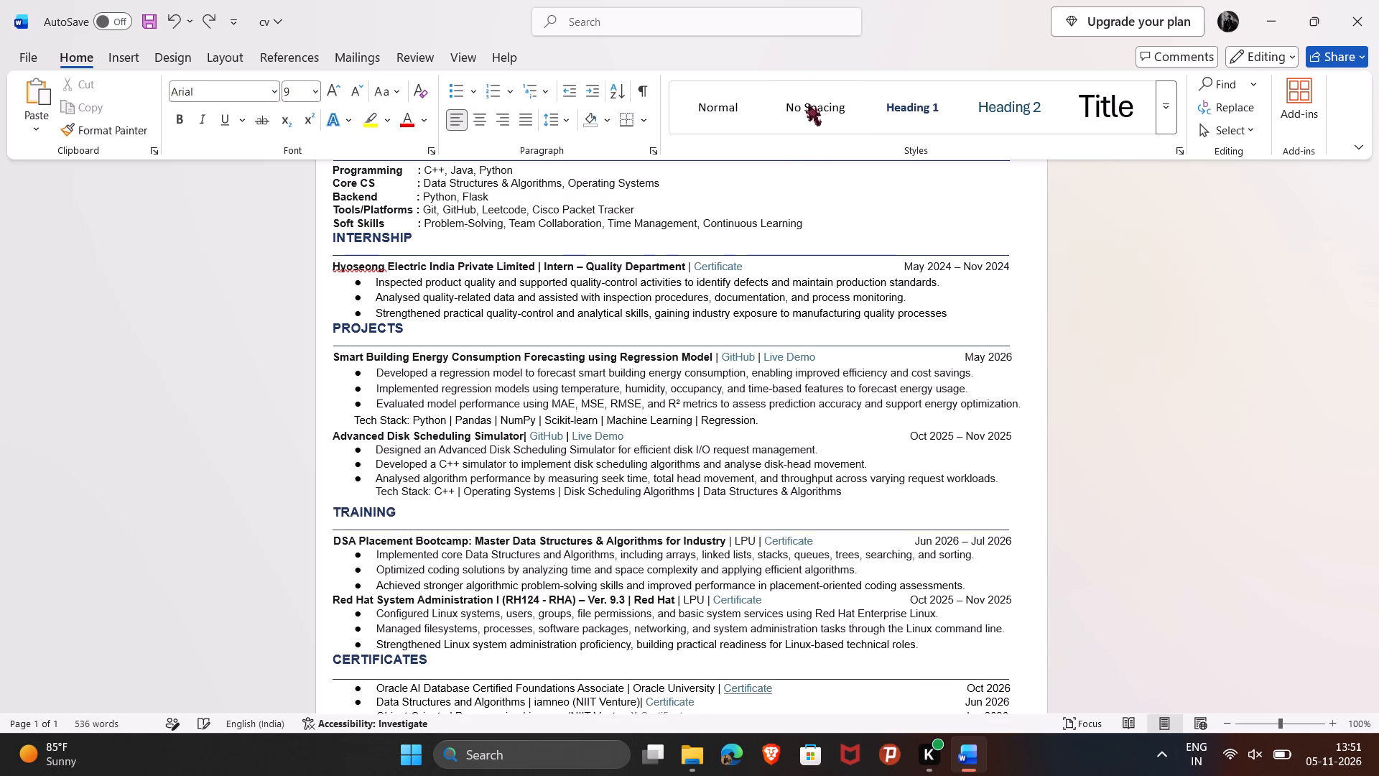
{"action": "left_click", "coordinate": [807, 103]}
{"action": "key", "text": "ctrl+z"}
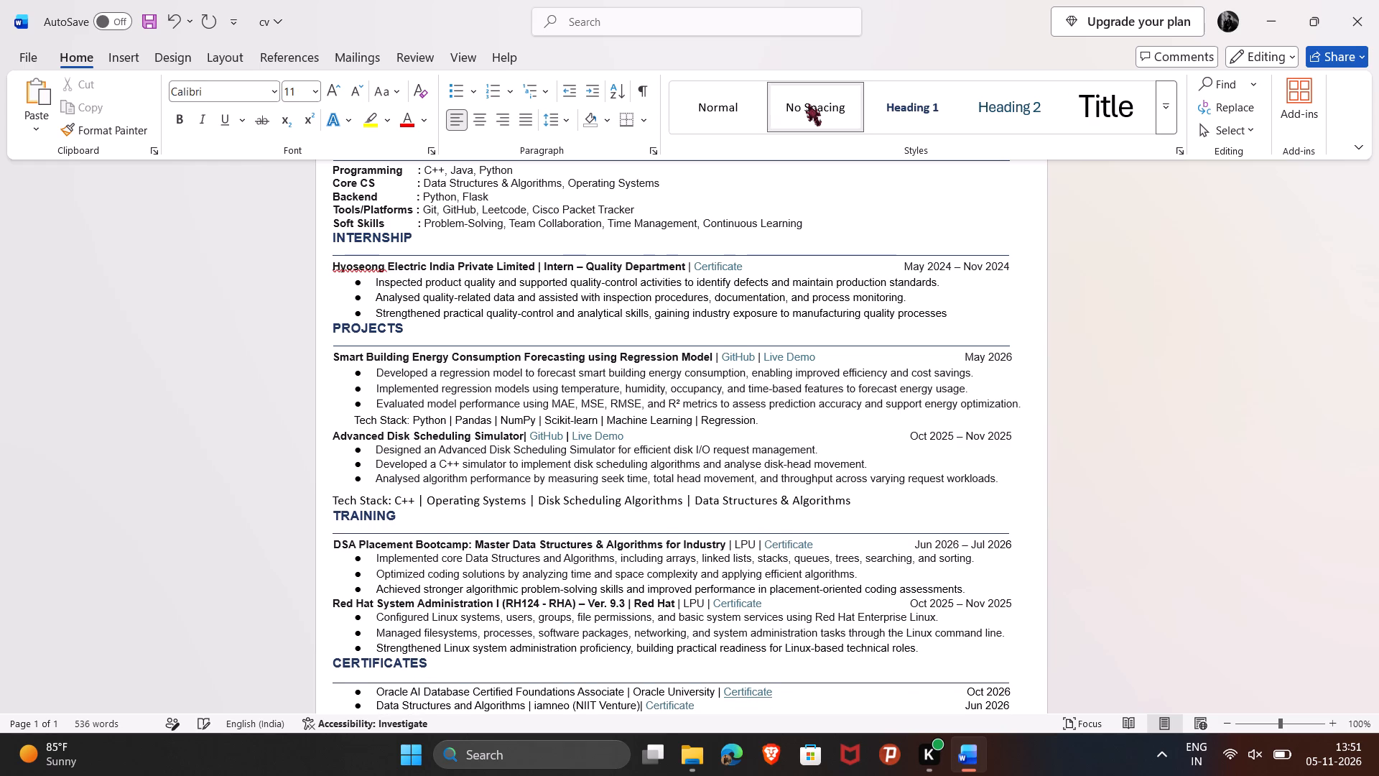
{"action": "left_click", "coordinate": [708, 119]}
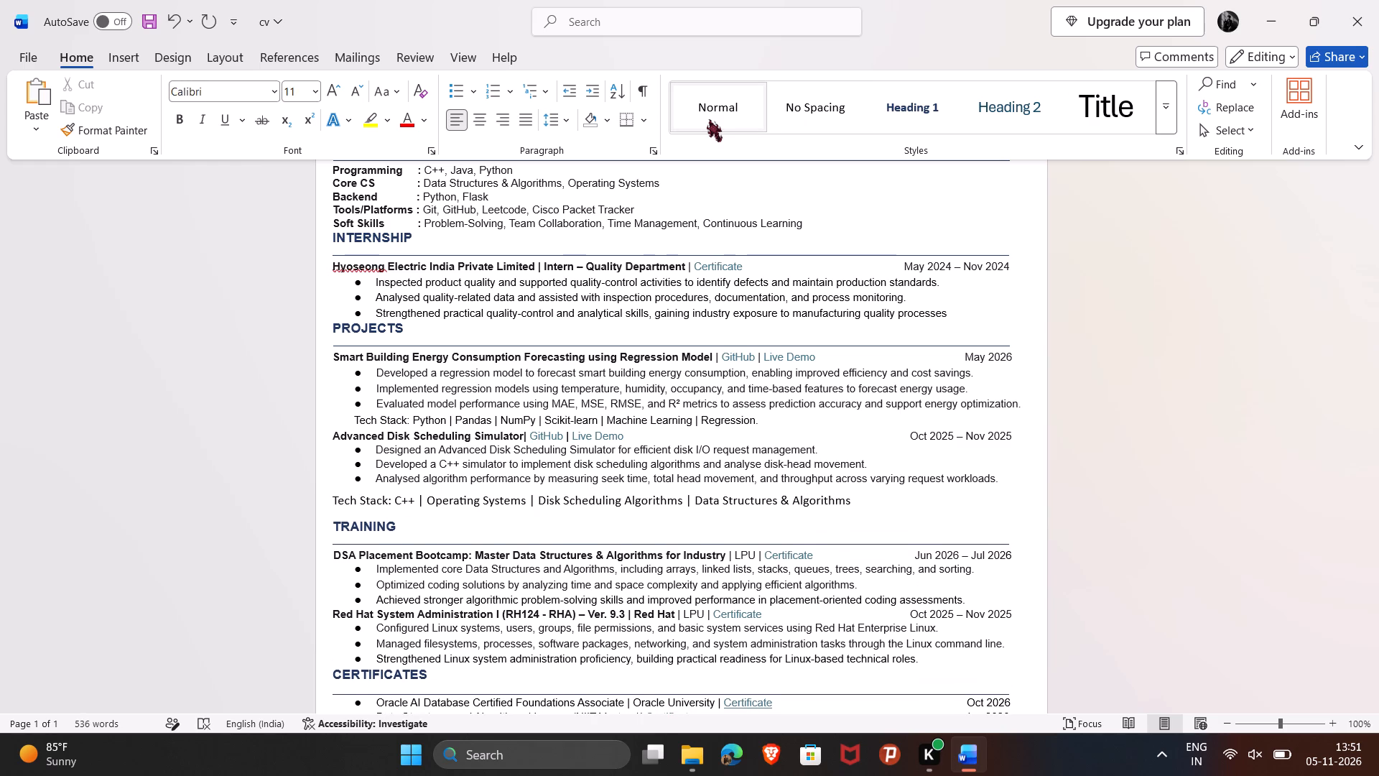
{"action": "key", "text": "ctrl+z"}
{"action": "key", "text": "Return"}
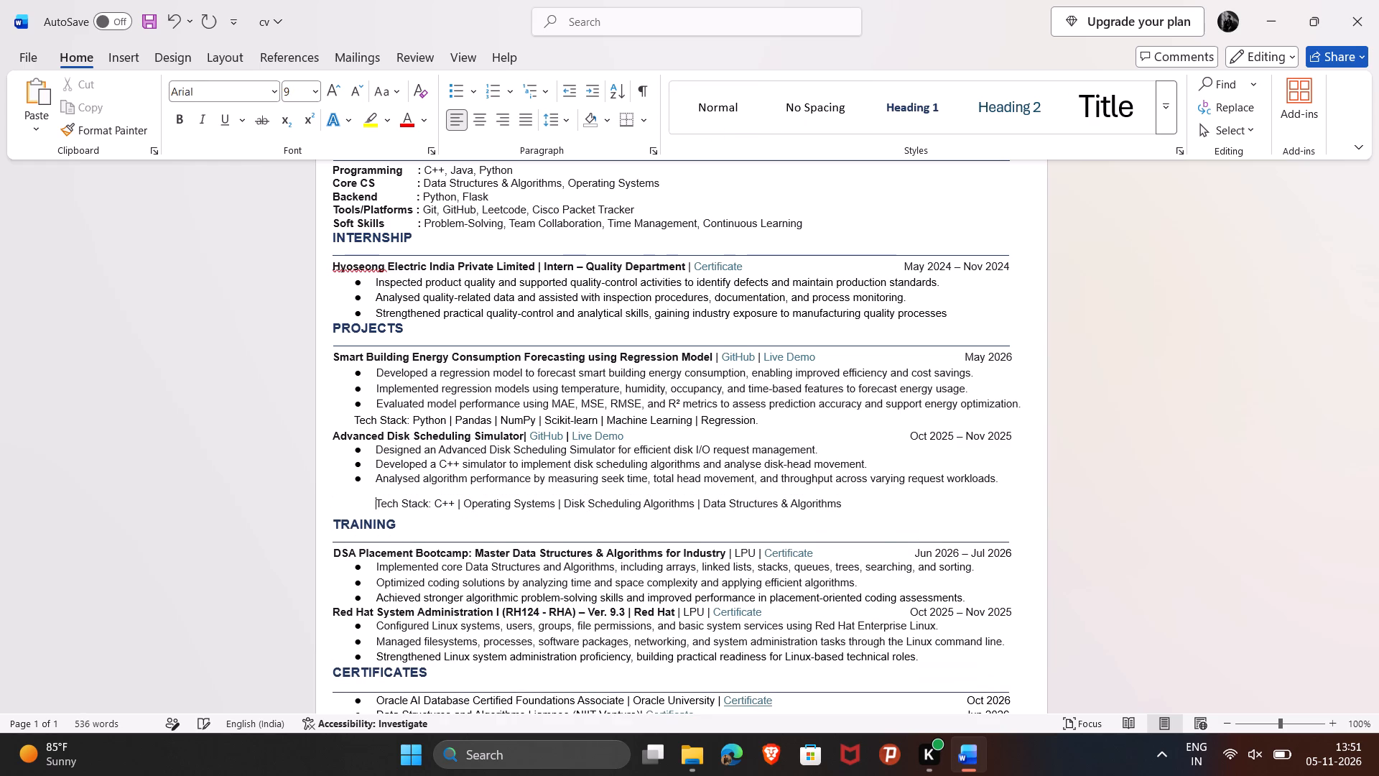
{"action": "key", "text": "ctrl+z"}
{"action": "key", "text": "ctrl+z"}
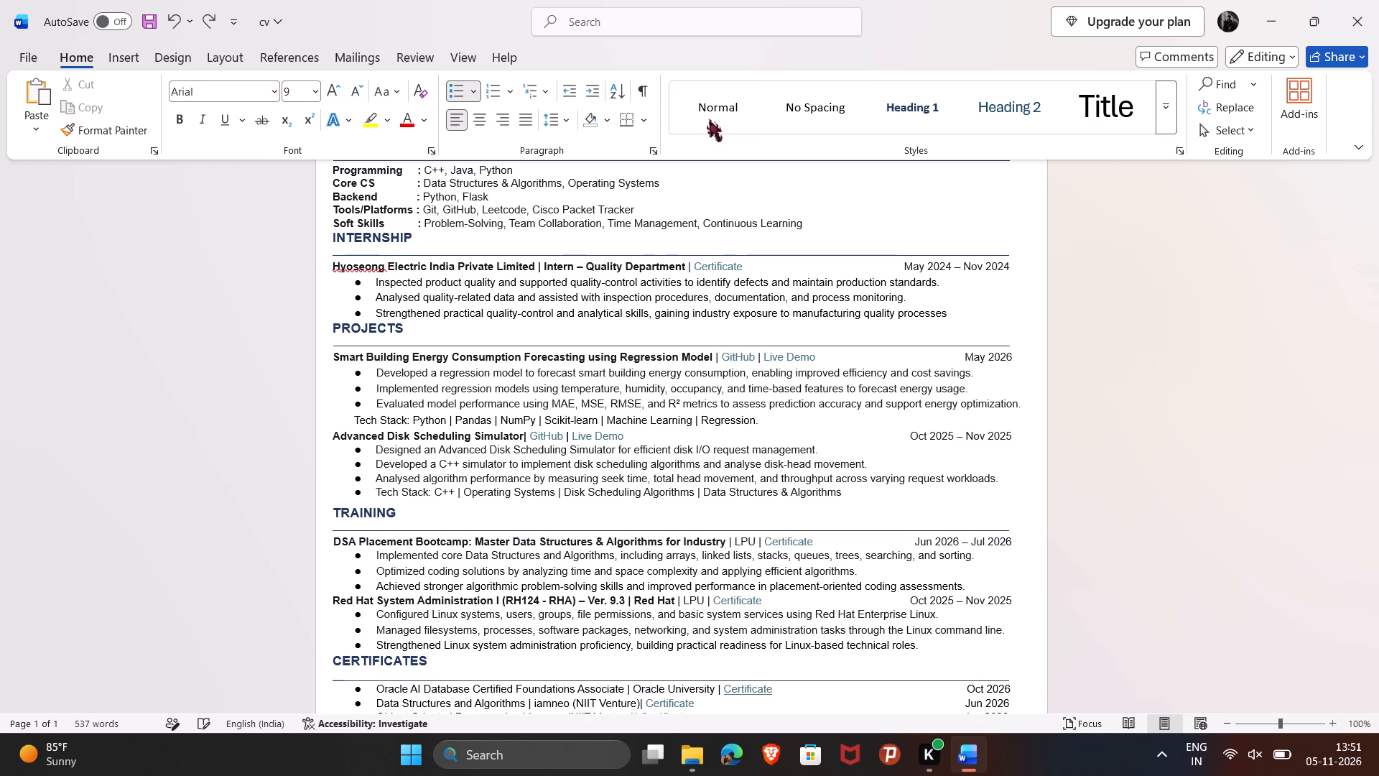
Remove the bullet from the second project's Tech Stack line and outdent it to align with the first project's Tech Stack line.
{"action": "key", "text": "BackSpace"}
{"action": "key", "text": "BackSpace"}
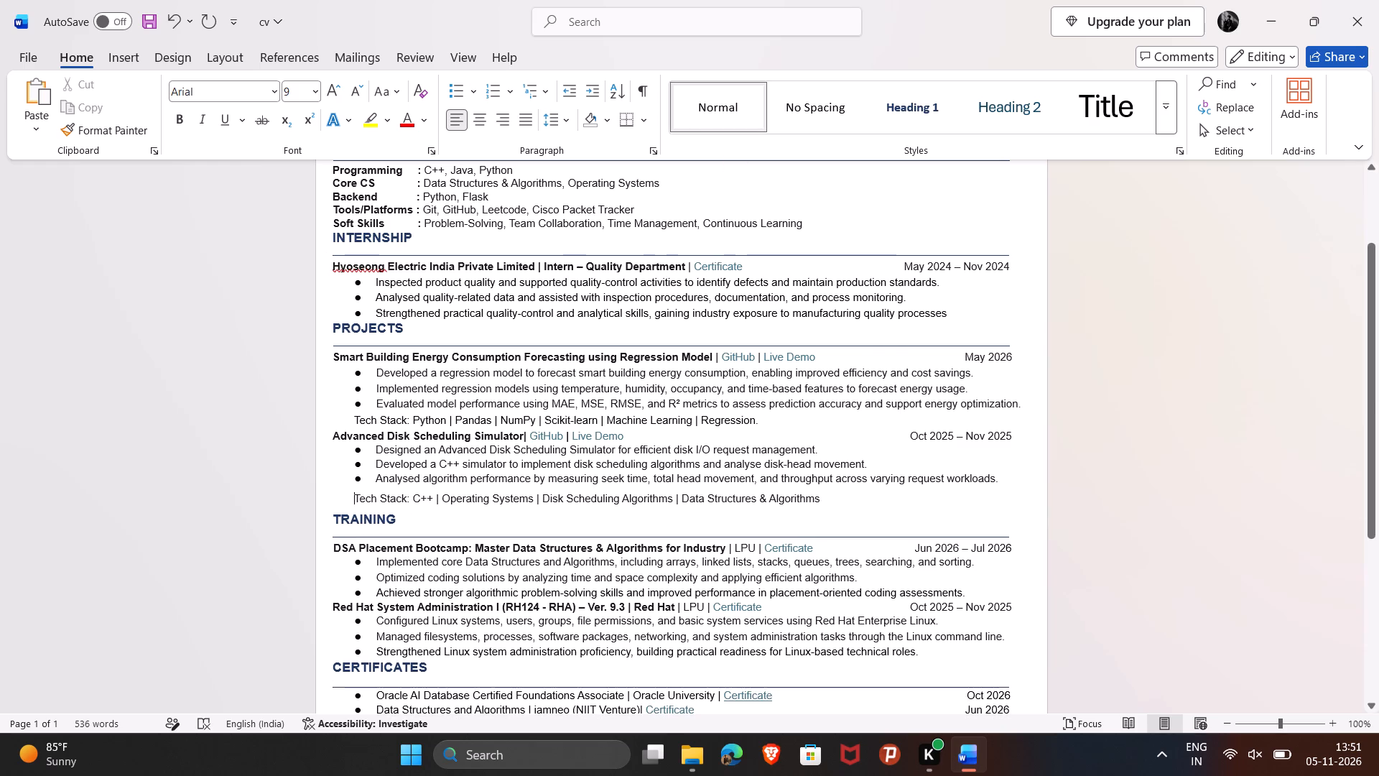
{"action": "scroll", "coordinate": [752, 359], "scroll_direction": "down", "scroll_amount": 1}
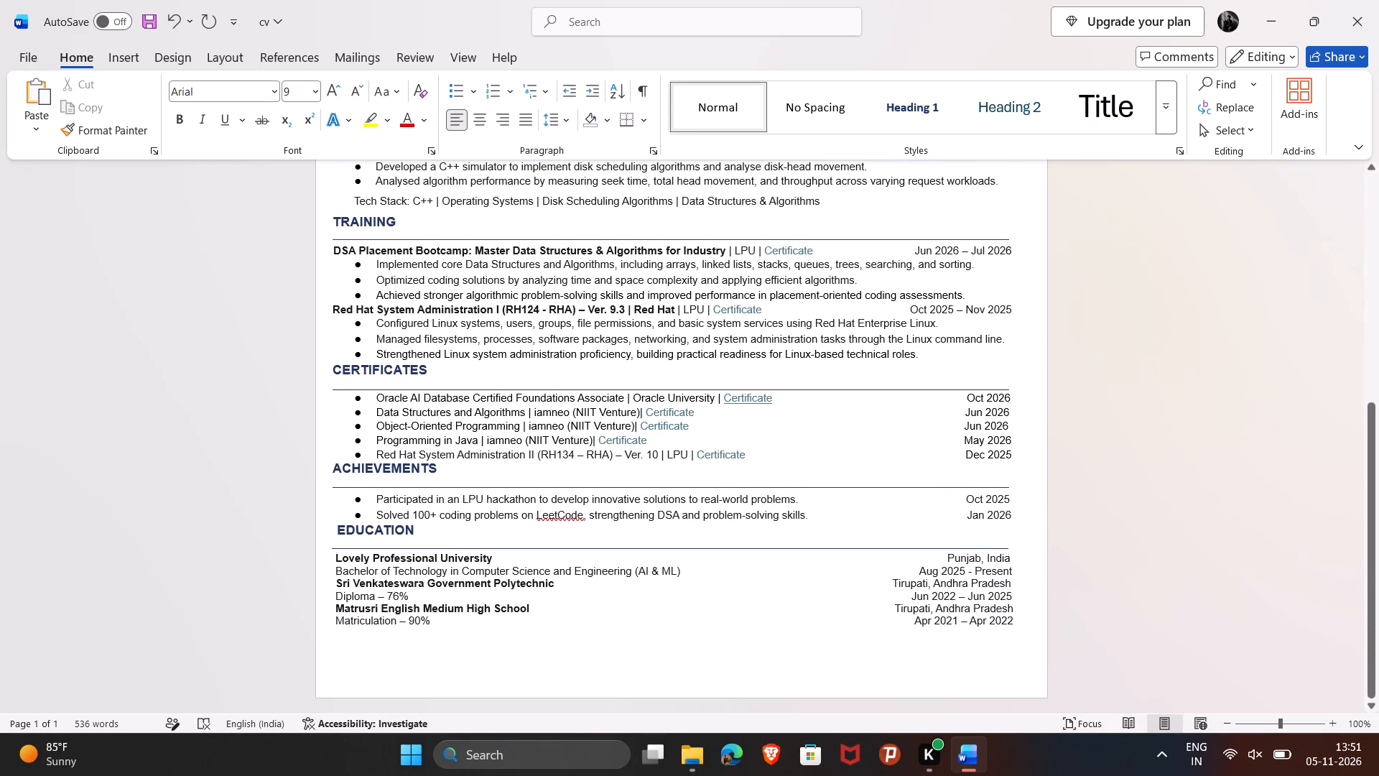
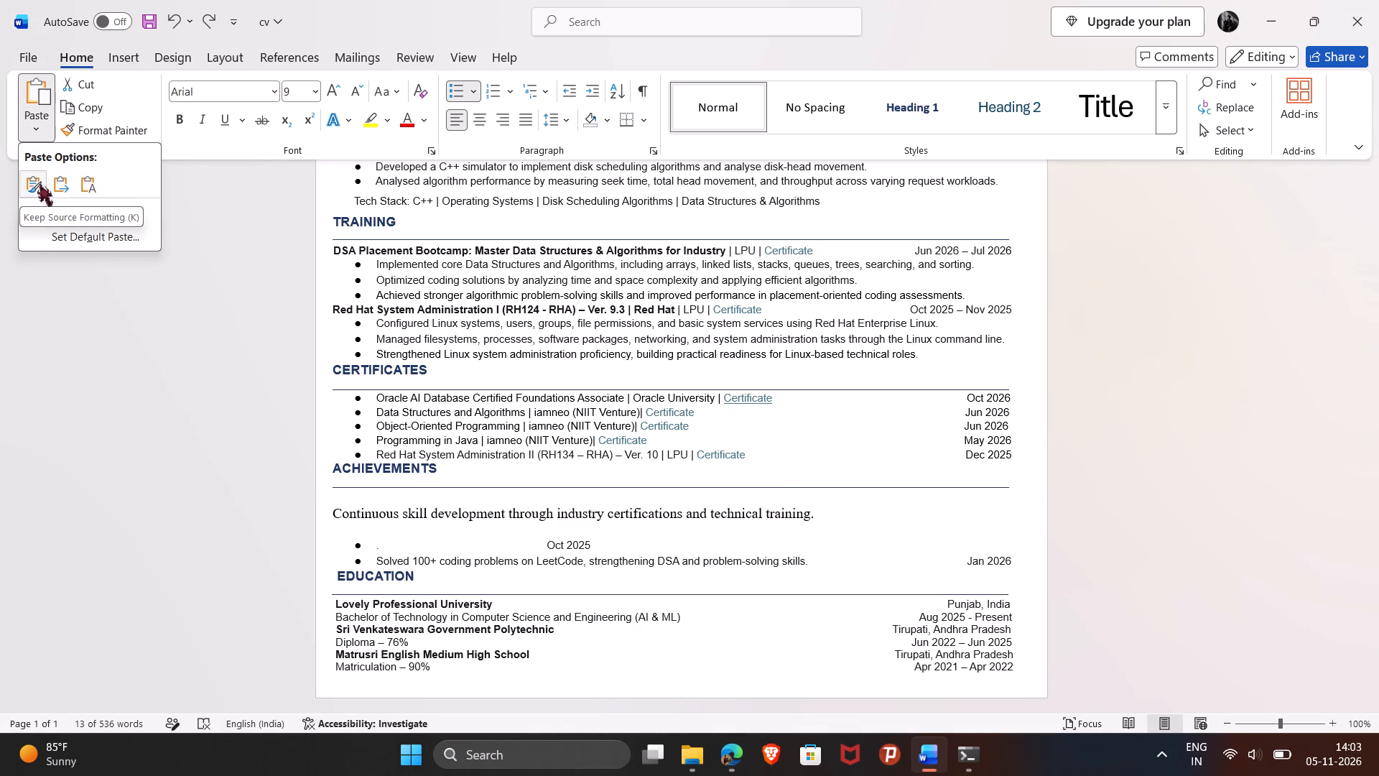
{"action": "left_click", "coordinate": [83, 184]}
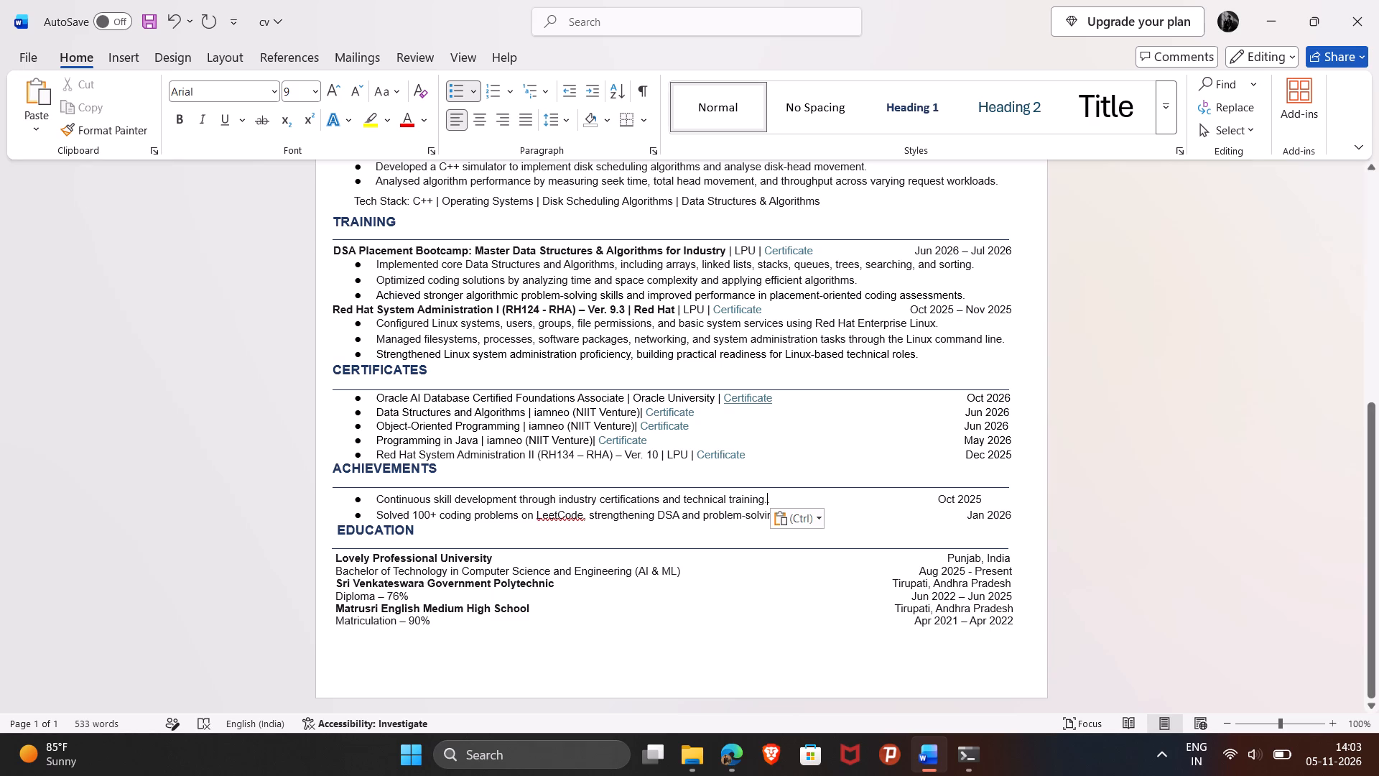
Remove the duplicate period after "technical training" and add spaces until Oct 2025 lines up with the date column.
{"action": "key", "text": "BackSpace"}
{"action": "key", "text": "Right"}
{"action": "key", "text": "space"}
{"action": "key", "text": "space"}
{"action": "key", "text": "space"}
{"action": "key", "text": "space"}
{"action": "key", "text": "space"}
{"action": "key", "text": "space"}
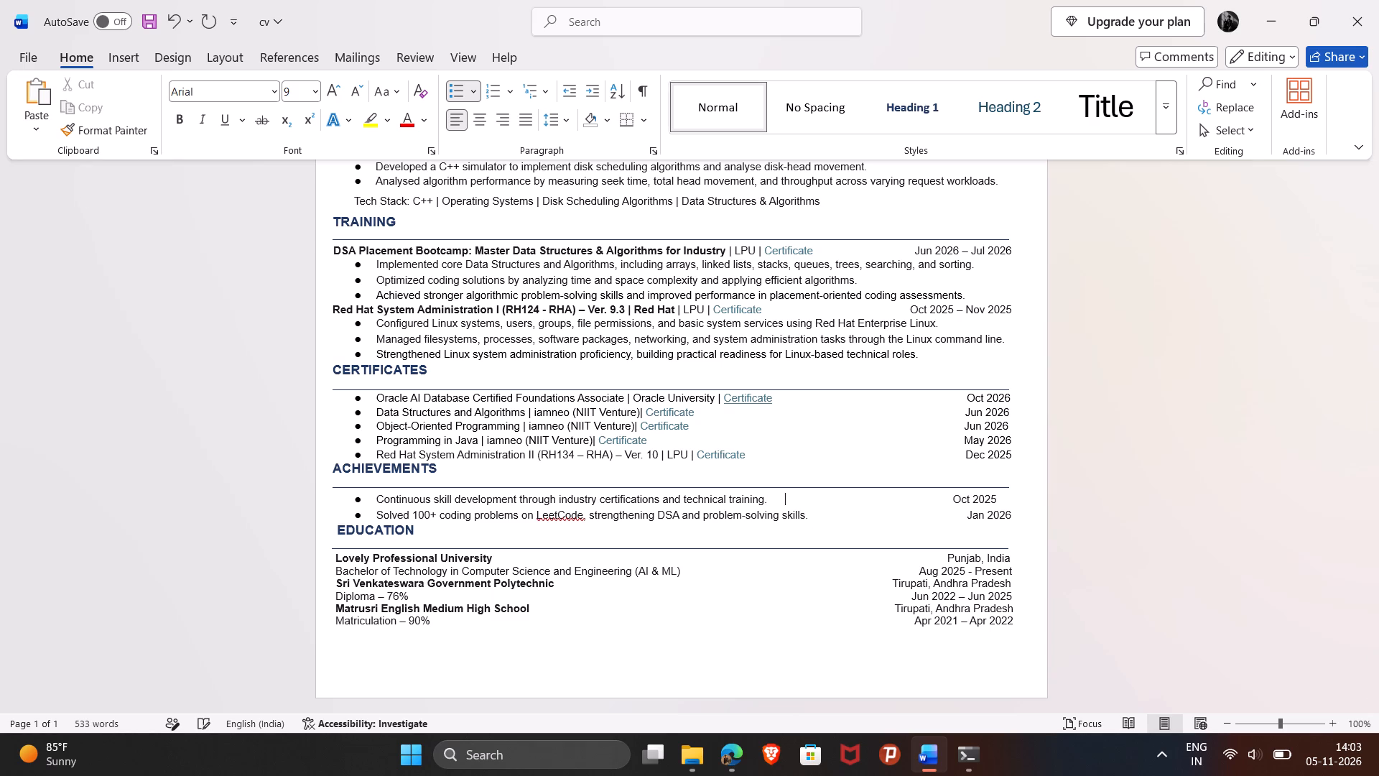
{"action": "key", "text": "space"}
{"action": "key", "text": "space"}
{"action": "key", "text": "space"}
{"action": "key", "text": "space"}
{"action": "key", "text": "space"}
Clear the spelling flag on "LeetCode" in the second achievement, keeping the word as written.
{"action": "right_click", "coordinate": [567, 516]}
{"action": "left_click", "coordinate": [496, 196]}
Look over the whole CV from the contact header down to the Education section.
{"action": "scroll", "coordinate": [869, 497], "scroll_direction": "up", "scroll_amount": 3}
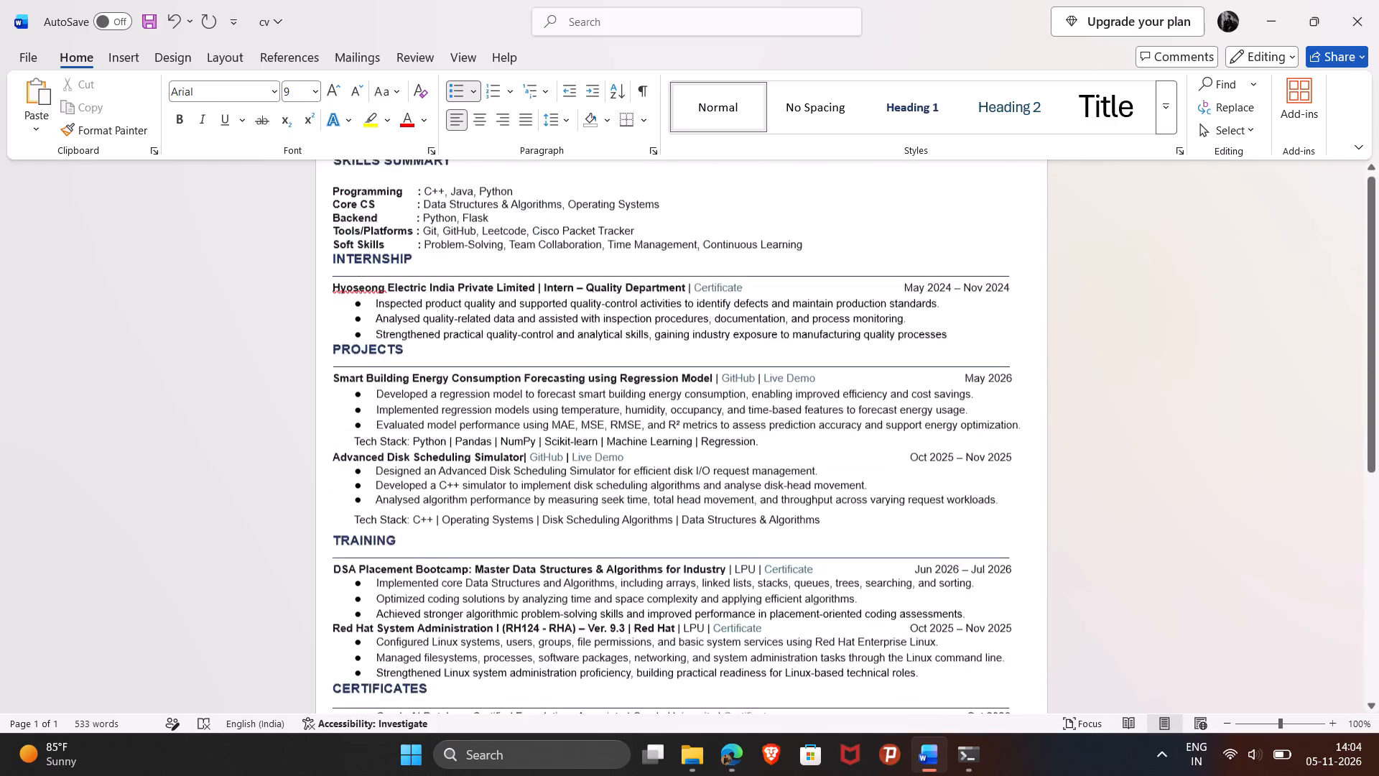
{"action": "scroll", "coordinate": [869, 497], "scroll_direction": "up", "scroll_amount": 1}
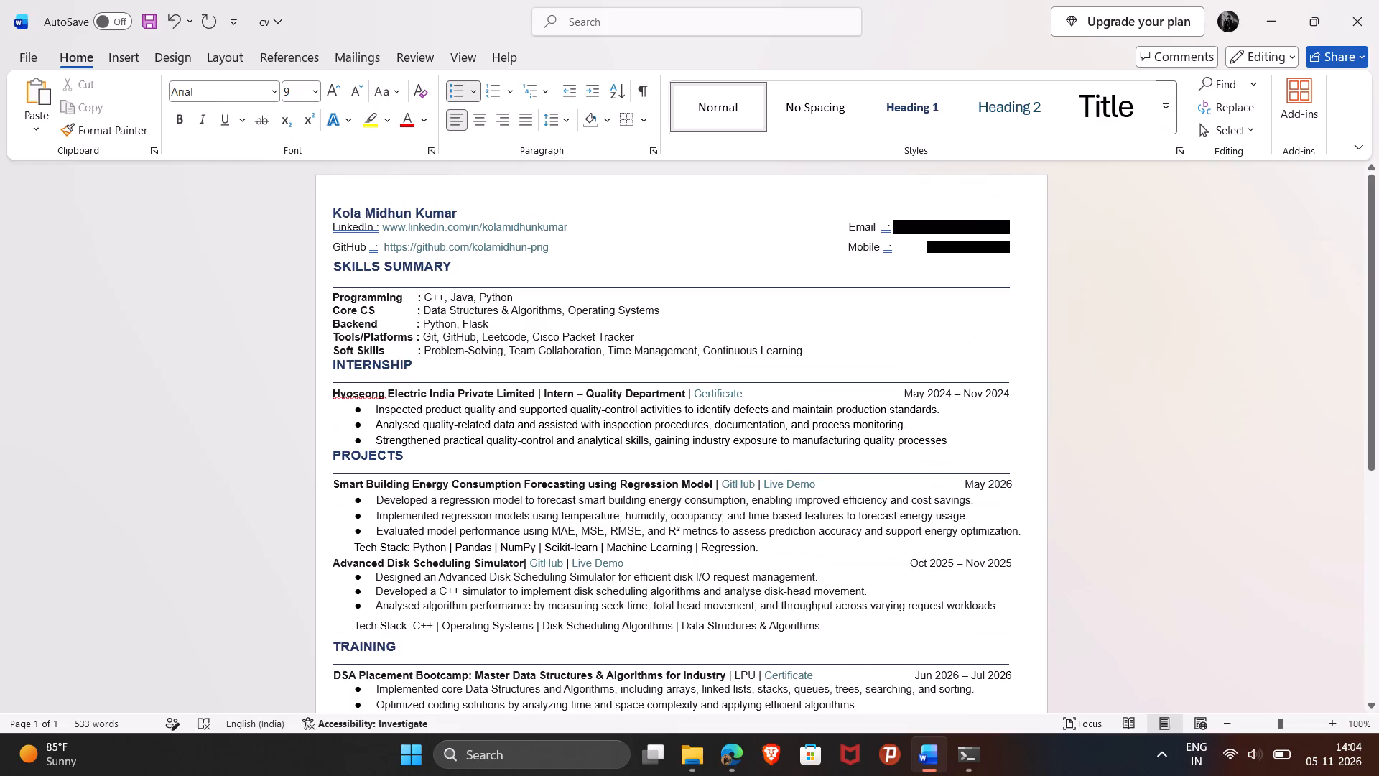
{"action": "scroll", "coordinate": [1085, 466], "scroll_direction": "down", "scroll_amount": 3}
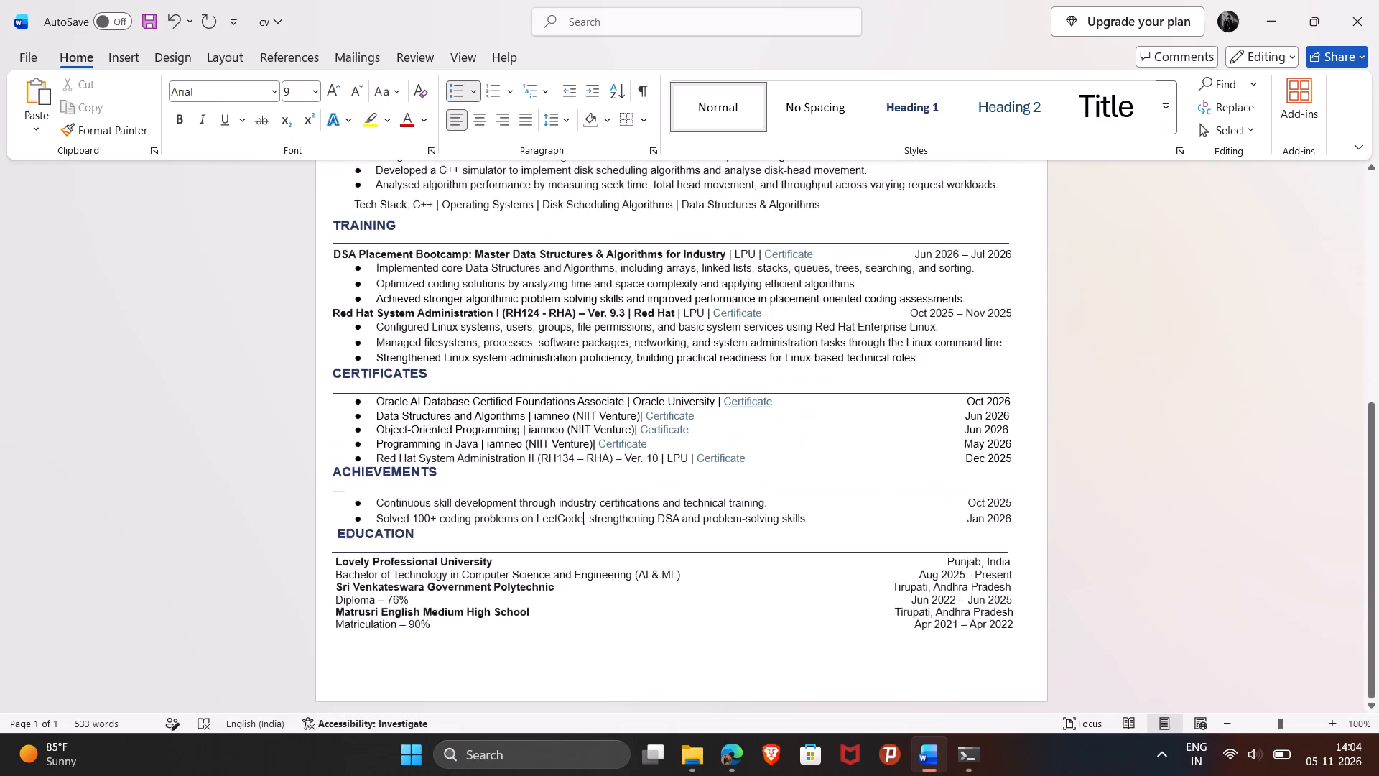
{"action": "scroll", "coordinate": [1085, 466], "scroll_direction": "down", "scroll_amount": 1}
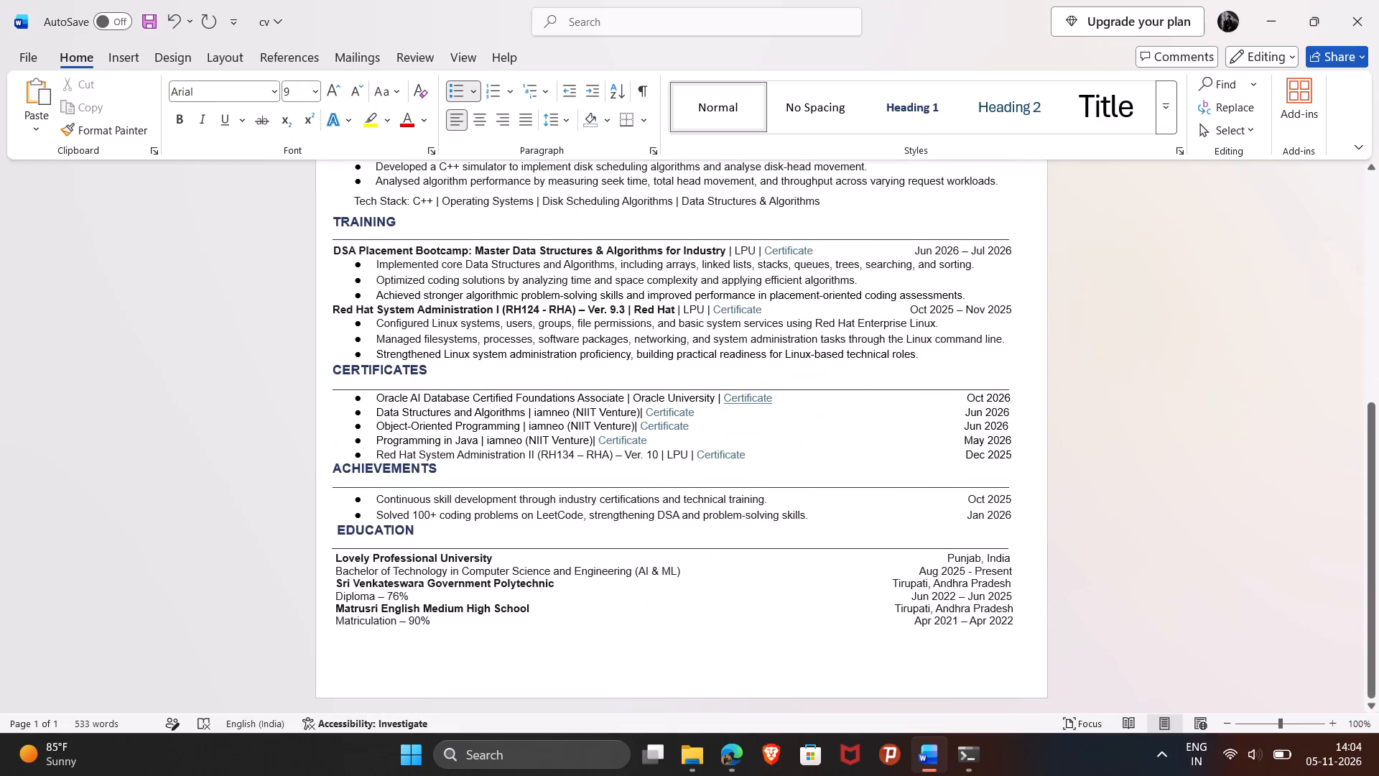
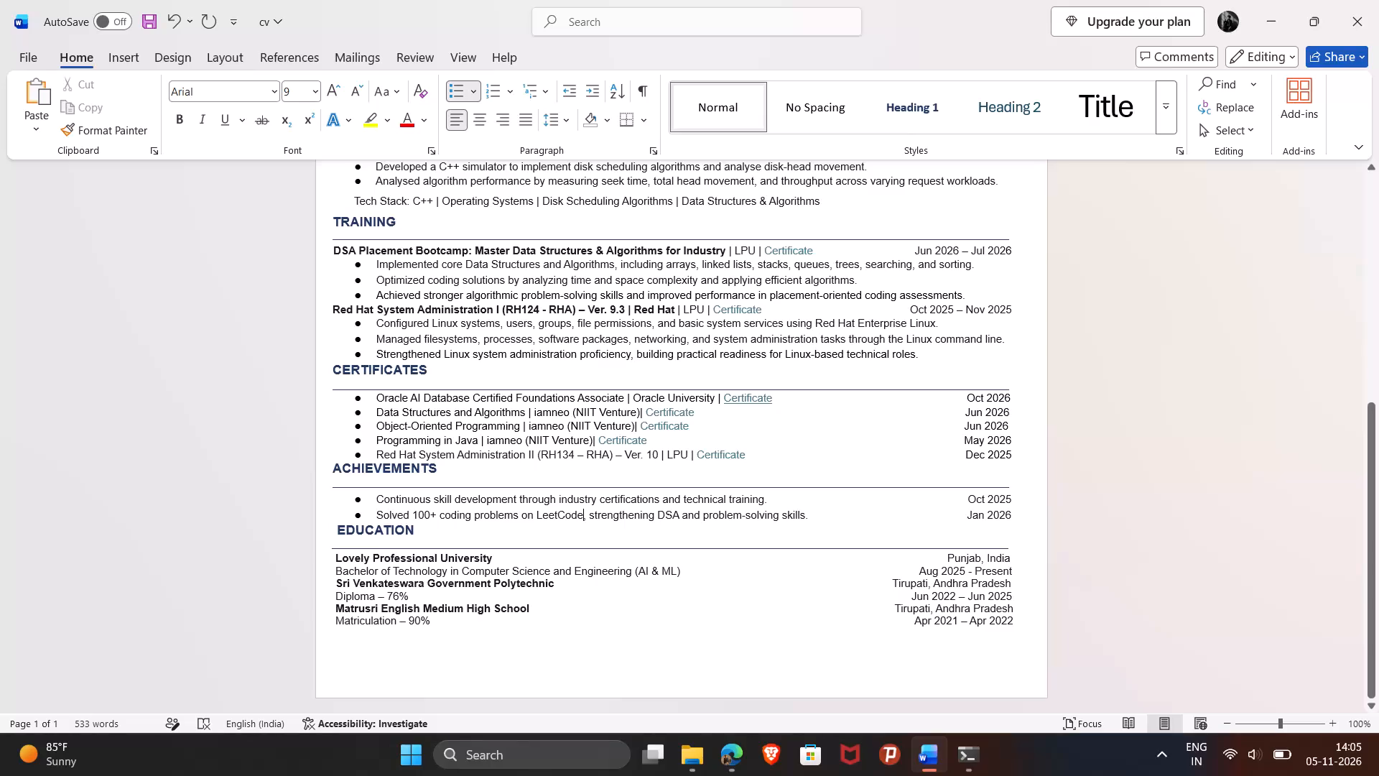
Undo the latest edits in the CV's Achievements section, back to the original LPU hackathon sentence.
{"action": "key", "text": "ctrl+z"}
{"action": "key", "text": "ctrl+z"}
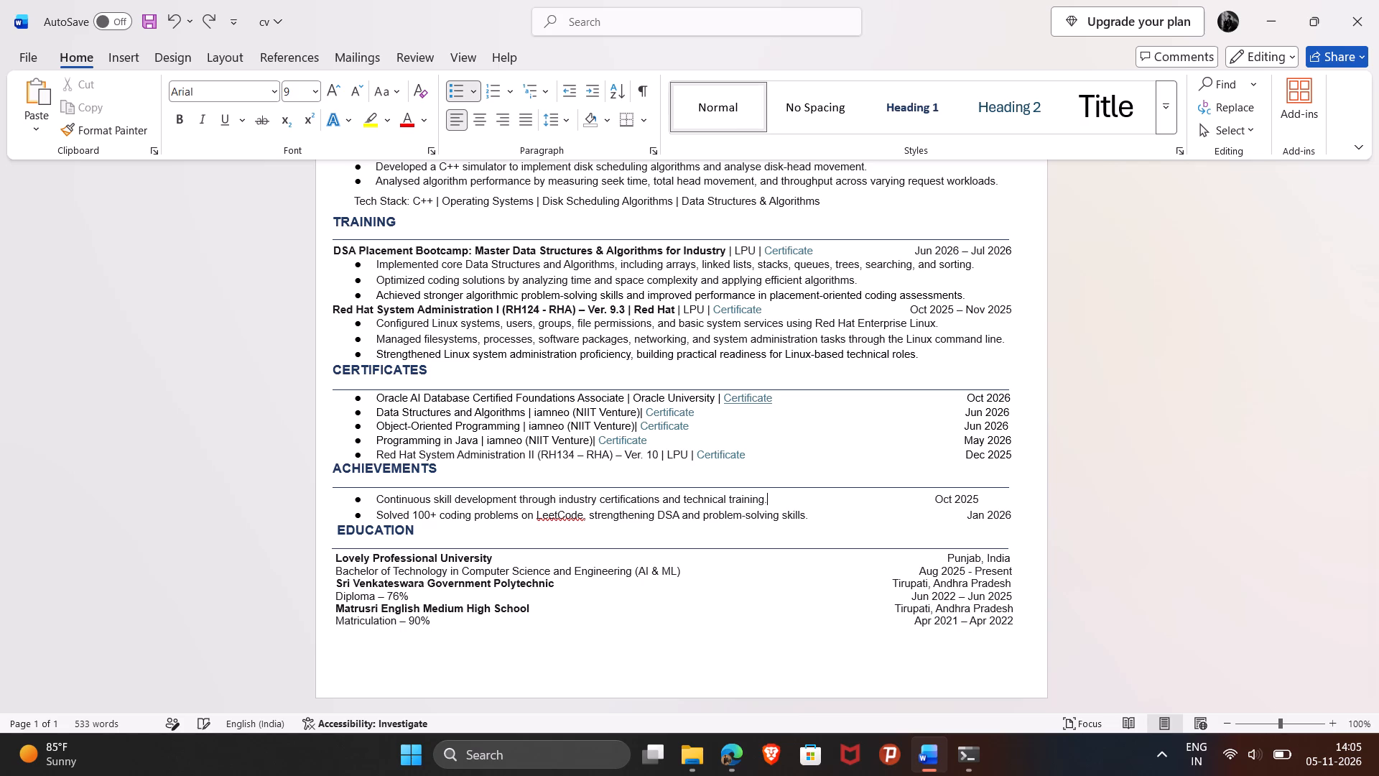
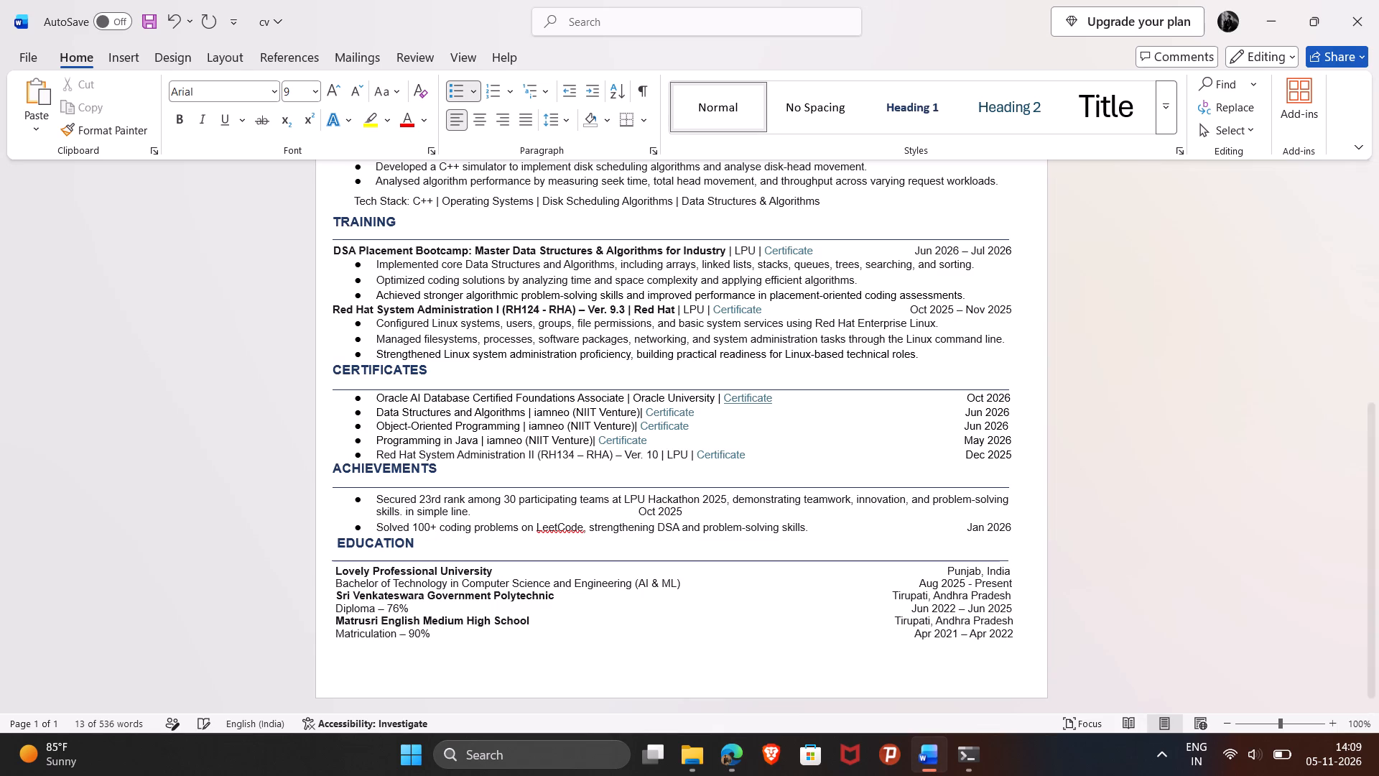
Delete the trailing words "in simple line" from the pasted hackathon achievement.
{"action": "key", "text": "BackSpace"}
{"action": "key", "text": "BackSpace"}
{"action": "key", "text": "BackSpace"}
{"action": "key", "text": "BackSpace"}
{"action": "key", "text": "BackSpace"}
{"action": "key", "text": "BackSpace"}
{"action": "key", "text": "BackSpace"}
{"action": "key", "text": "BackSpace"}
{"action": "key", "text": "BackSpace"}
{"action": "key", "text": "BackSpace"}
{"action": "key", "text": "BackSpace"}
{"action": "key", "text": "BackSpace"}
{"action": "key", "text": "BackSpace"}
{"action": "key", "text": "BackSpace"}
{"action": "key", "text": "BackSpace"}
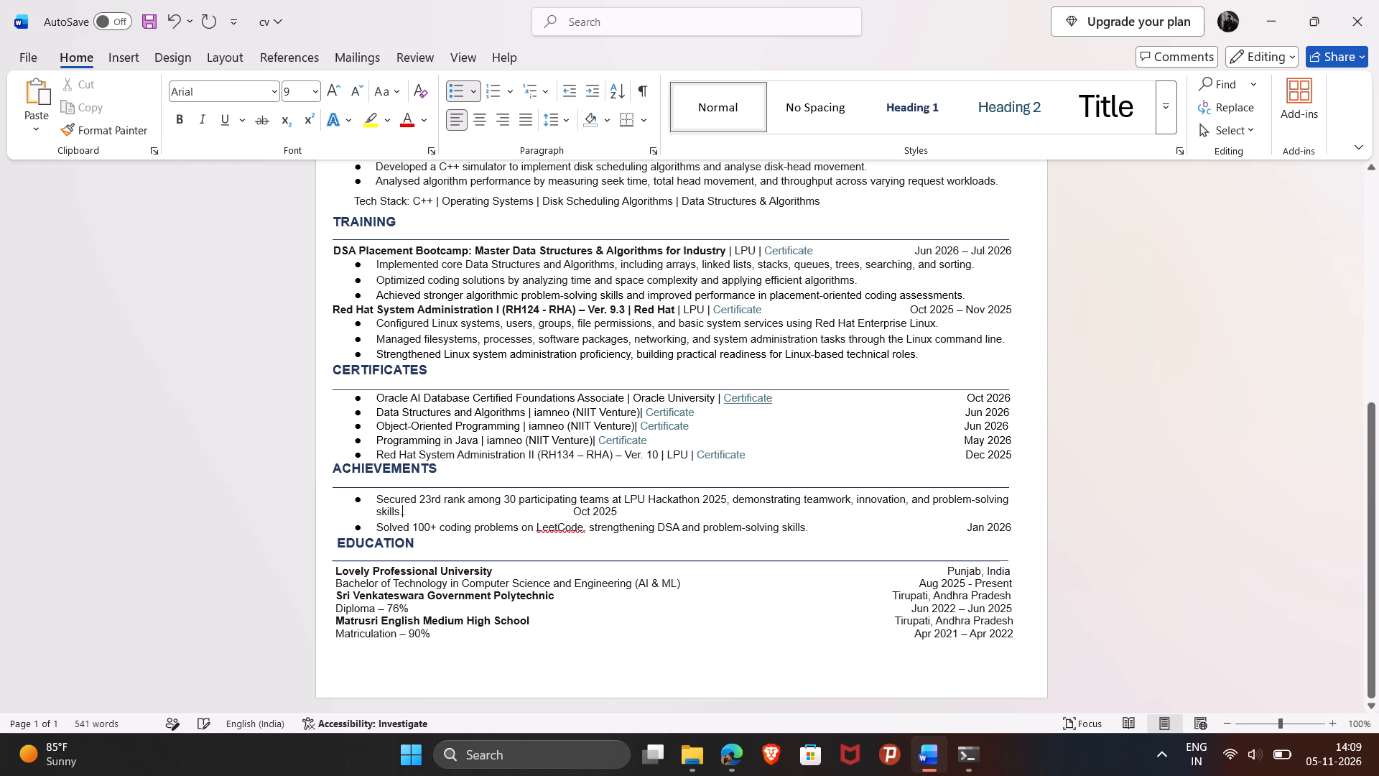
Shorten the hackathon bullet to "Secured 23rd rank among 30 participating teams at LPU Hackathon 2025" by removing the skills phrase and extra period.
{"action": "left_click_drag", "start_coordinate": [849, 497], "coordinate": [751, 501]}
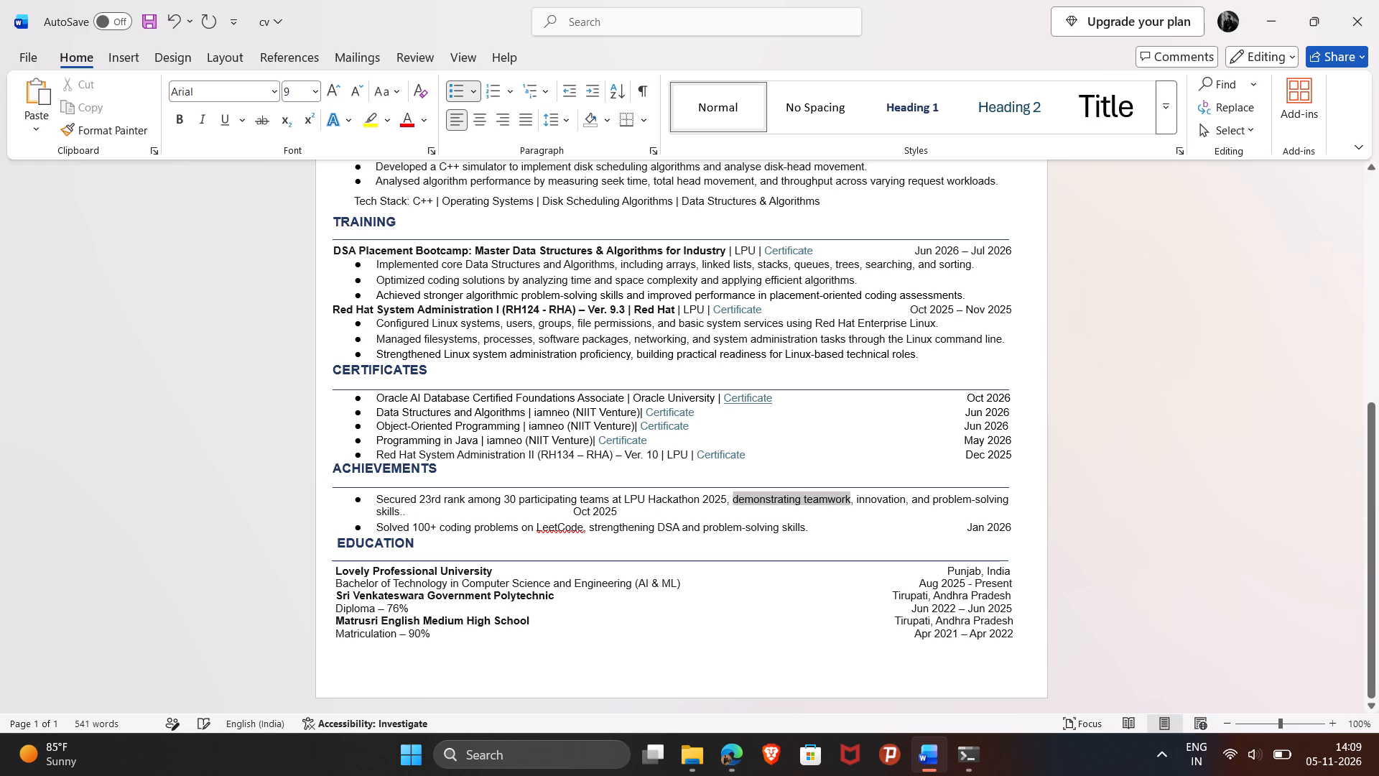
{"action": "left_click_drag", "start_coordinate": [751, 501], "coordinate": [726, 504]}
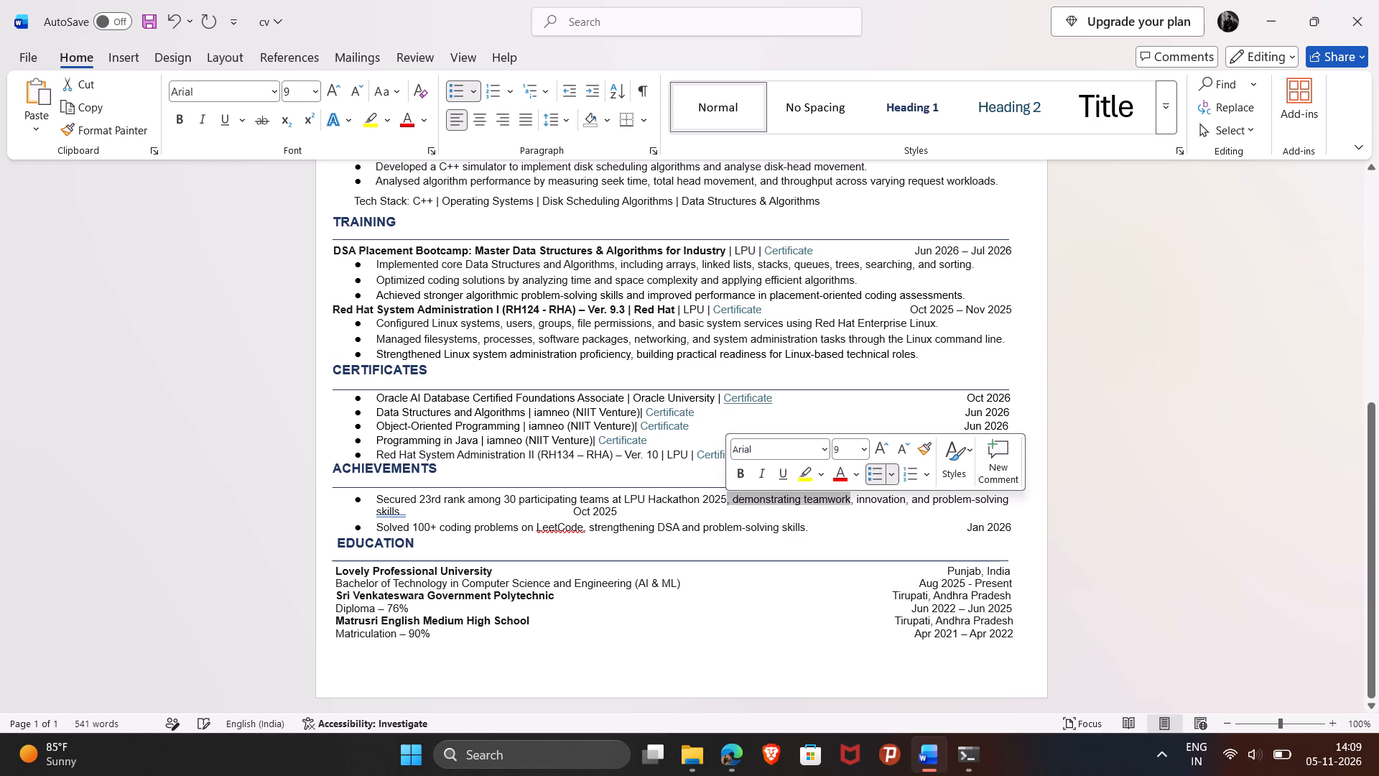
{"action": "key", "text": "BackSpace"}
{"action": "left_click_drag", "start_coordinate": [728, 502], "coordinate": [832, 500]}
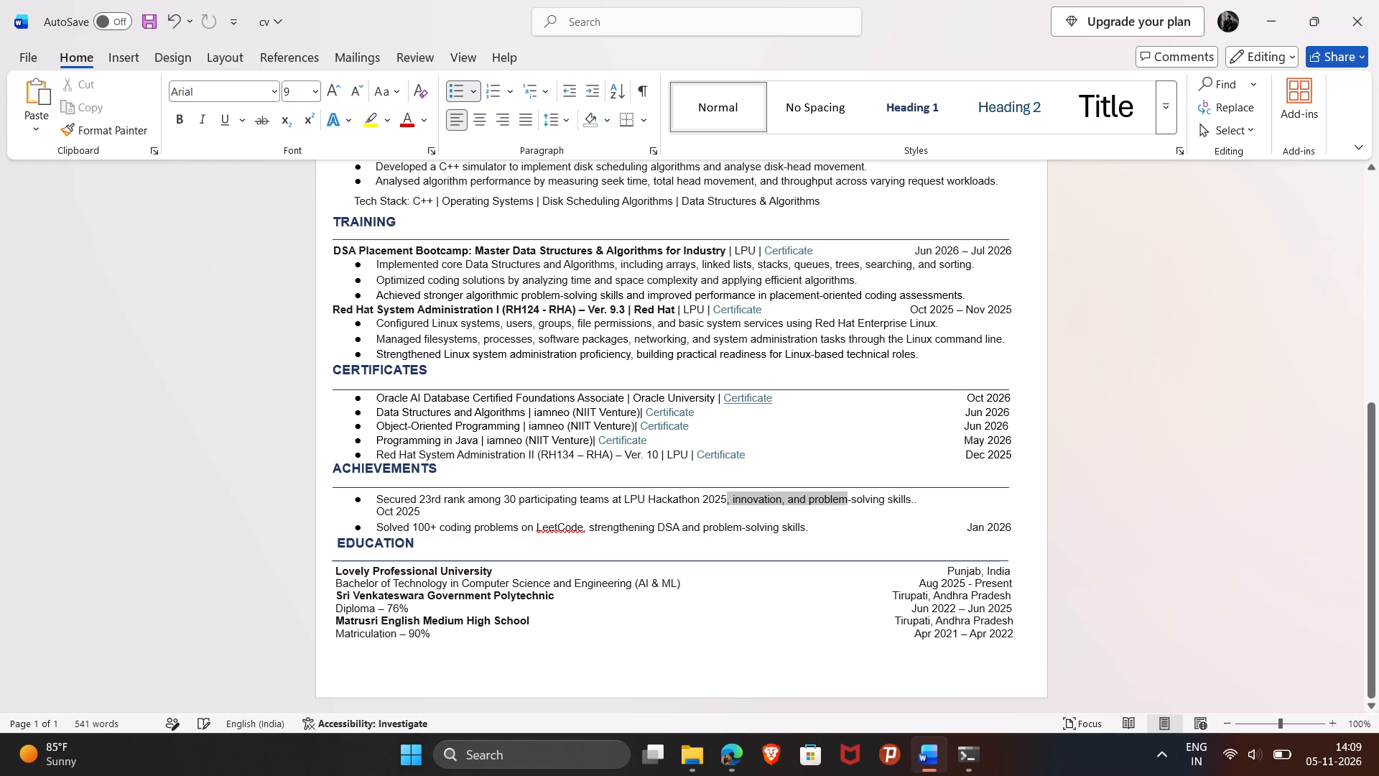
{"action": "left_click_drag", "start_coordinate": [832, 500], "coordinate": [911, 501]}
{"action": "key", "text": "BackSpace"}
{"action": "key", "text": "Right"}
{"action": "key", "text": "BackSpace"}
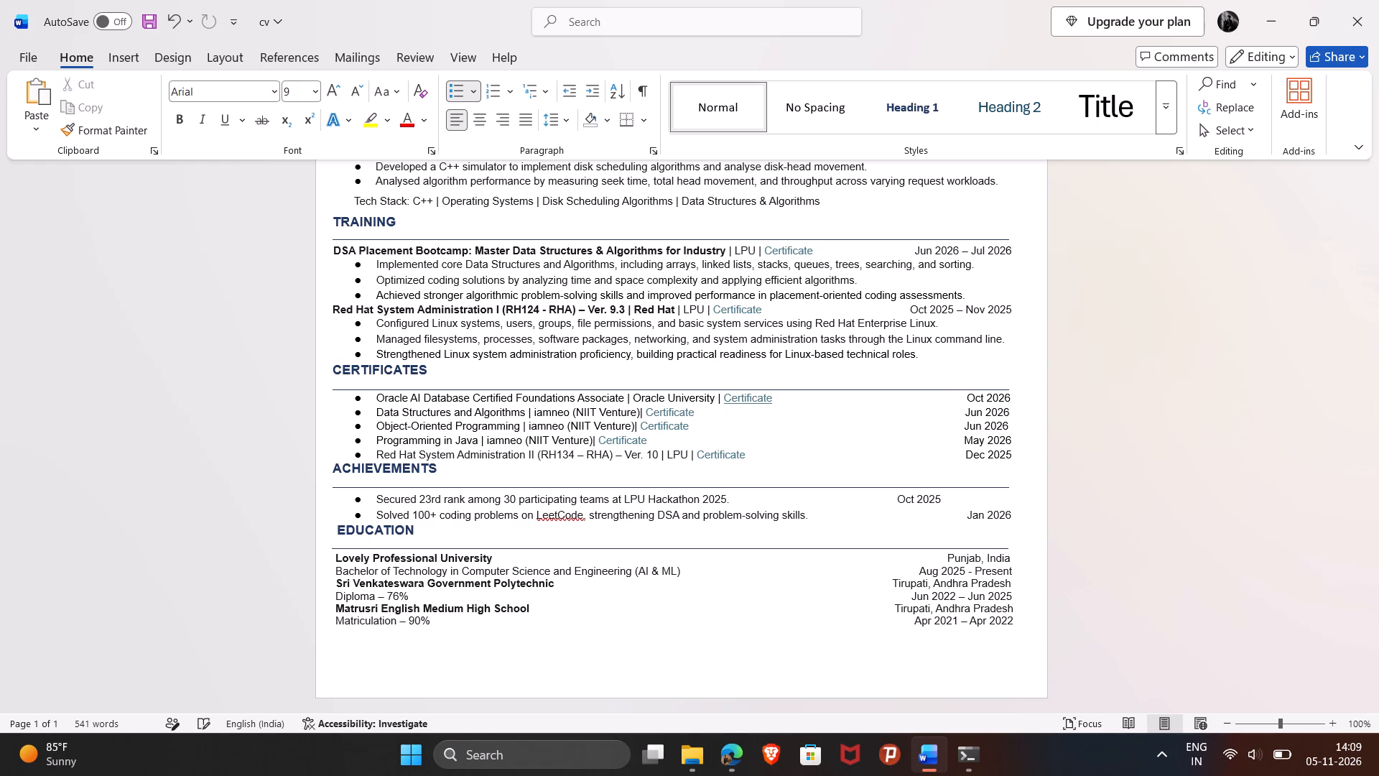
Add spaces after the hackathon text to align its Oct 2025 date with the other dates.
{"action": "key", "text": "space"}
{"action": "key", "text": "space"}
{"action": "key", "text": "space"}
{"action": "key", "text": "space"}
{"action": "key", "text": "space"}
{"action": "key", "text": "space"}
{"action": "key", "text": "space"}
{"action": "key", "text": "space"}
{"action": "key", "text": "space"}
{"action": "key", "text": "space"}
{"action": "key", "text": "space"}
{"action": "key", "text": "space"}
{"action": "key", "text": "space"}
{"action": "key", "text": "space"}
{"action": "key", "text": "space"}
{"action": "key", "text": "space"}
{"action": "key", "text": "space"}
{"action": "key", "text": "space"}
{"action": "key", "text": "space"}
{"action": "key", "text": "space"}
{"action": "key", "text": "space"}
{"action": "key", "text": "space"}
{"action": "key", "text": "space"}
{"action": "key", "text": "space"}
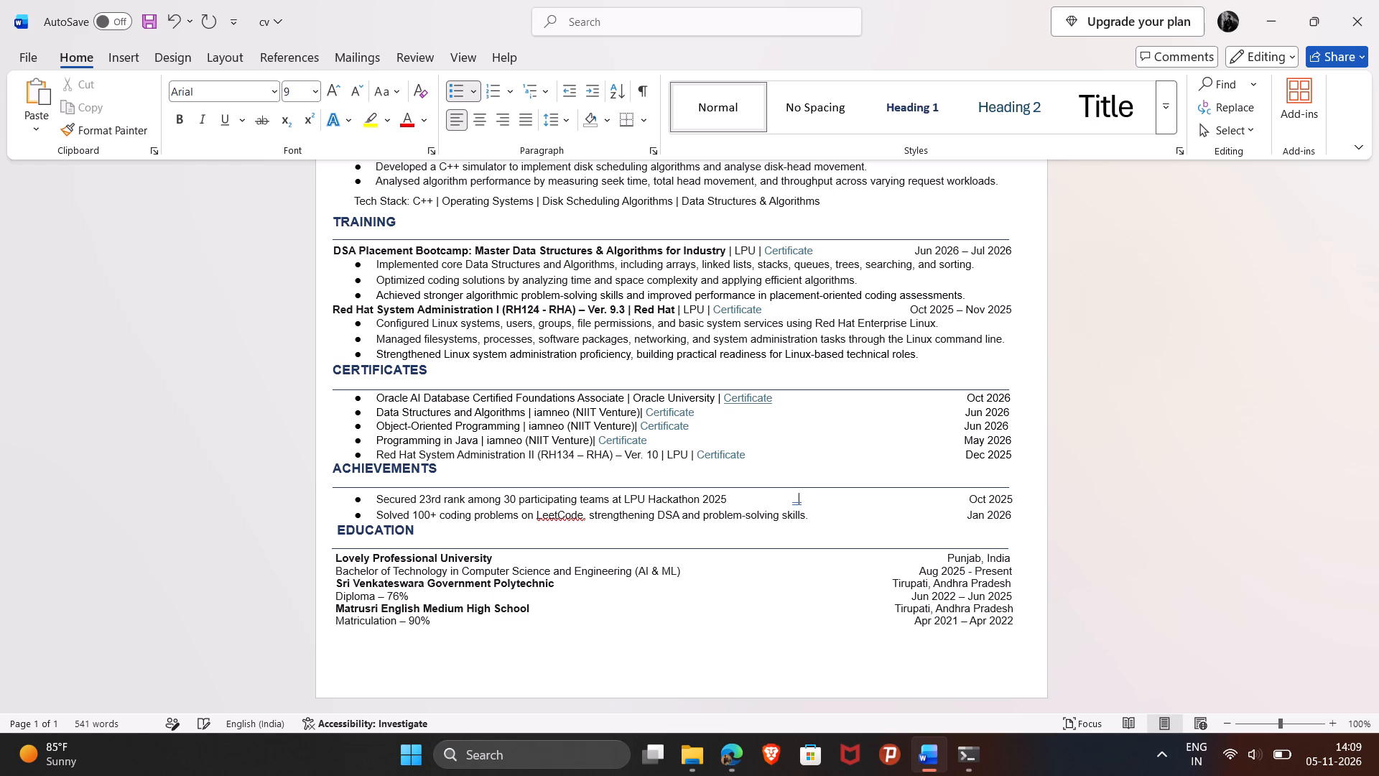
{"action": "key", "text": "BackSpace"}
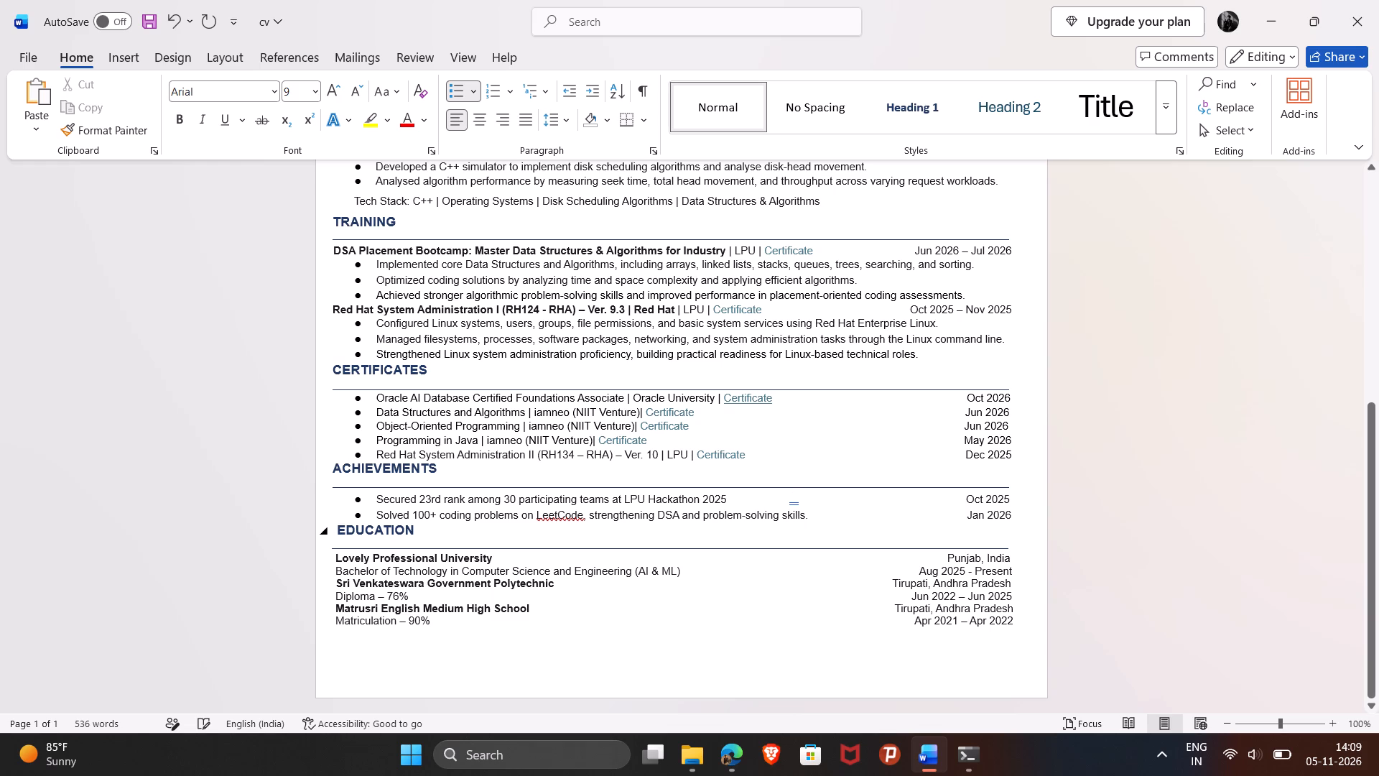
Move the LeetCode achievement above the hackathon bullet by pasting a copy into a new first bullet and deleting the original line.
{"action": "scroll", "coordinate": [854, 533], "scroll_direction": "up", "scroll_amount": 1}
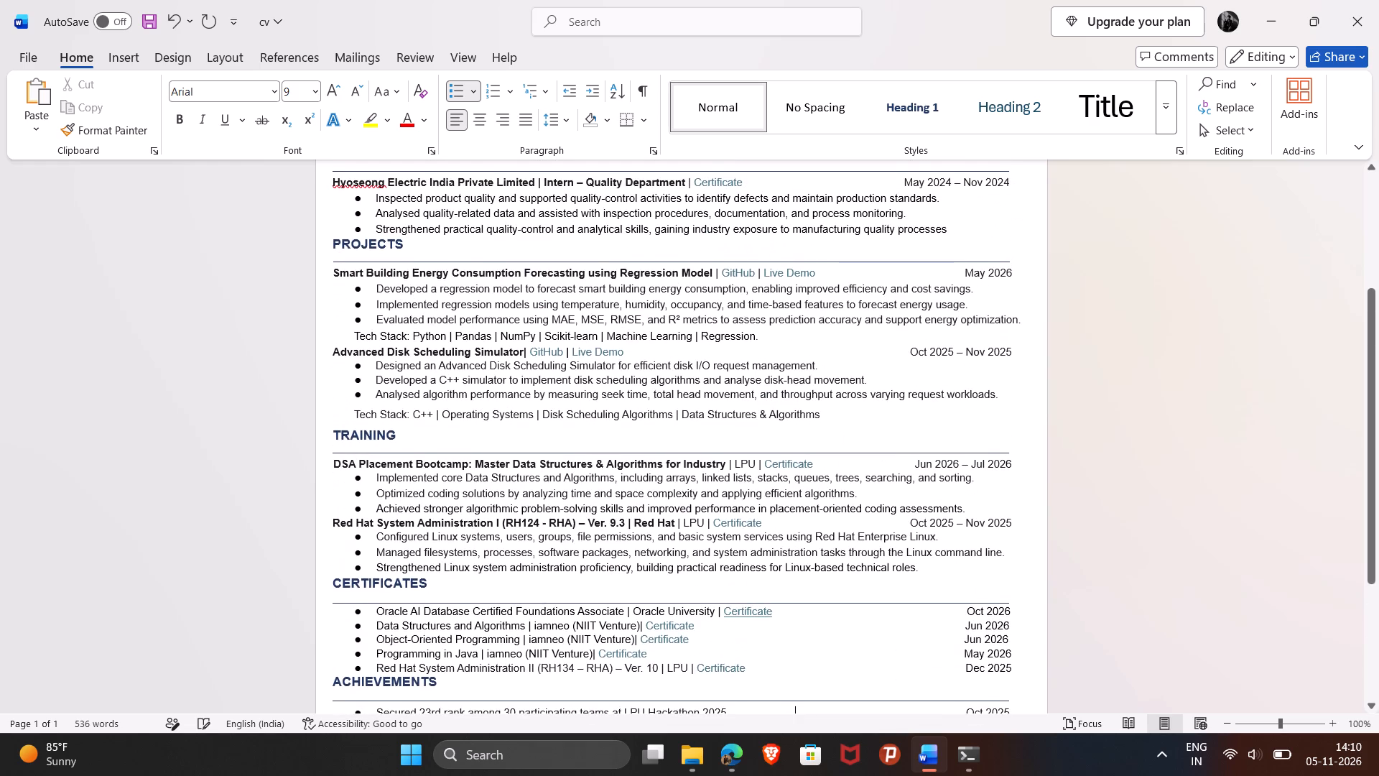
{"action": "scroll", "coordinate": [854, 533], "scroll_direction": "down", "scroll_amount": 1}
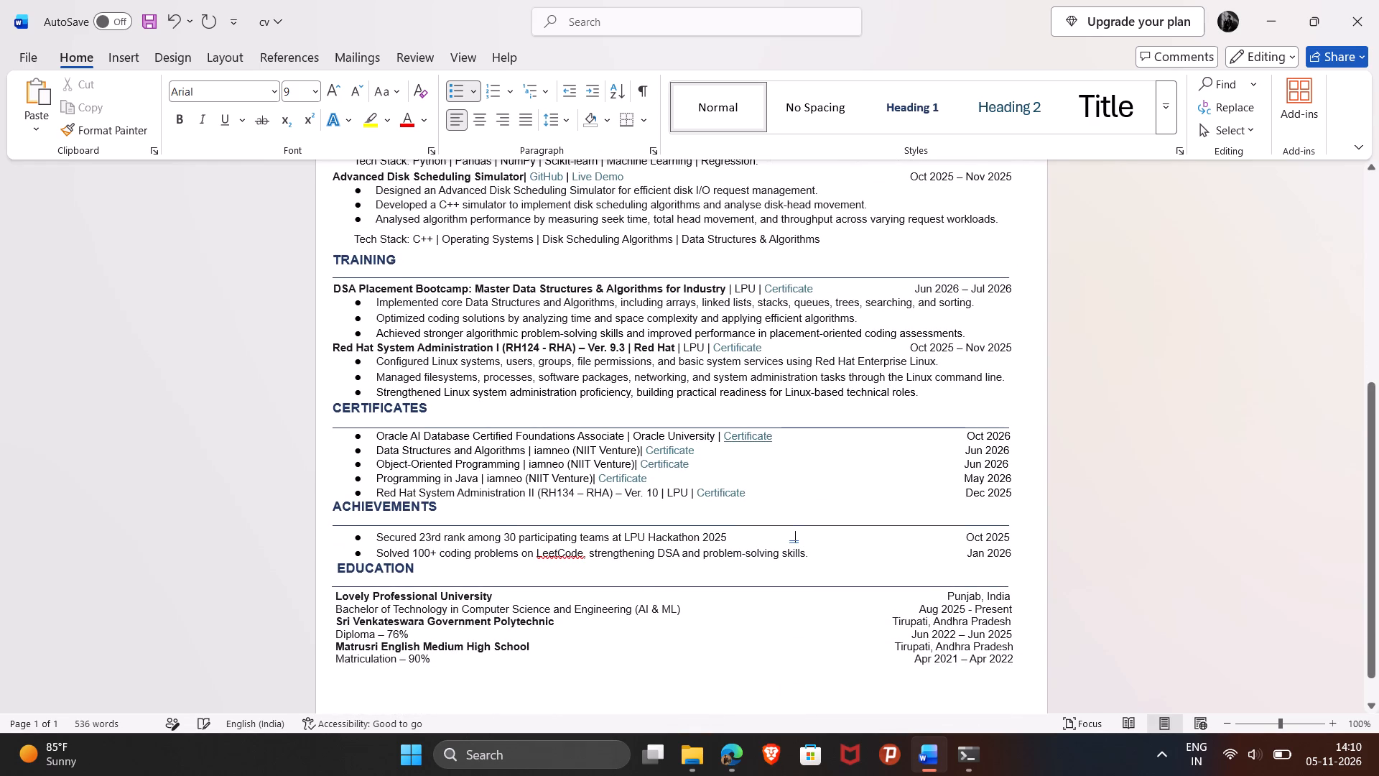
{"action": "left_click", "coordinate": [375, 540]}
{"action": "key", "text": "Return"}
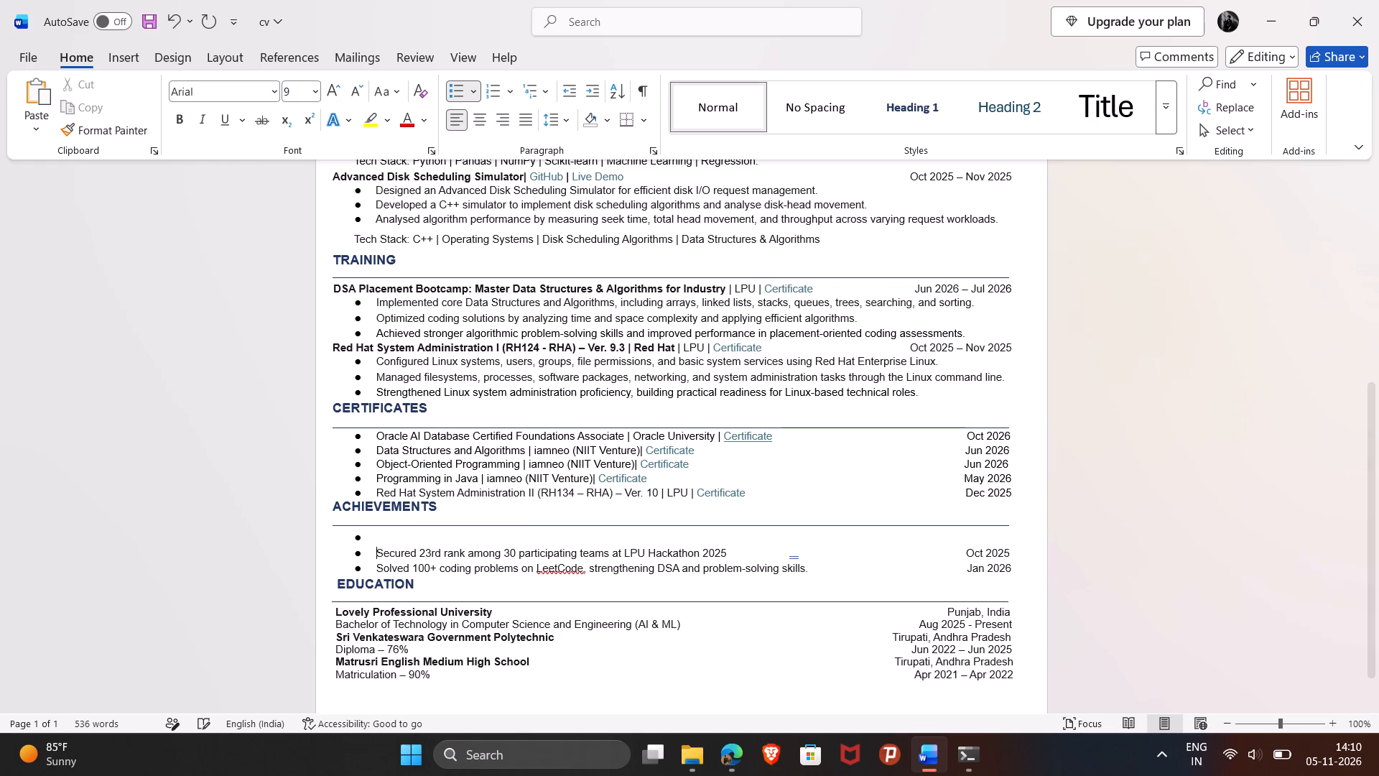
{"action": "left_click_drag", "start_coordinate": [373, 572], "coordinate": [1001, 574]}
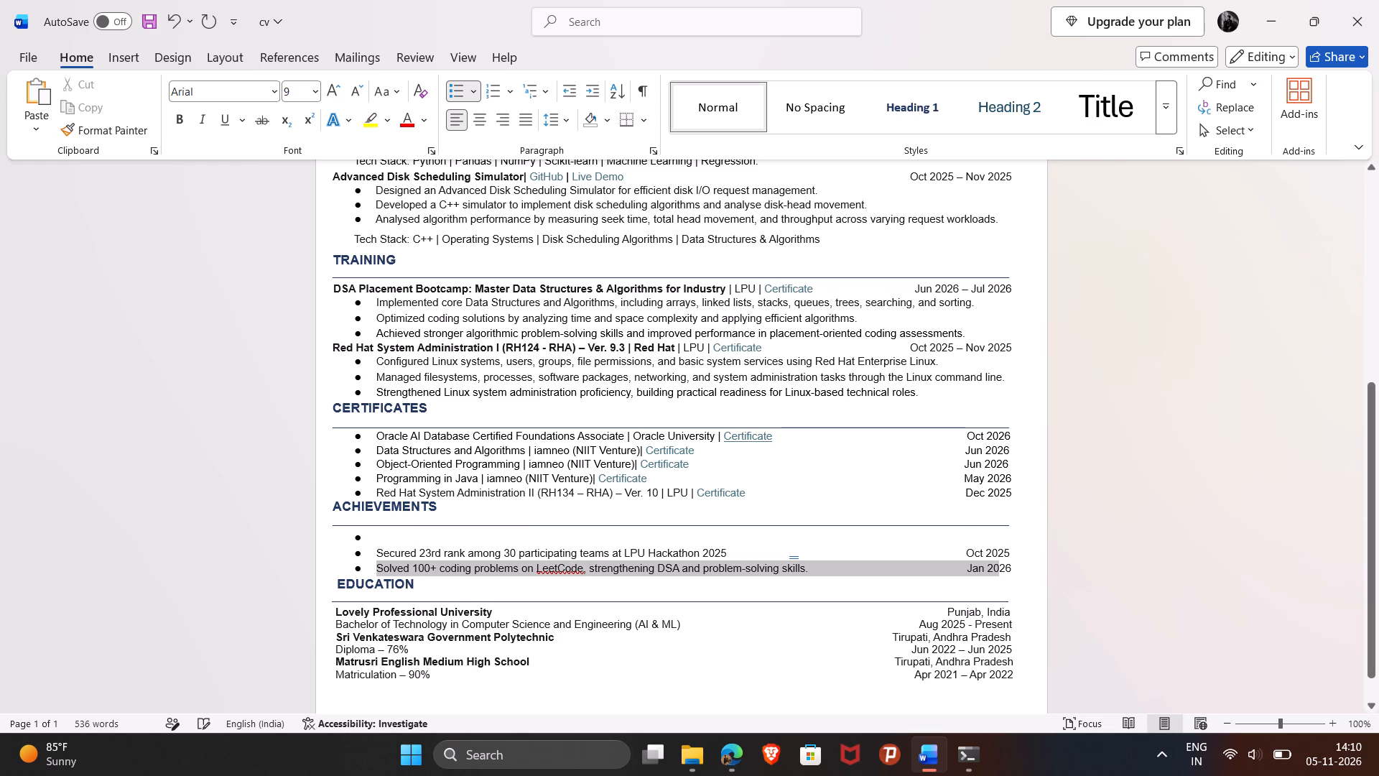
{"action": "left_click_drag", "start_coordinate": [1001, 574], "coordinate": [1011, 568]}
{"action": "left_click_drag", "start_coordinate": [1011, 568], "coordinate": [1010, 568]}
{"action": "key", "text": "ctrl+c"}
{"action": "left_click", "coordinate": [603, 535]}
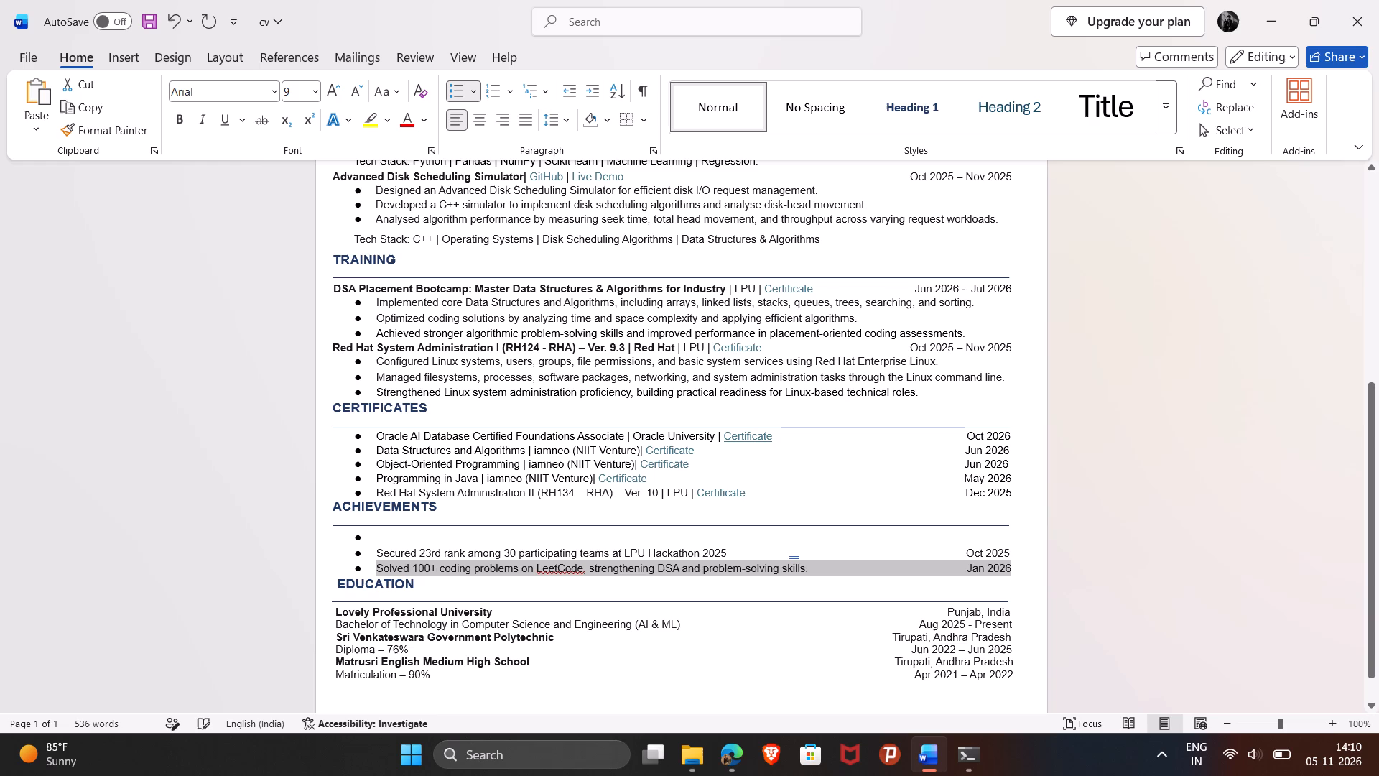
{"action": "key", "text": "ctrl+v"}
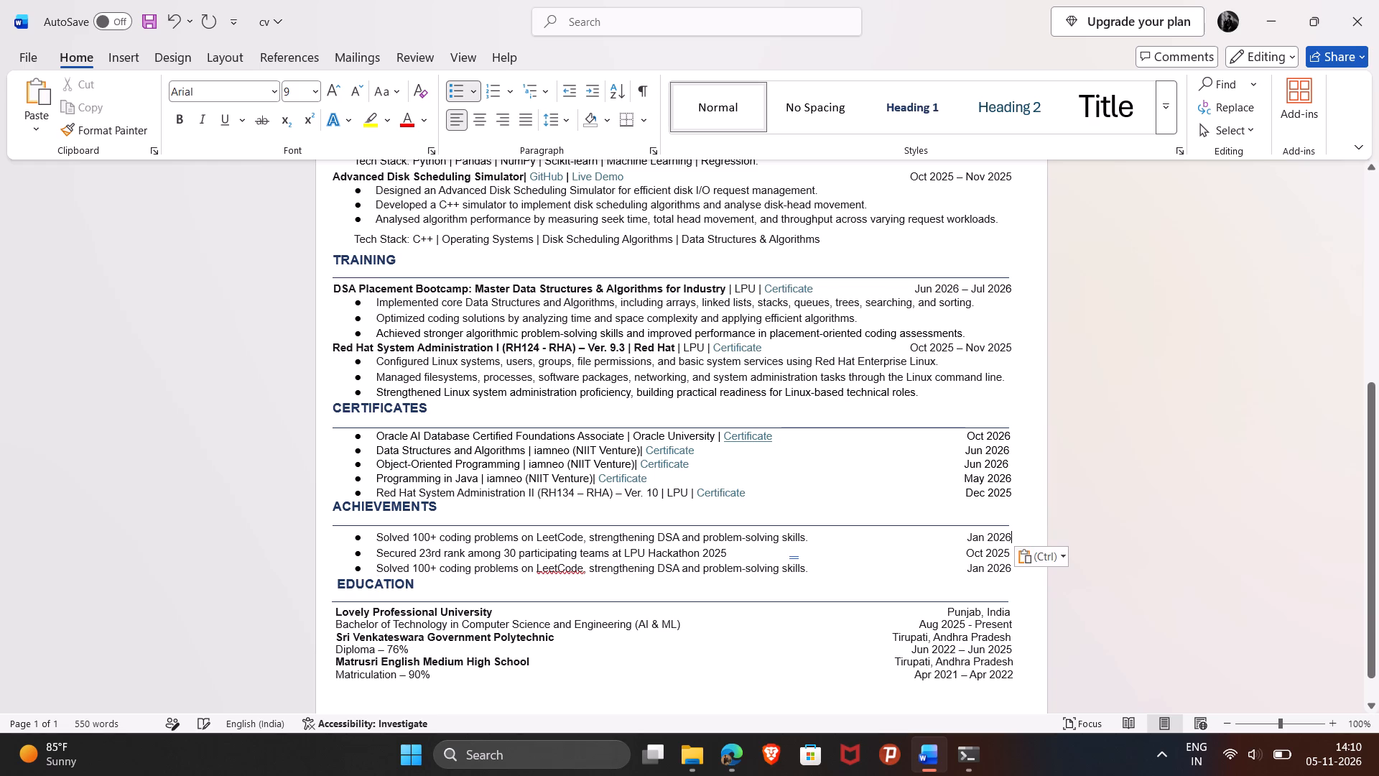
{"action": "left_click_drag", "start_coordinate": [378, 568], "coordinate": [1059, 570]}
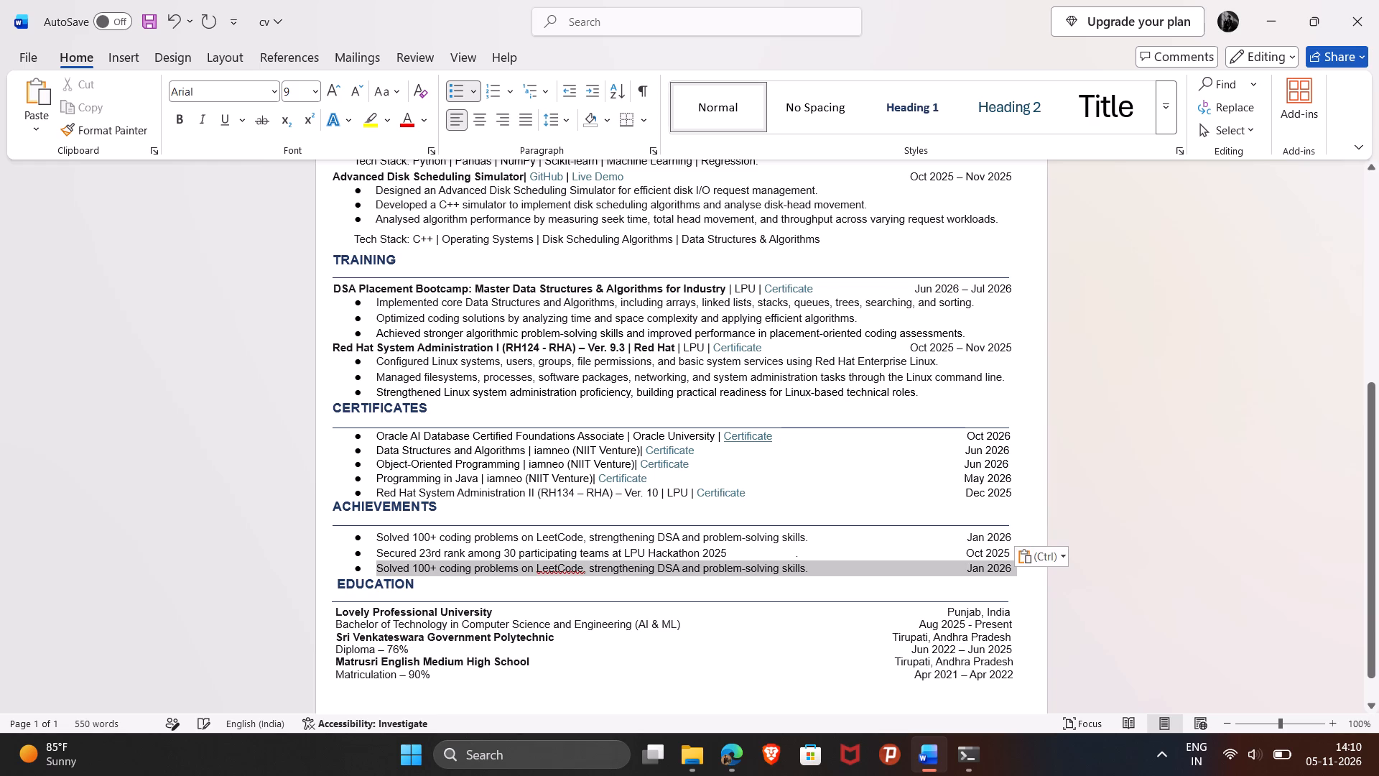
{"action": "left_click_drag", "start_coordinate": [1059, 570], "coordinate": [1074, 570]}
{"action": "key", "text": "BackSpace"}
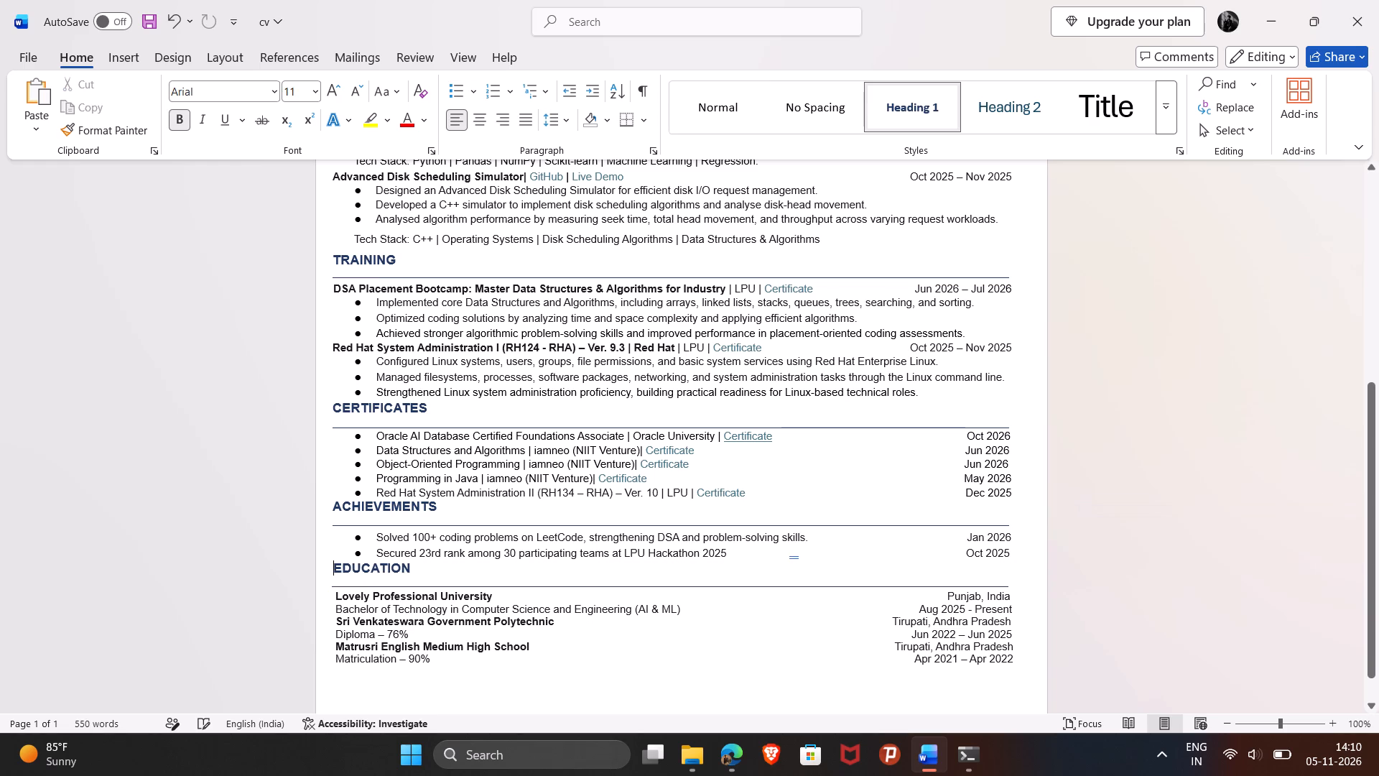
Add one space before the hackathon bullet's Oct 2025 date to align it with the other dates.
{"action": "left_click", "coordinate": [889, 552]}
{"action": "key", "text": "space"}
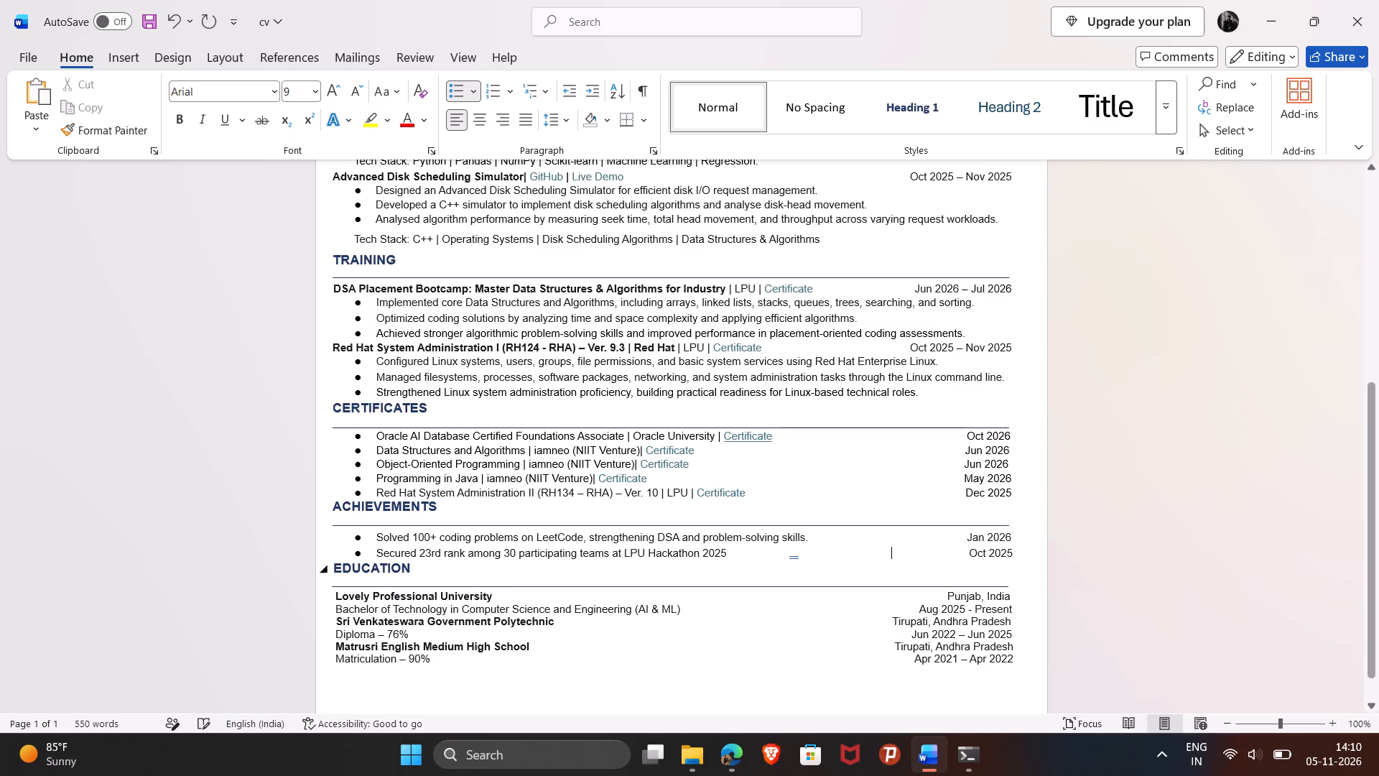
{"action": "scroll", "coordinate": [825, 568], "scroll_direction": "right", "scroll_amount": 1}
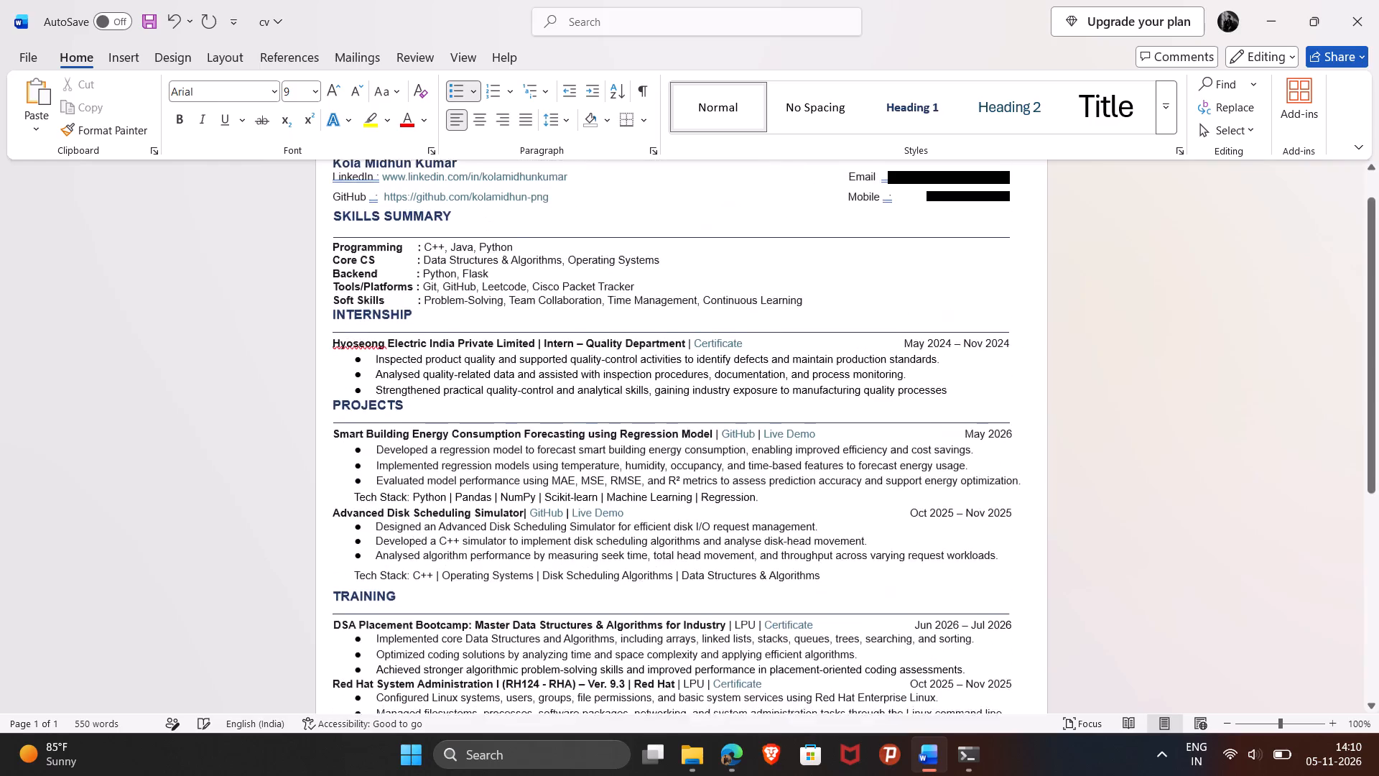
{"action": "scroll", "coordinate": [825, 568], "scroll_direction": "right", "scroll_amount": 2}
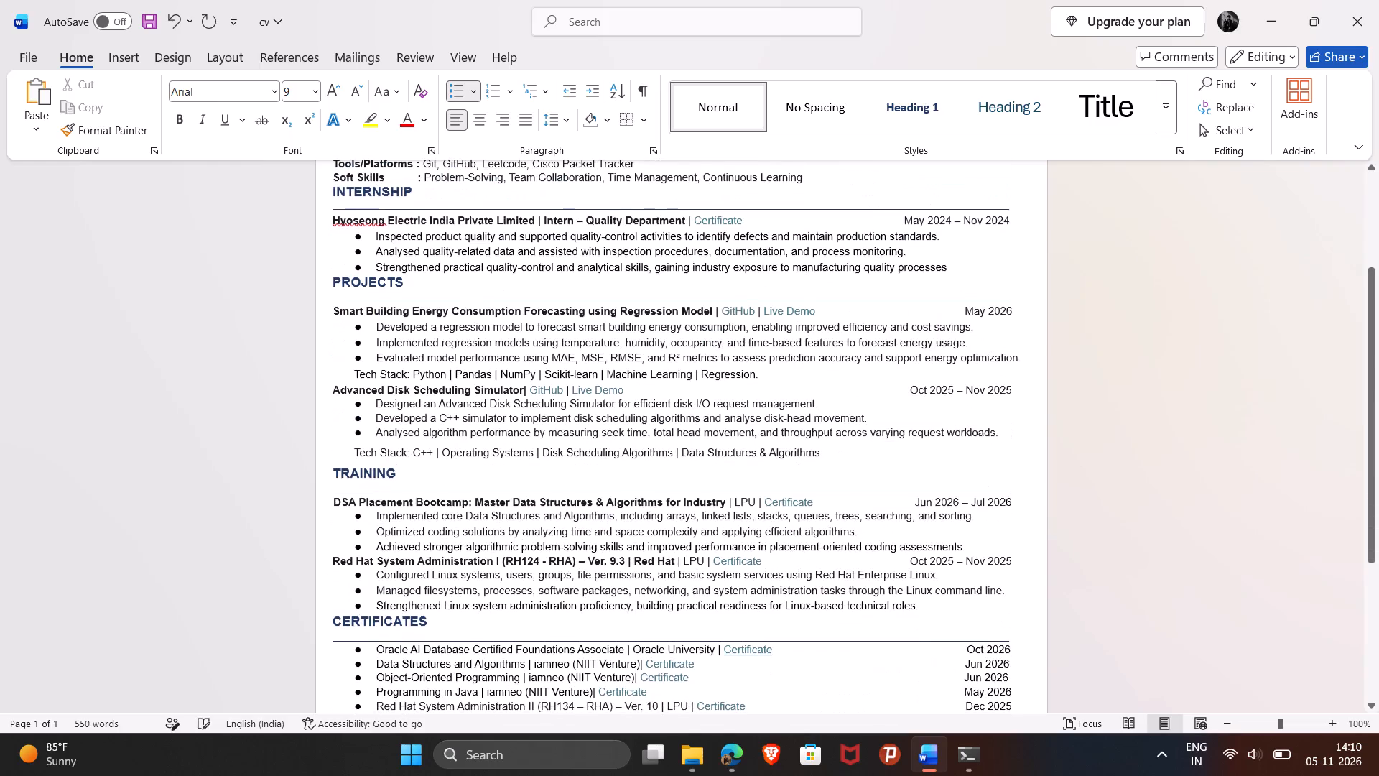
{"action": "scroll", "coordinate": [825, 568], "scroll_direction": "down", "scroll_amount": 1}
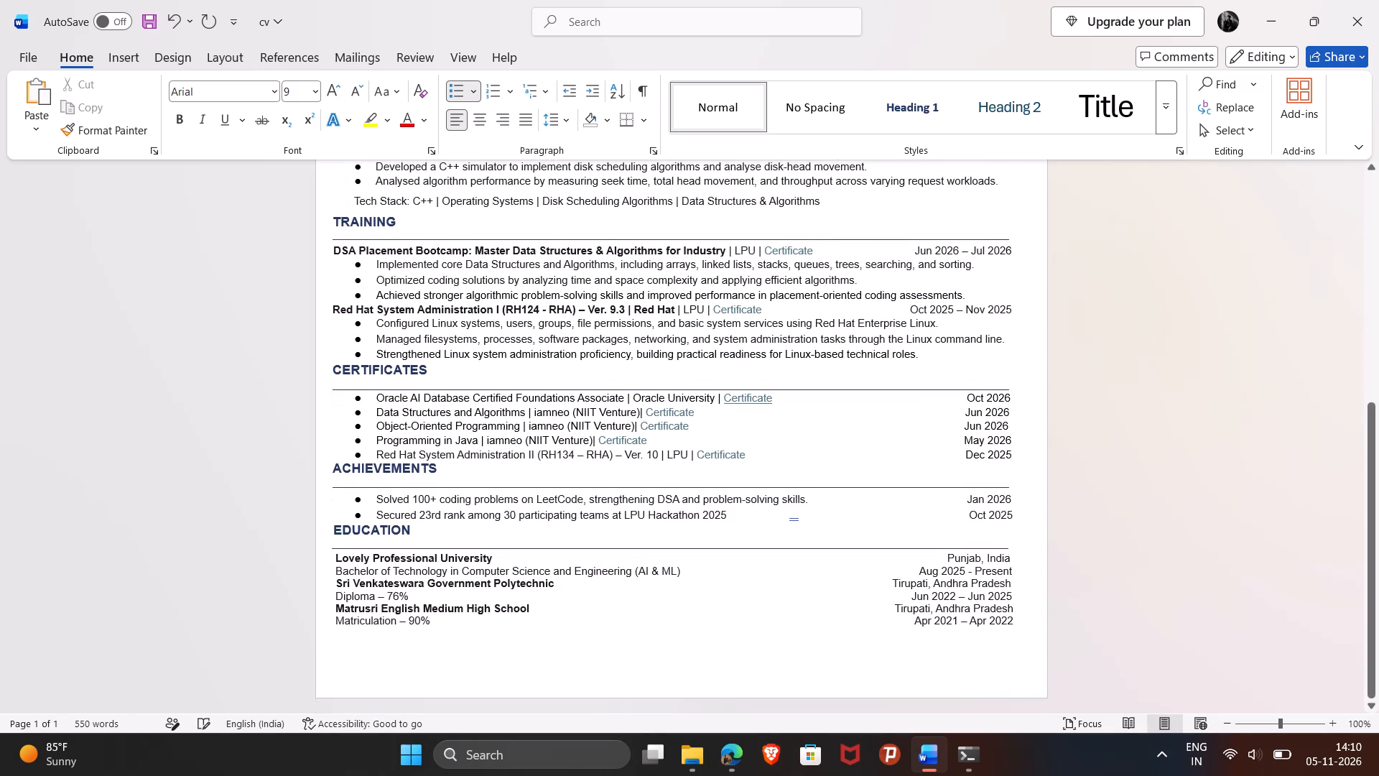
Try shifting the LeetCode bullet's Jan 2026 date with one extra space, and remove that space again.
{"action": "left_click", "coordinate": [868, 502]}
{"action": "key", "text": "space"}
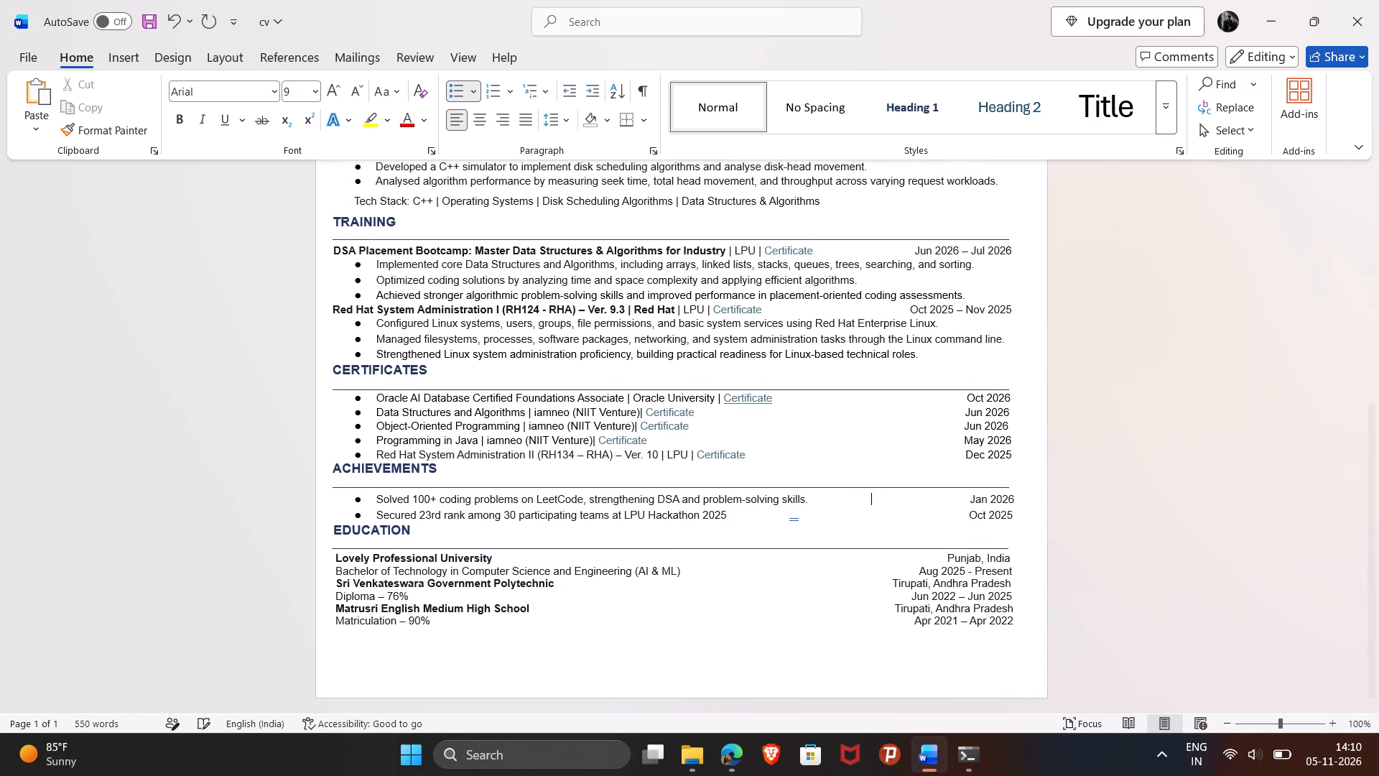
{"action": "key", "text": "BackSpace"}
Save the updated CV document.
{"action": "key", "text": "ctrl+s"}
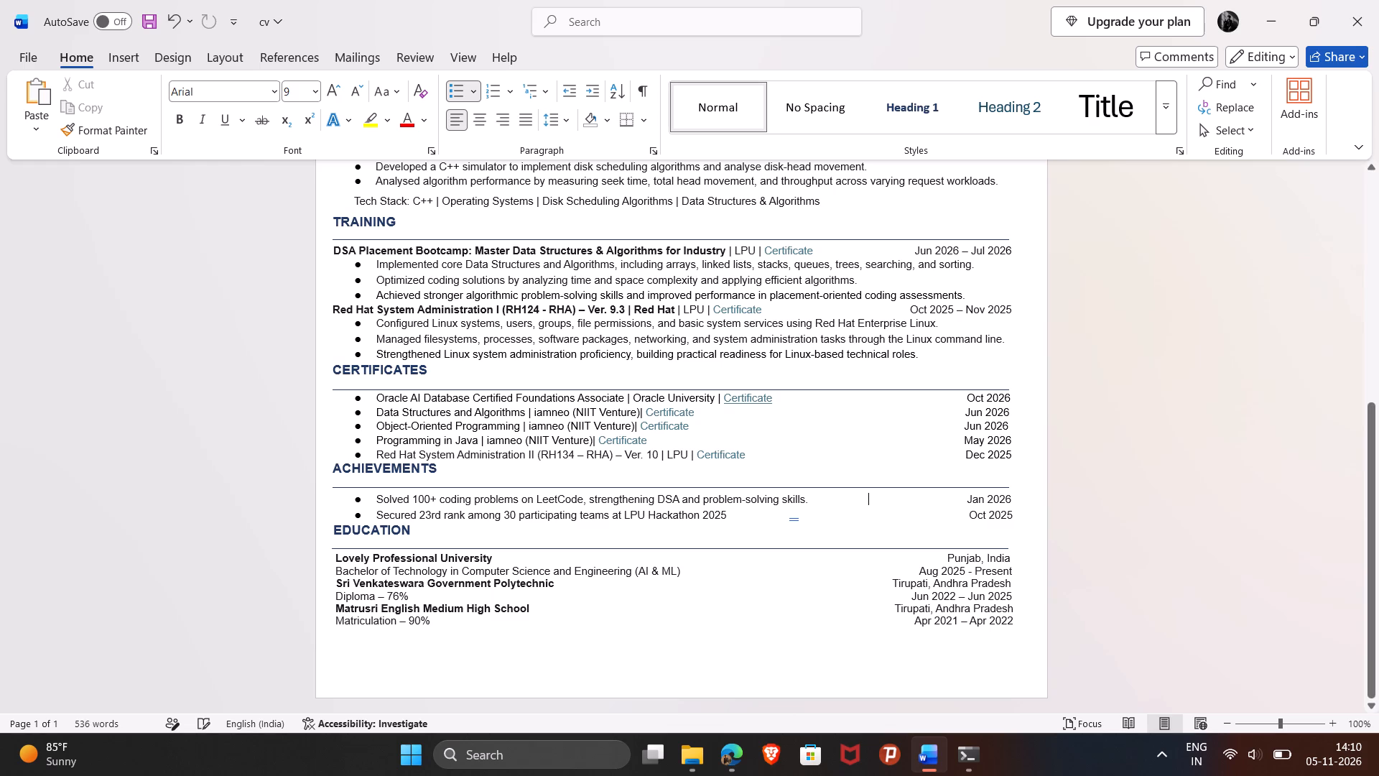
{"action": "key", "text": "ctrl+s"}
{"action": "key", "text": "ctrl+s"}
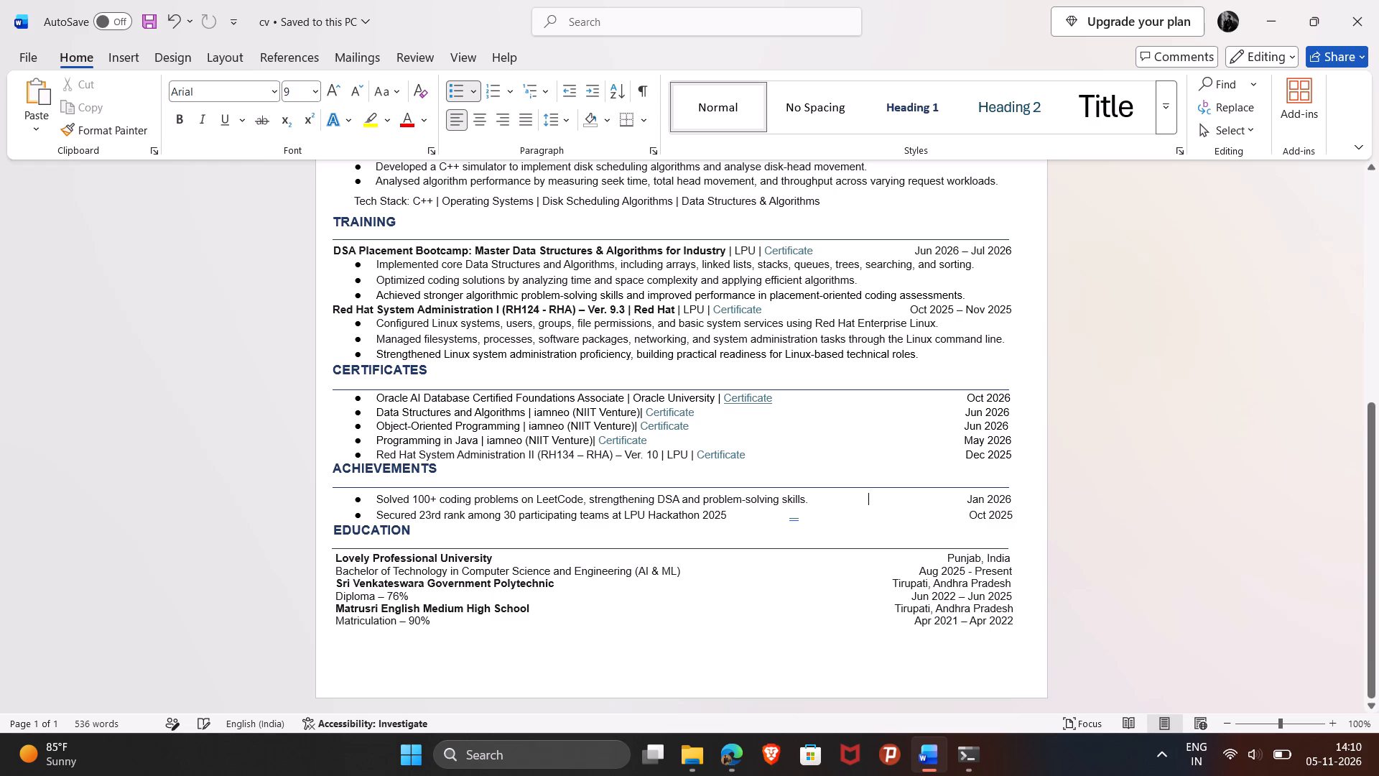
{"action": "left_click", "coordinate": [758, 623]}
{"action": "key", "text": "ctrl+s"}
{"action": "key", "text": "ctrl+s"}
{"action": "key", "text": "ctrl+s"}
Switch to Edge and search the web for "word to pdf converter" in a new tab.
{"action": "left_click", "coordinate": [728, 749]}
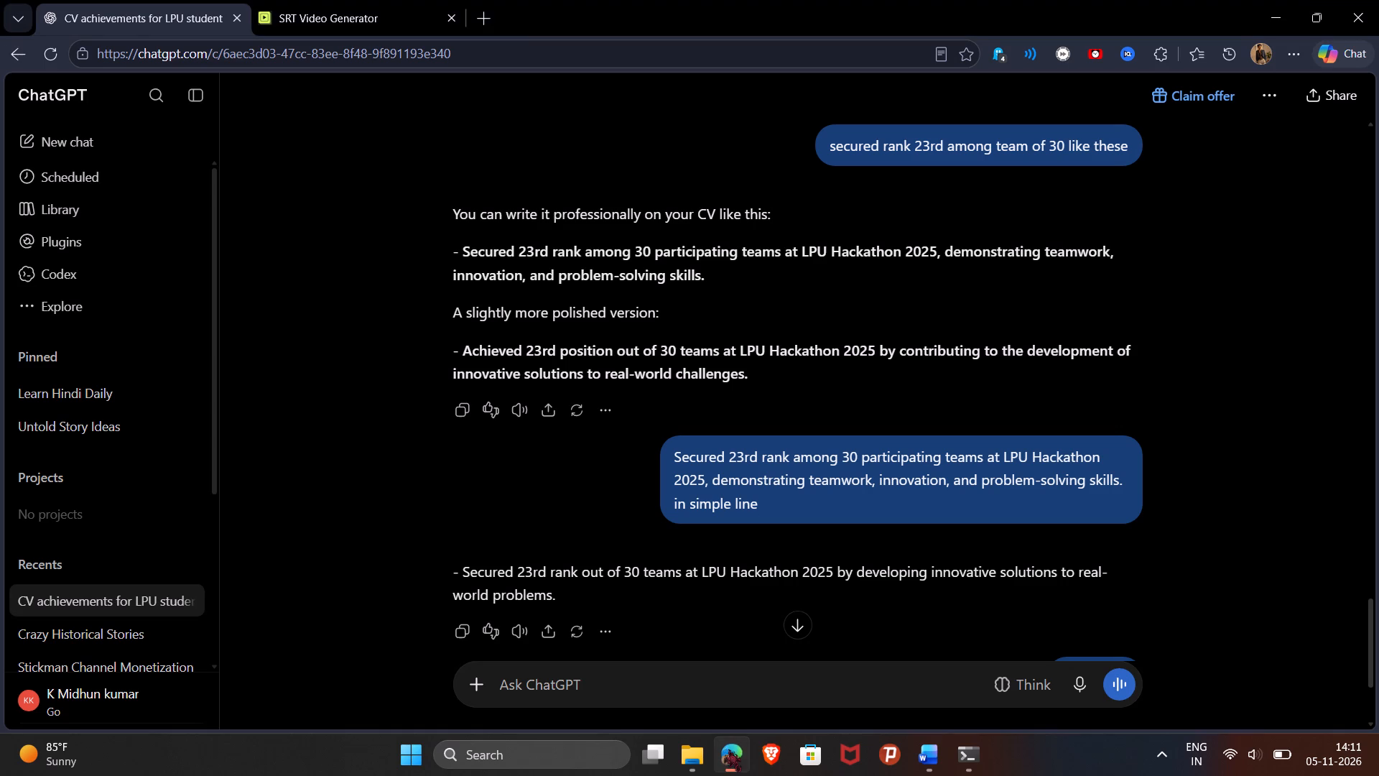
{"action": "left_click", "coordinate": [479, 4]}
{"action": "type", "text": "word to"}
{"action": "key", "text": "Return"}
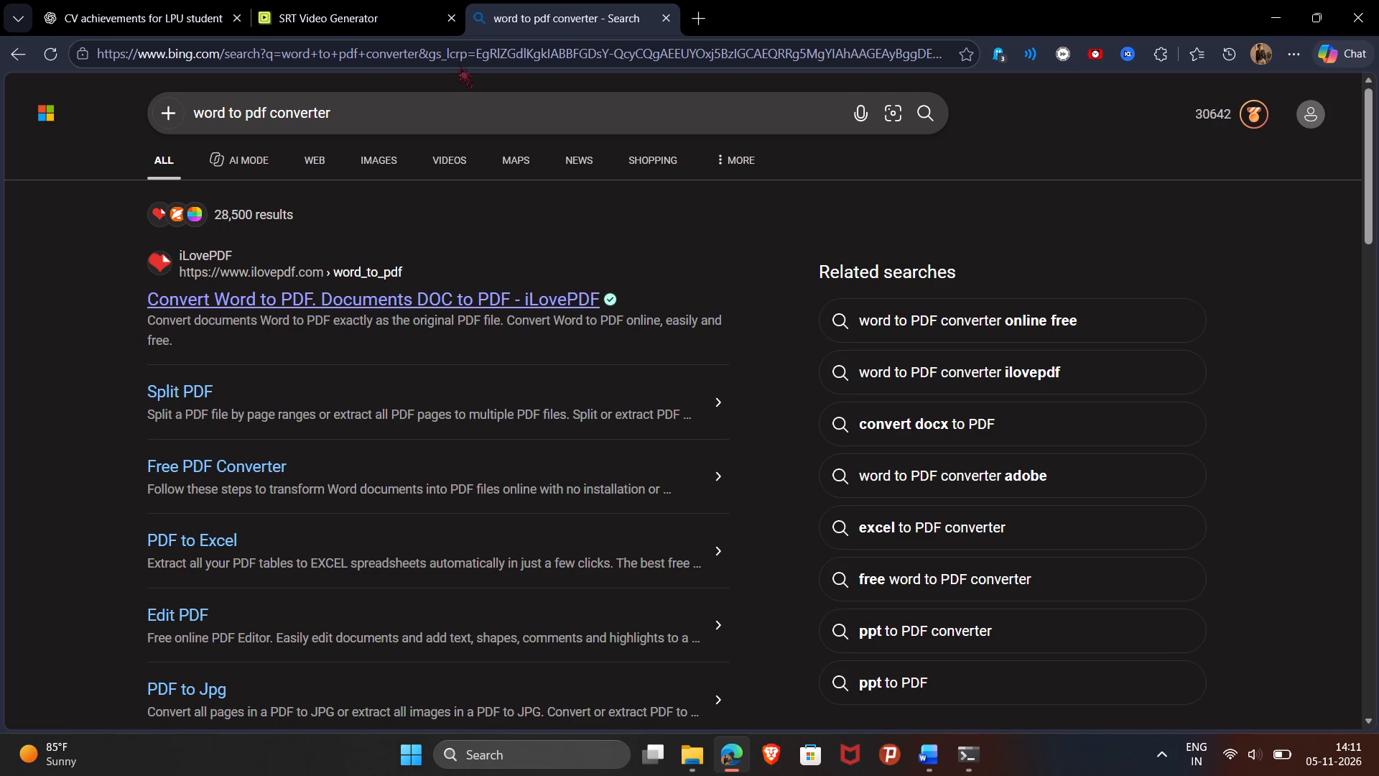
{"action": "left_click", "coordinate": [250, 100]}
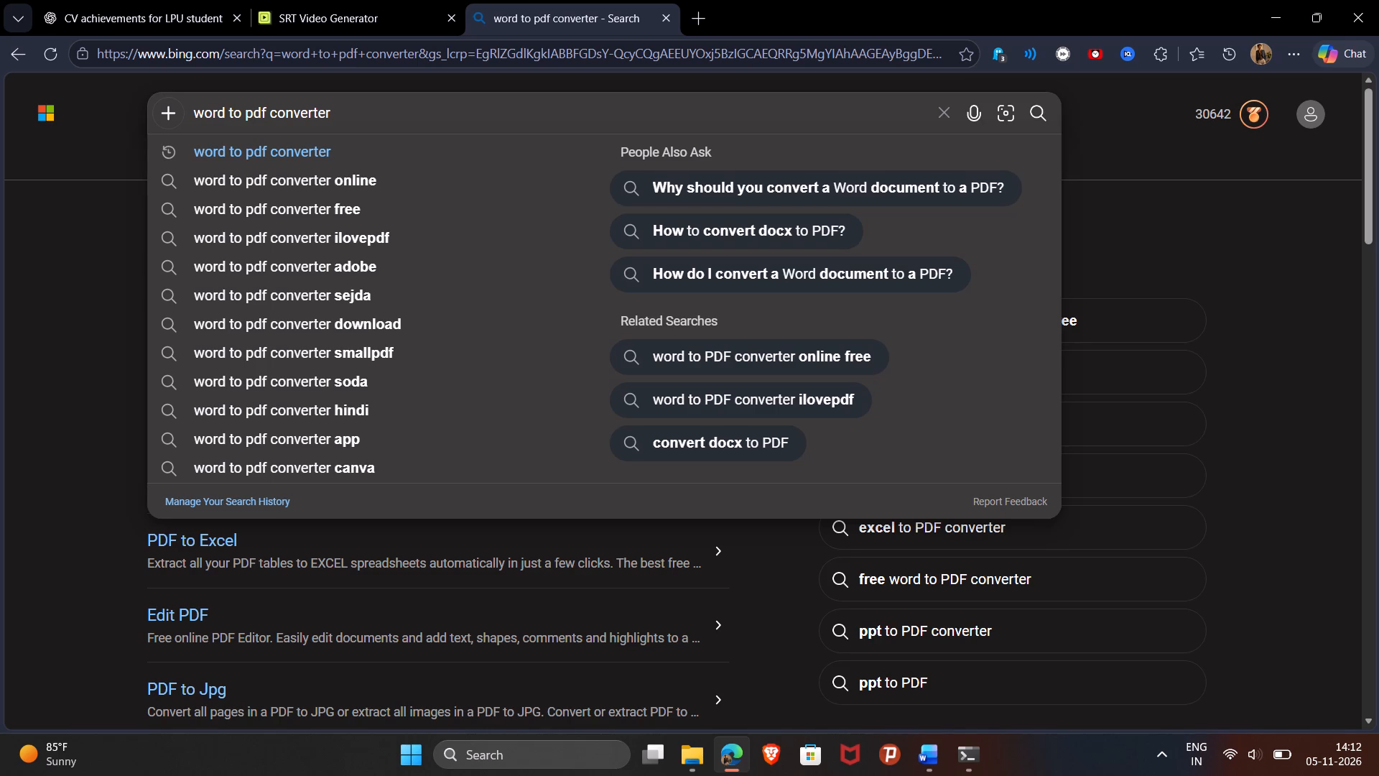
{"action": "left_click", "coordinate": [363, 154]}
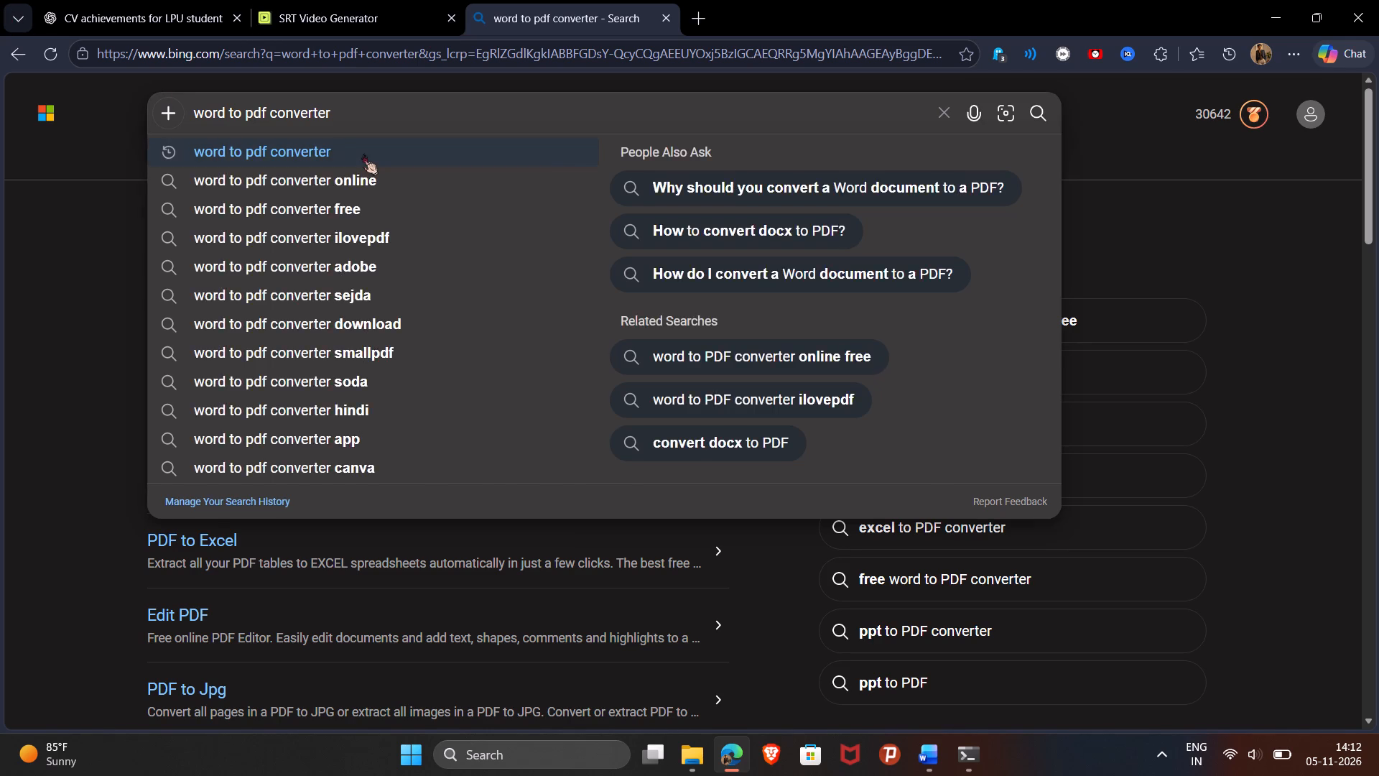
Switch to Word and examine the General, Display, Proofing, Language, Accessibility and Advanced pages of Word Options.
{"action": "left_click", "coordinate": [934, 757]}
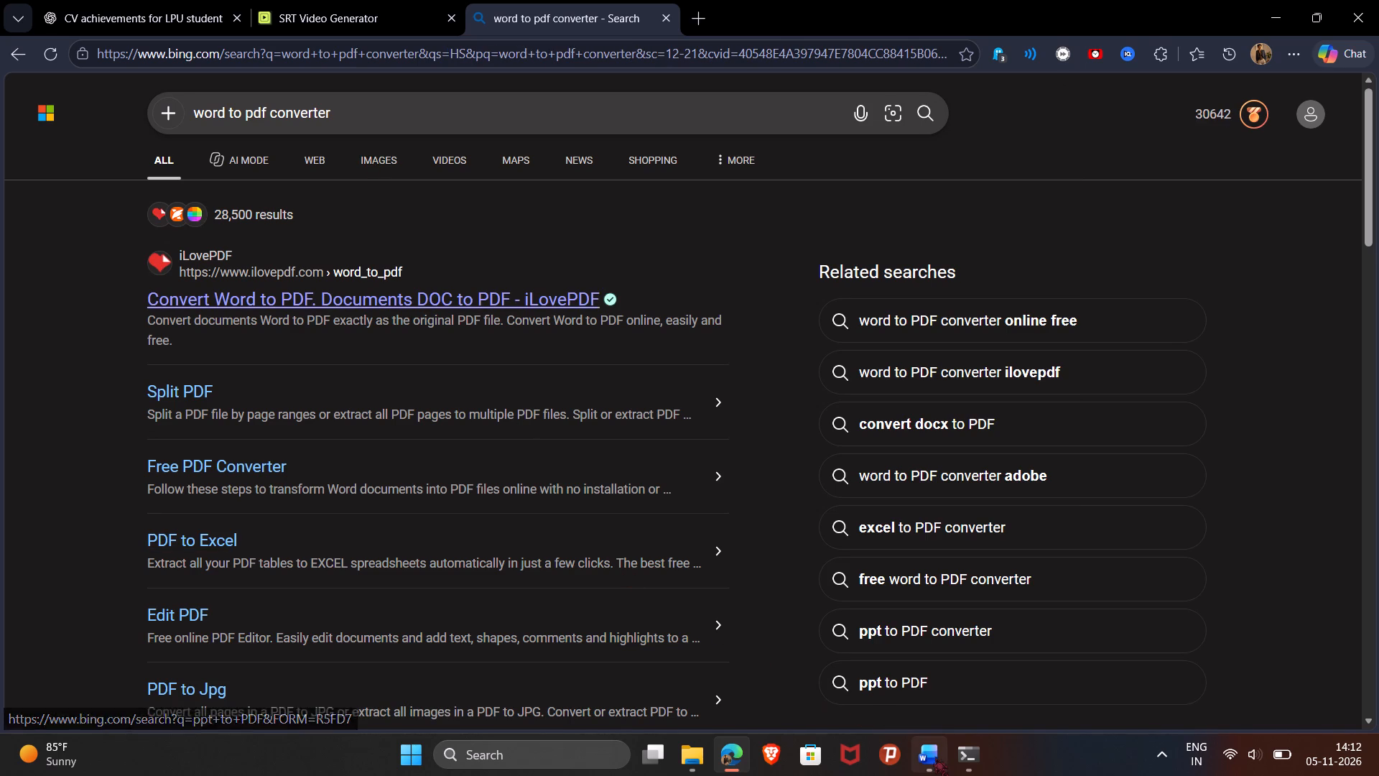
{"action": "scroll", "coordinate": [654, 505], "scroll_direction": "up", "scroll_amount": 5}
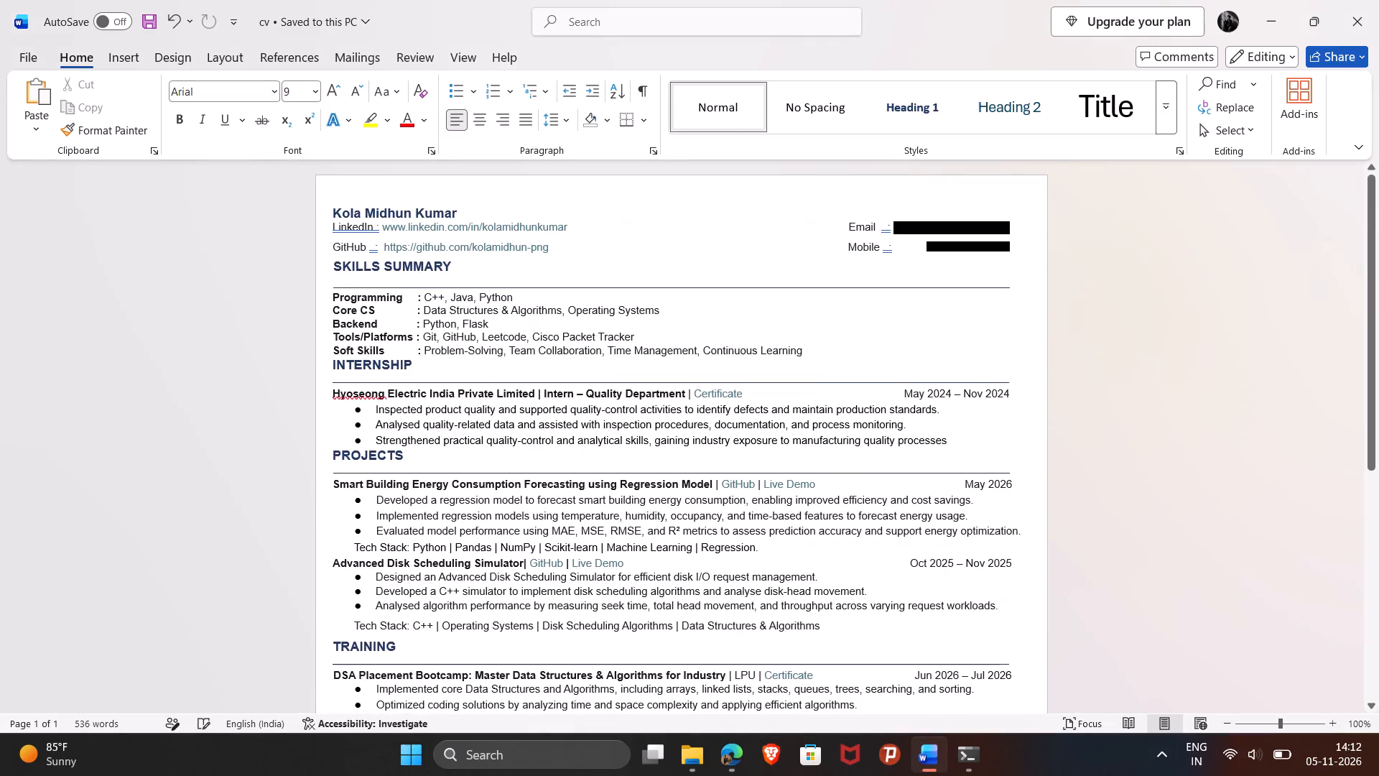
{"action": "scroll", "coordinate": [654, 505], "scroll_direction": "up", "scroll_amount": 2}
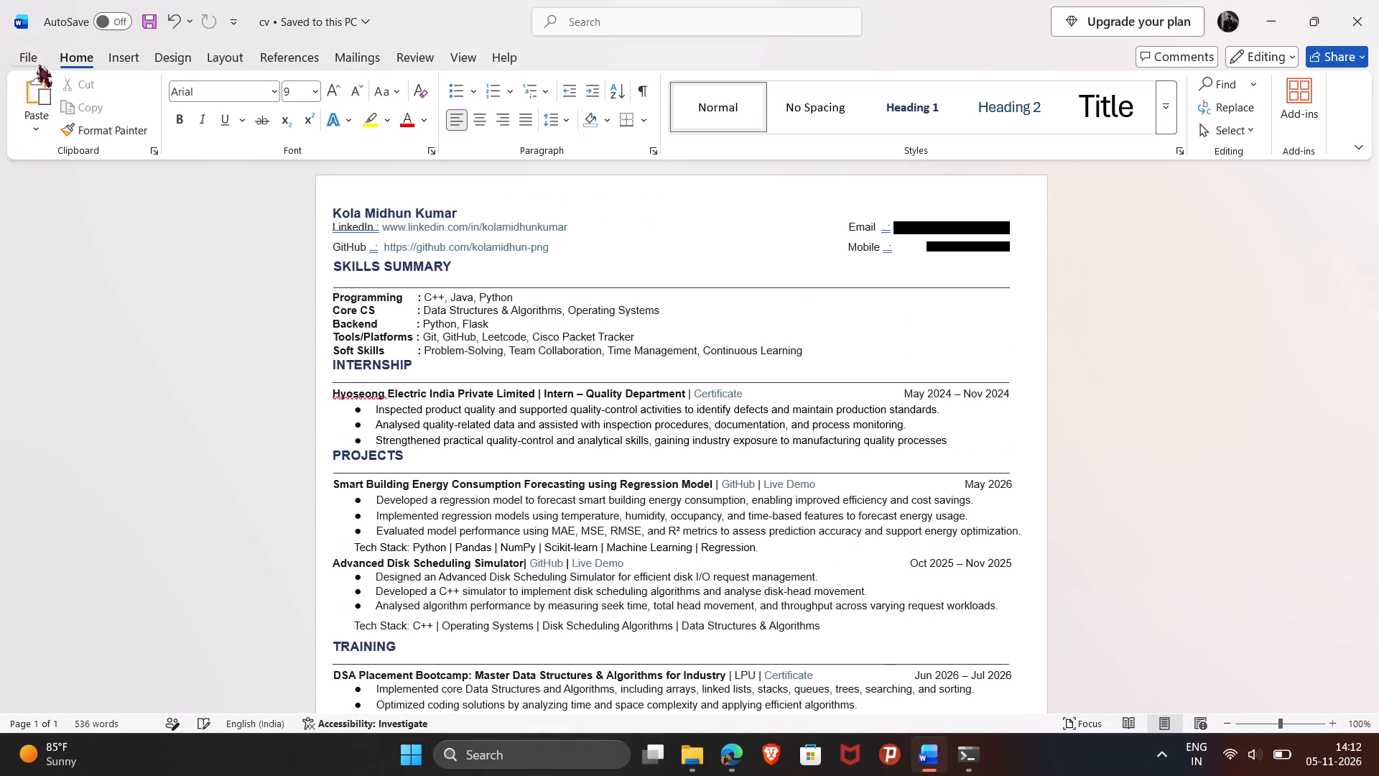
{"action": "left_click", "coordinate": [34, 58]}
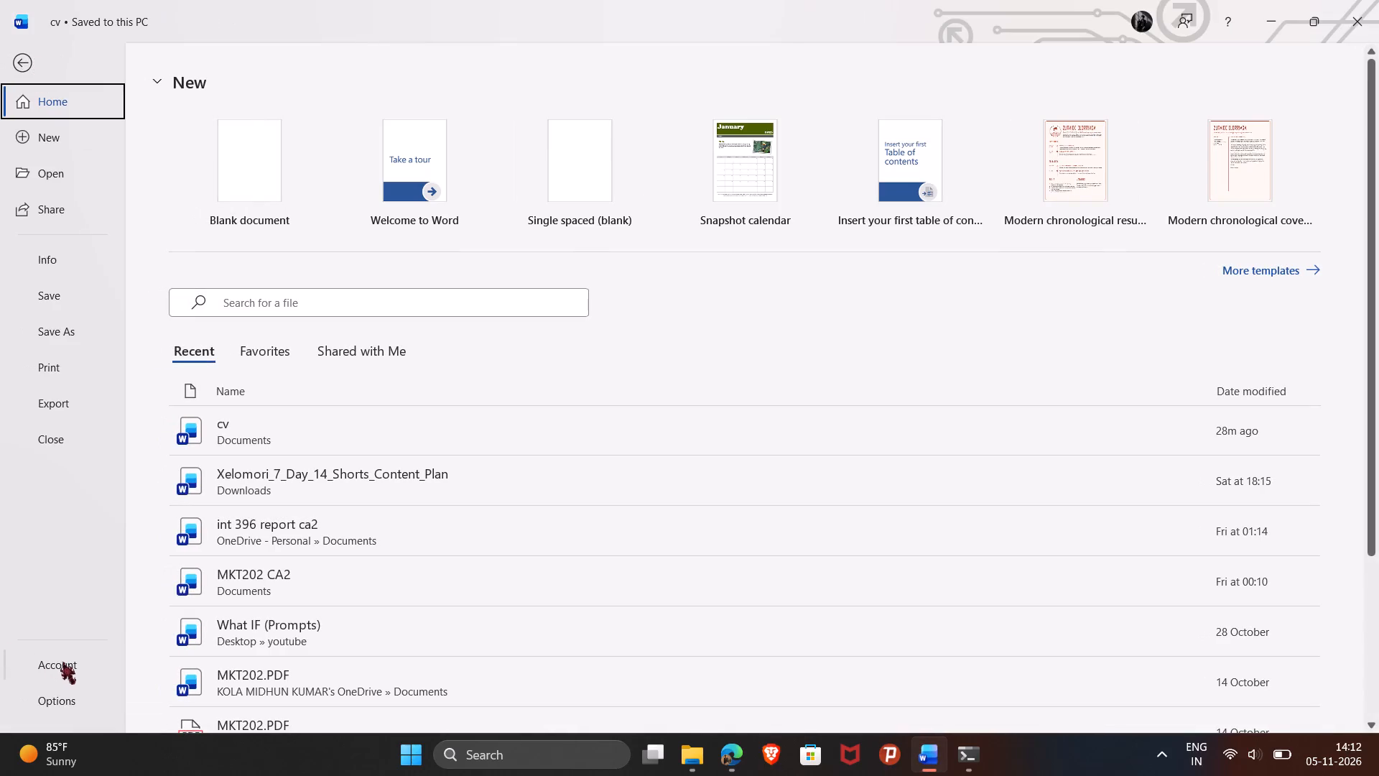
{"action": "left_click", "coordinate": [59, 702]}
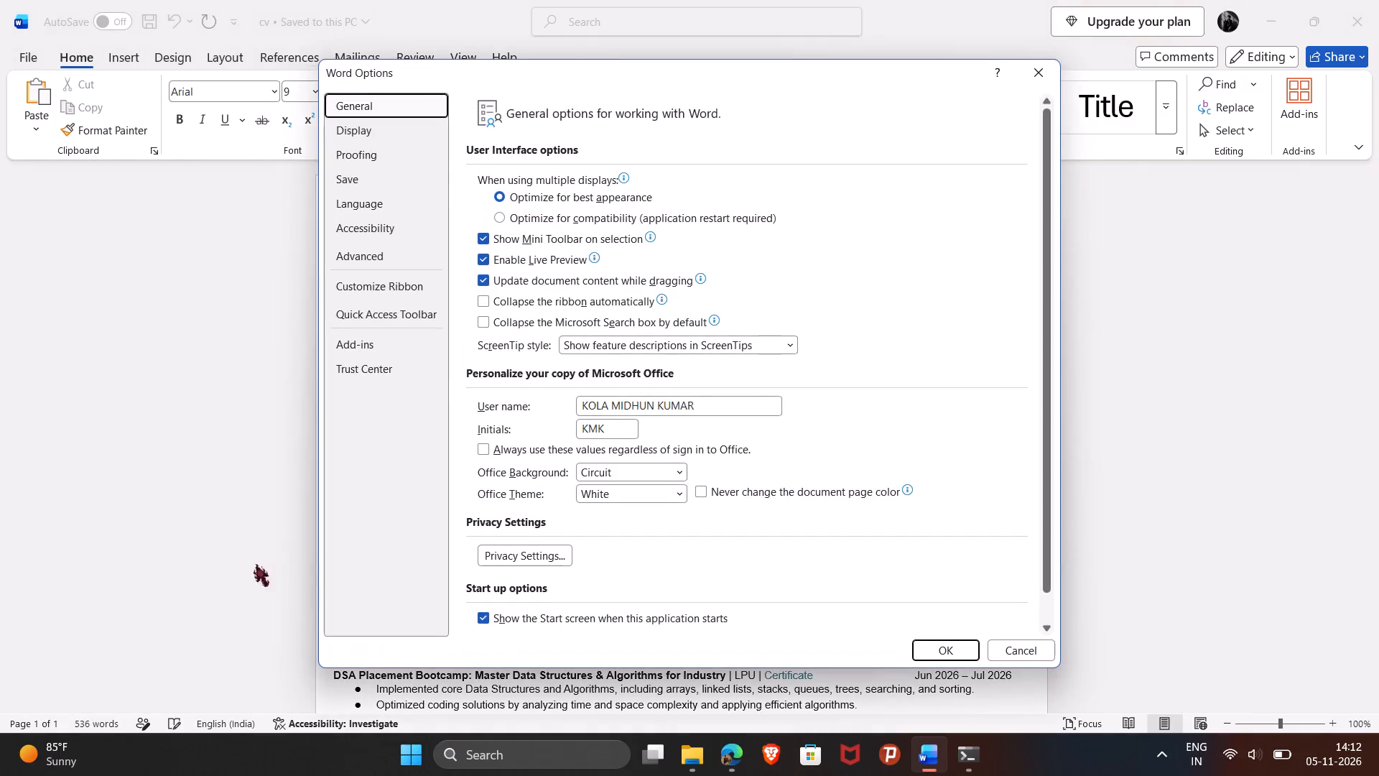
{"action": "scroll", "coordinate": [580, 474], "scroll_direction": "down", "scroll_amount": 4}
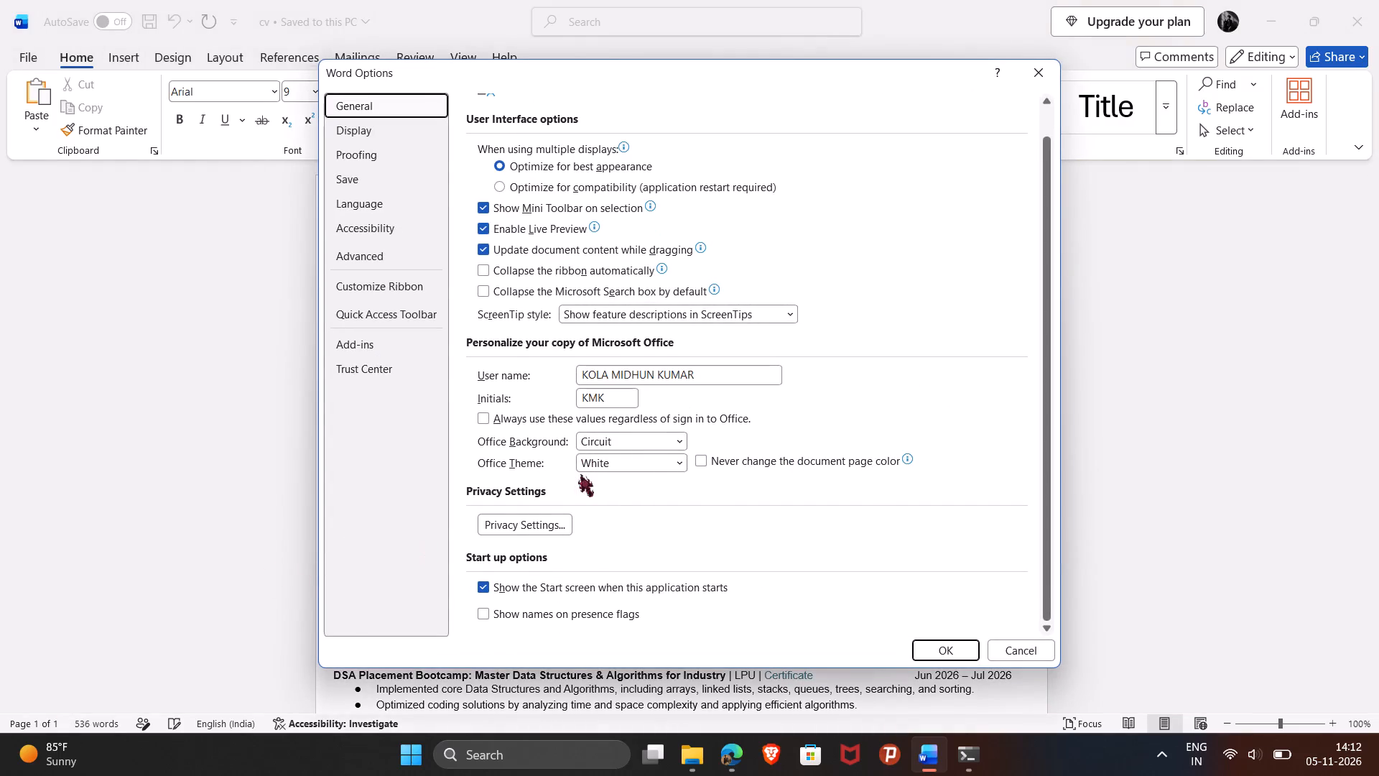
{"action": "scroll", "coordinate": [580, 474], "scroll_direction": "up", "scroll_amount": 3}
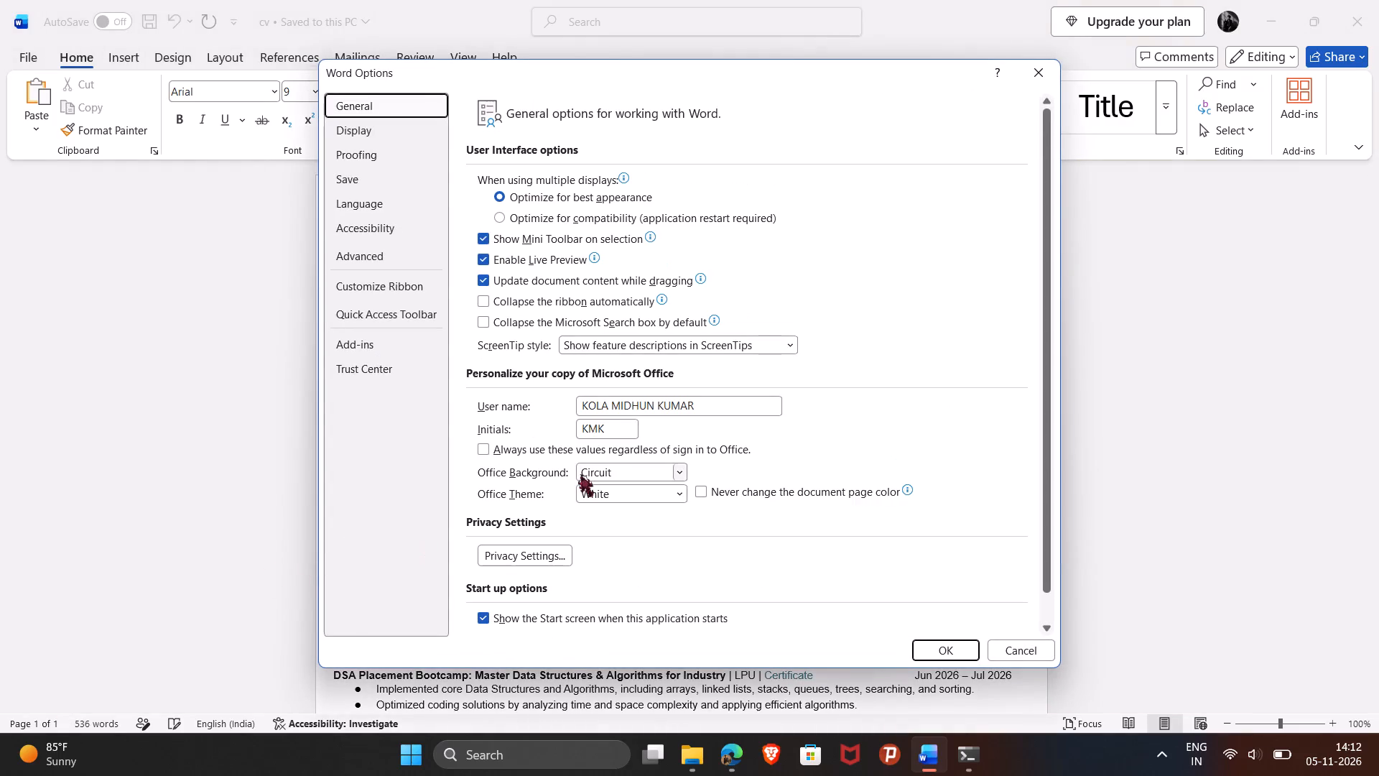
{"action": "left_click", "coordinate": [410, 128]}
{"action": "scroll", "coordinate": [524, 346], "scroll_direction": "down", "scroll_amount": 5}
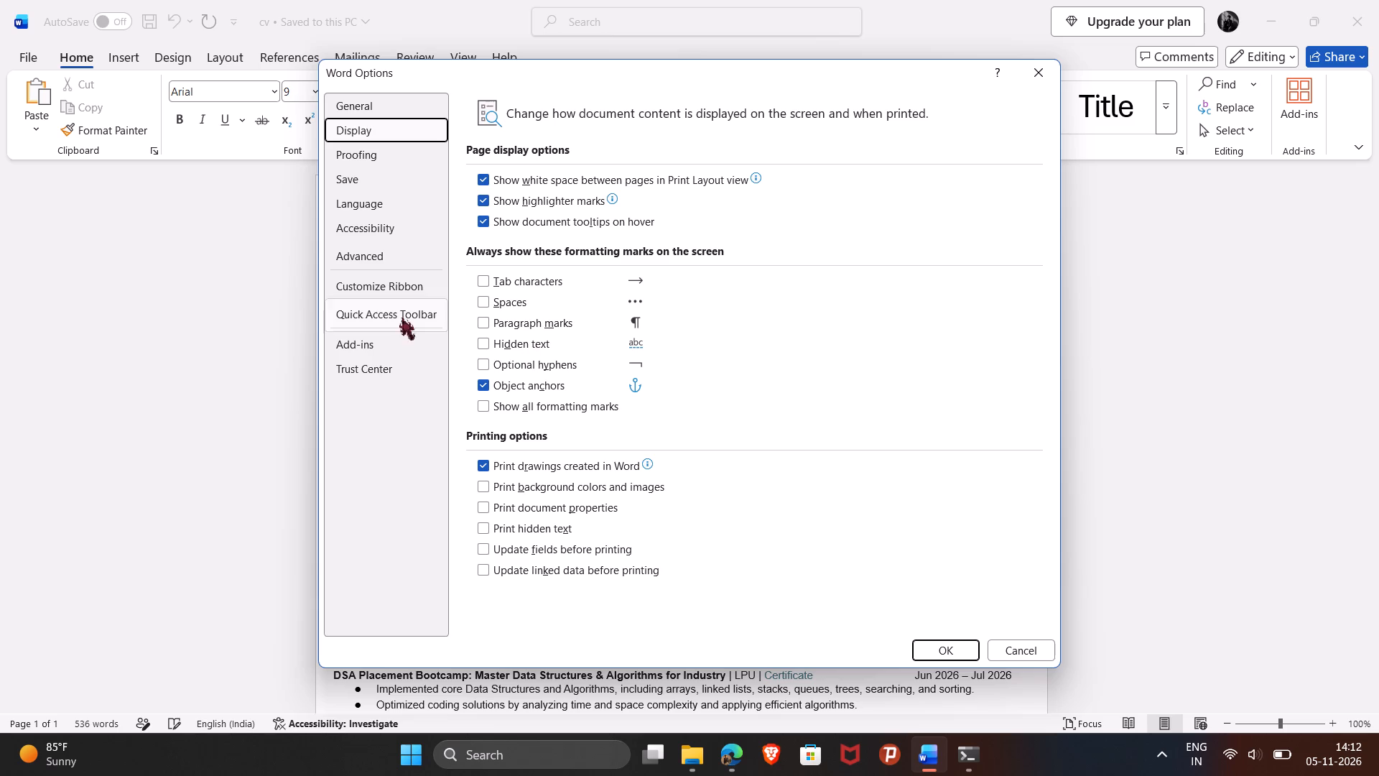
{"action": "left_click", "coordinate": [393, 157]}
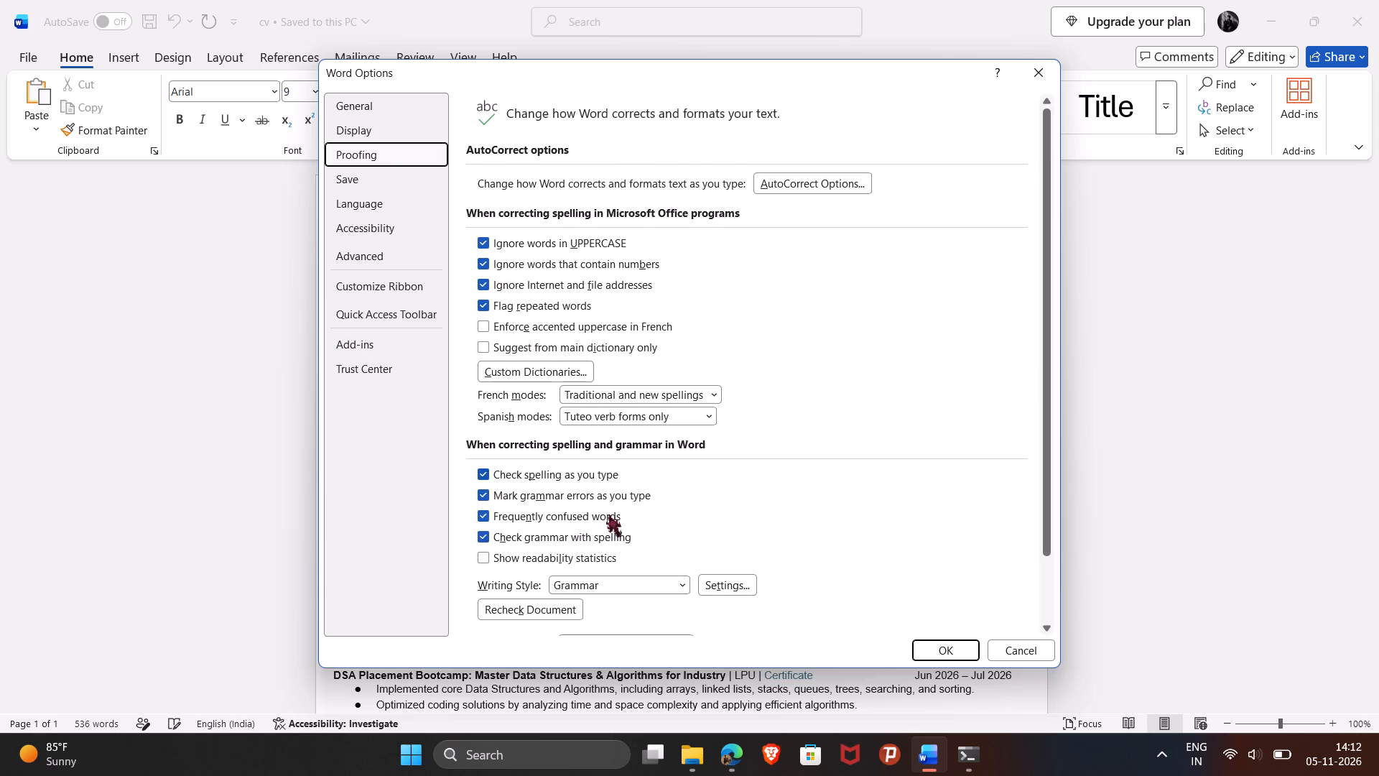
{"action": "scroll", "coordinate": [608, 514], "scroll_direction": "down", "scroll_amount": 4}
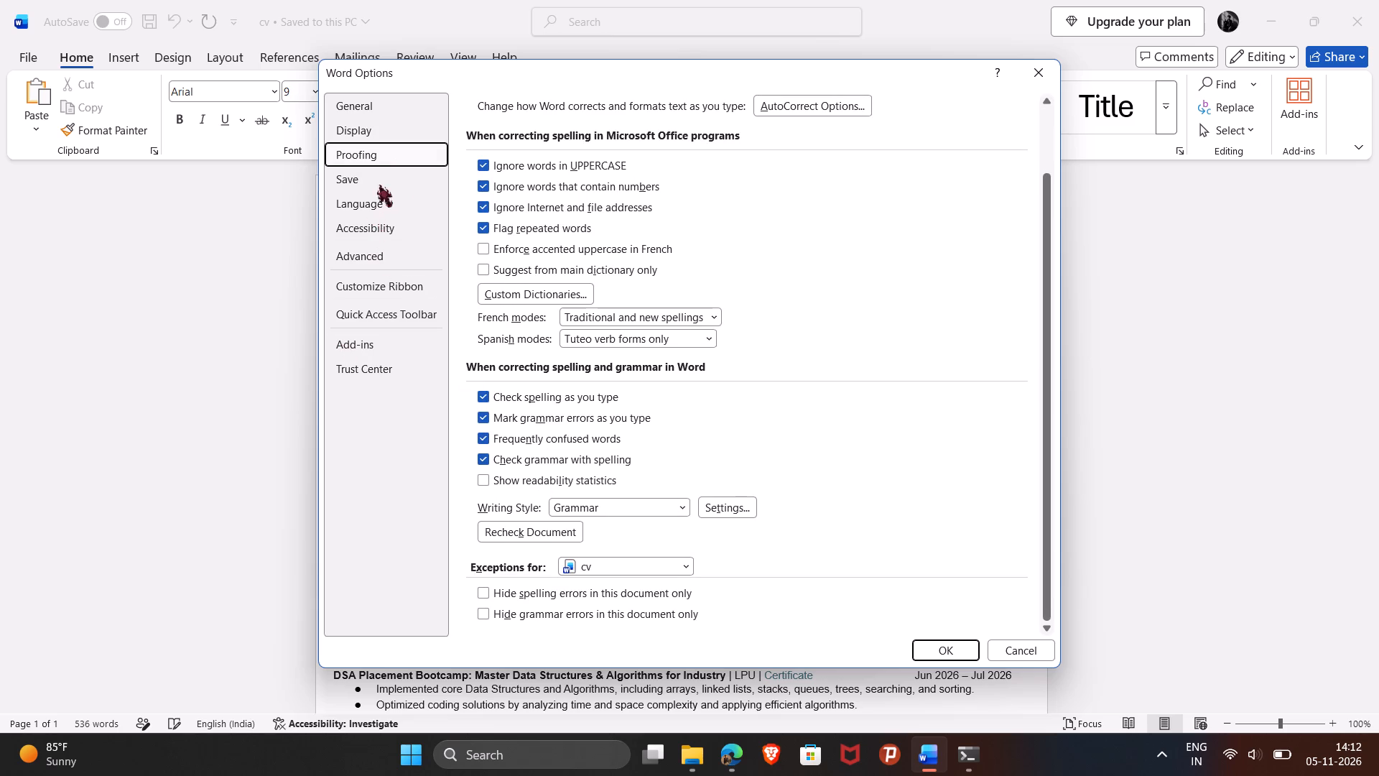
{"action": "left_click", "coordinate": [373, 207]}
{"action": "scroll", "coordinate": [582, 384], "scroll_direction": "down", "scroll_amount": 7}
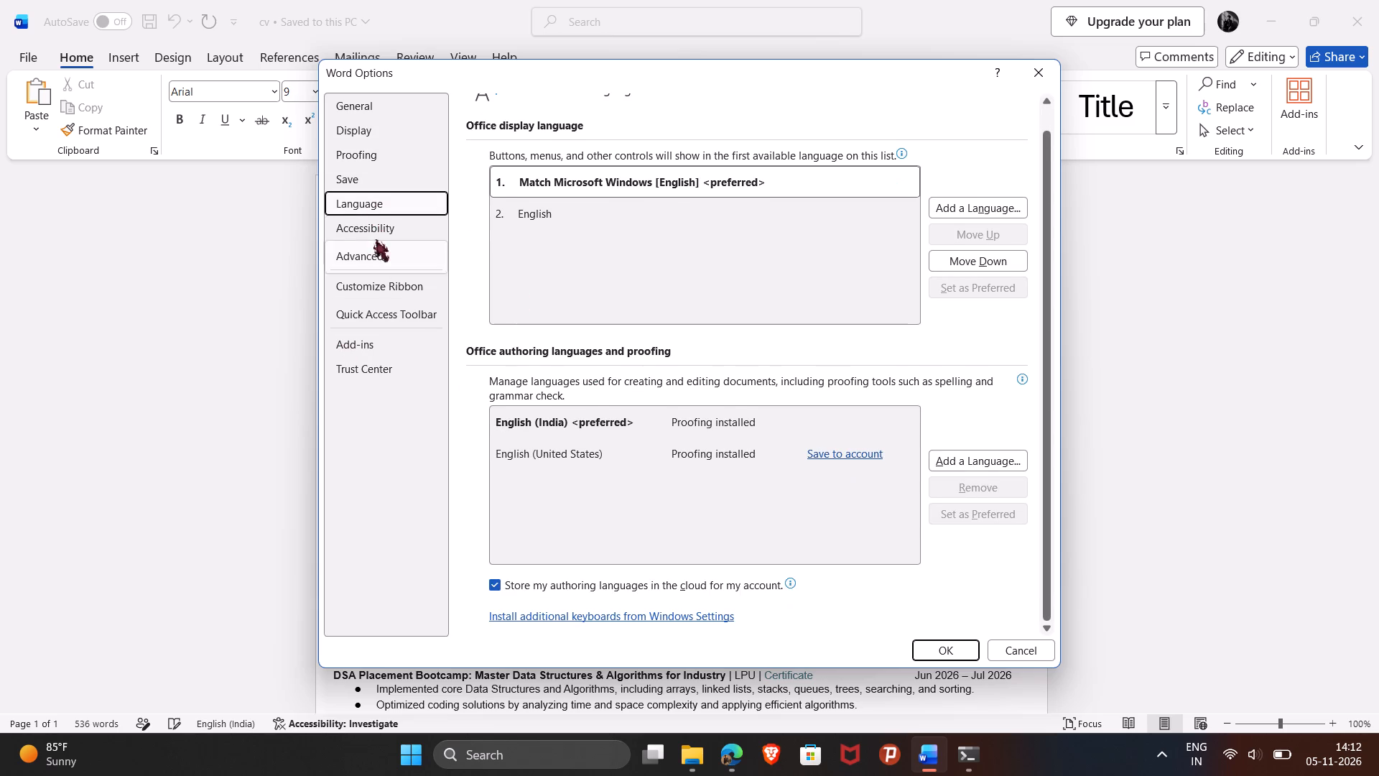
{"action": "left_click", "coordinate": [361, 232]}
{"action": "scroll", "coordinate": [544, 400], "scroll_direction": "down", "scroll_amount": 8}
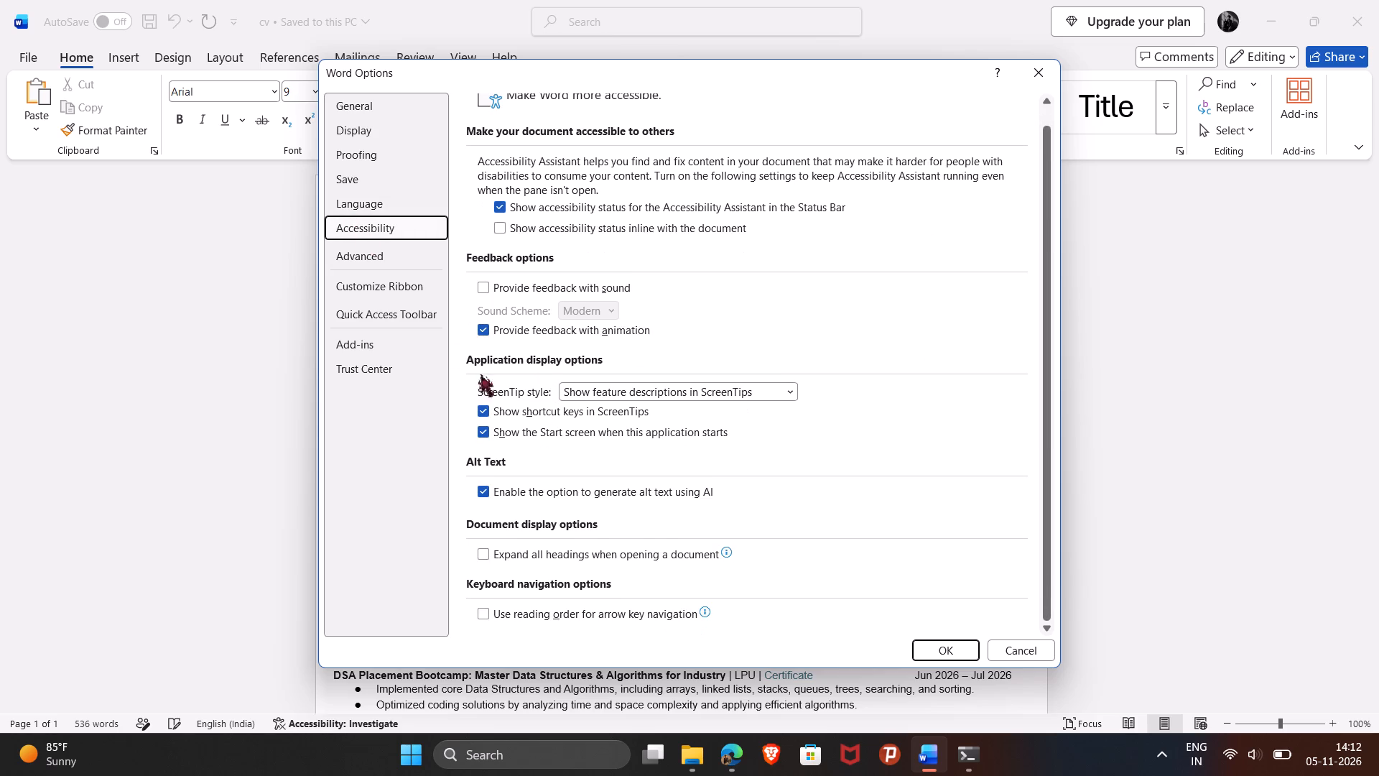
{"action": "left_click", "coordinate": [406, 249]}
{"action": "scroll", "coordinate": [564, 430], "scroll_direction": "down", "scroll_amount": 4}
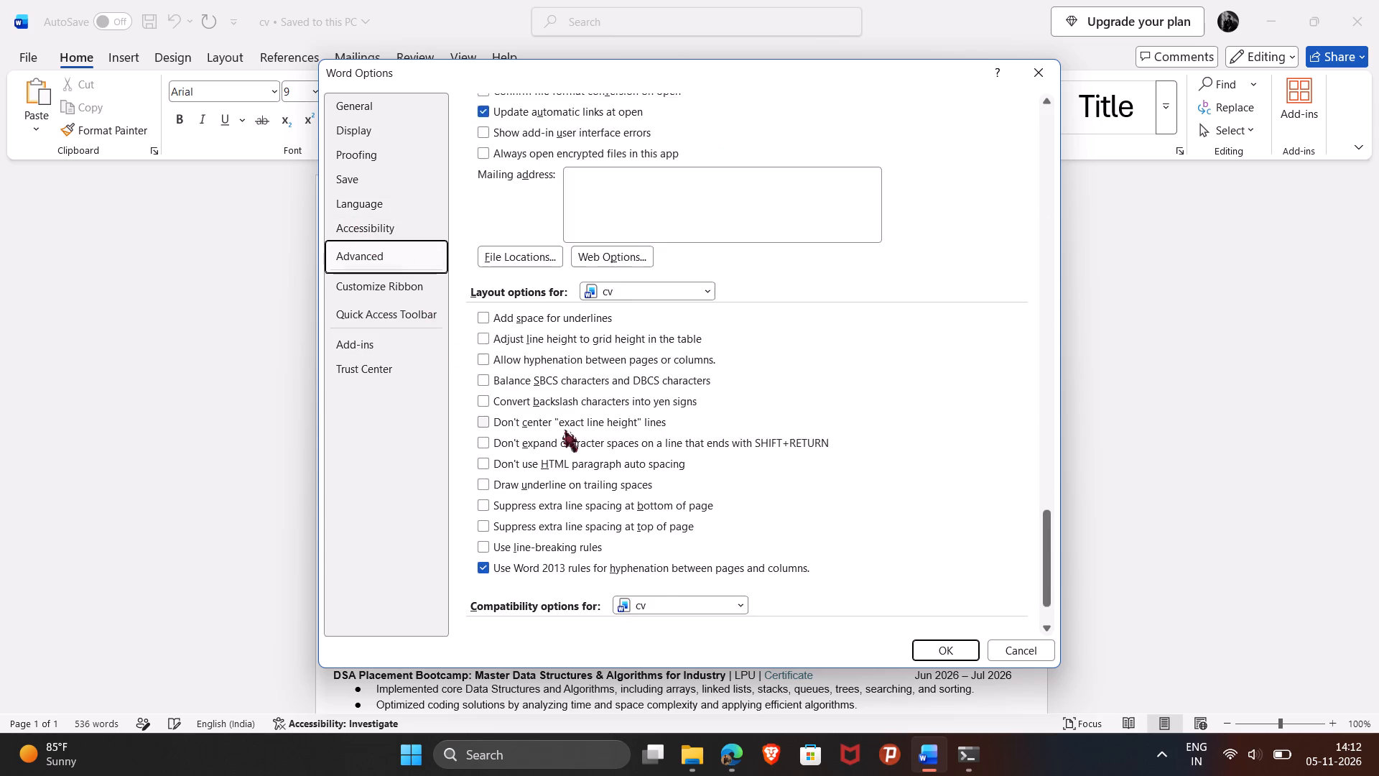
{"action": "scroll", "coordinate": [564, 430], "scroll_direction": "down", "scroll_amount": 15}
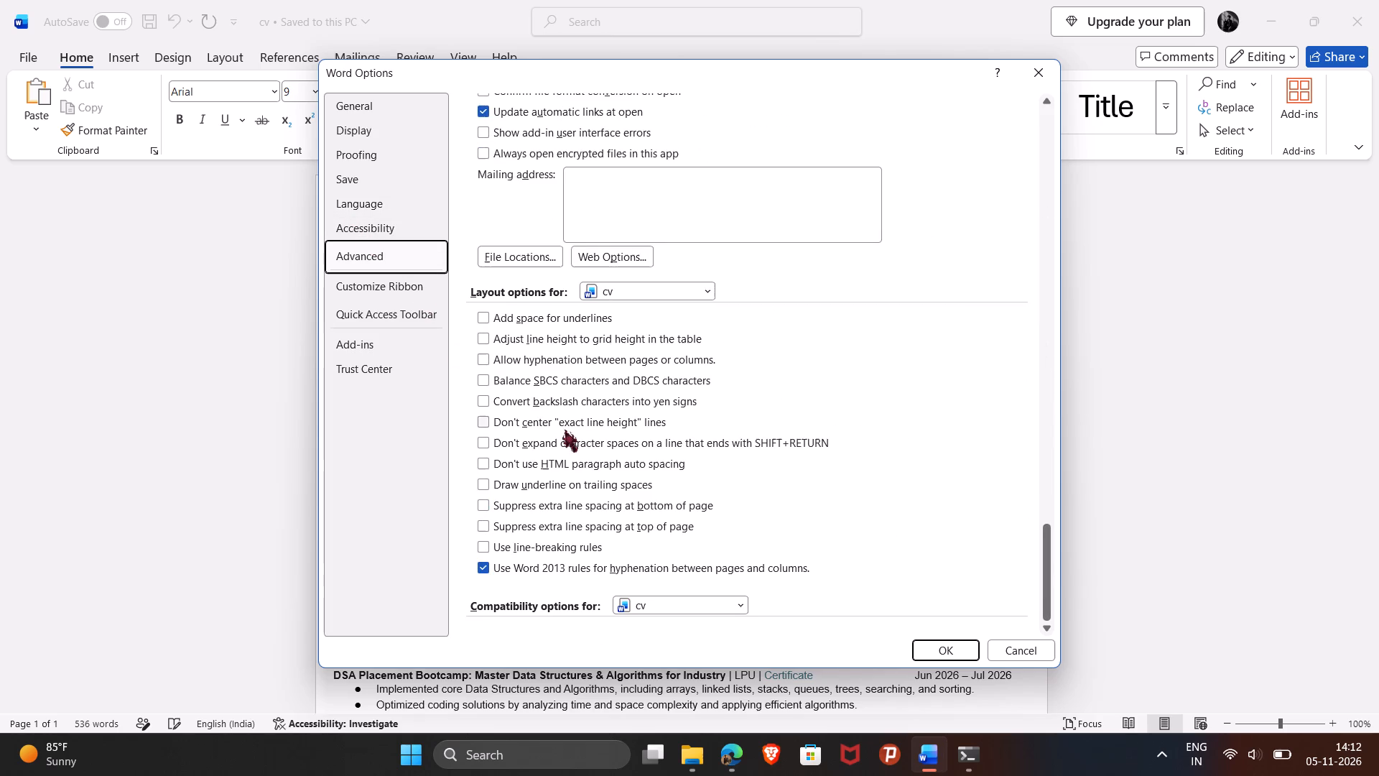
{"action": "scroll", "coordinate": [564, 430], "scroll_direction": "down", "scroll_amount": 4}
{"action": "scroll", "coordinate": [564, 430], "scroll_direction": "up", "scroll_amount": 1}
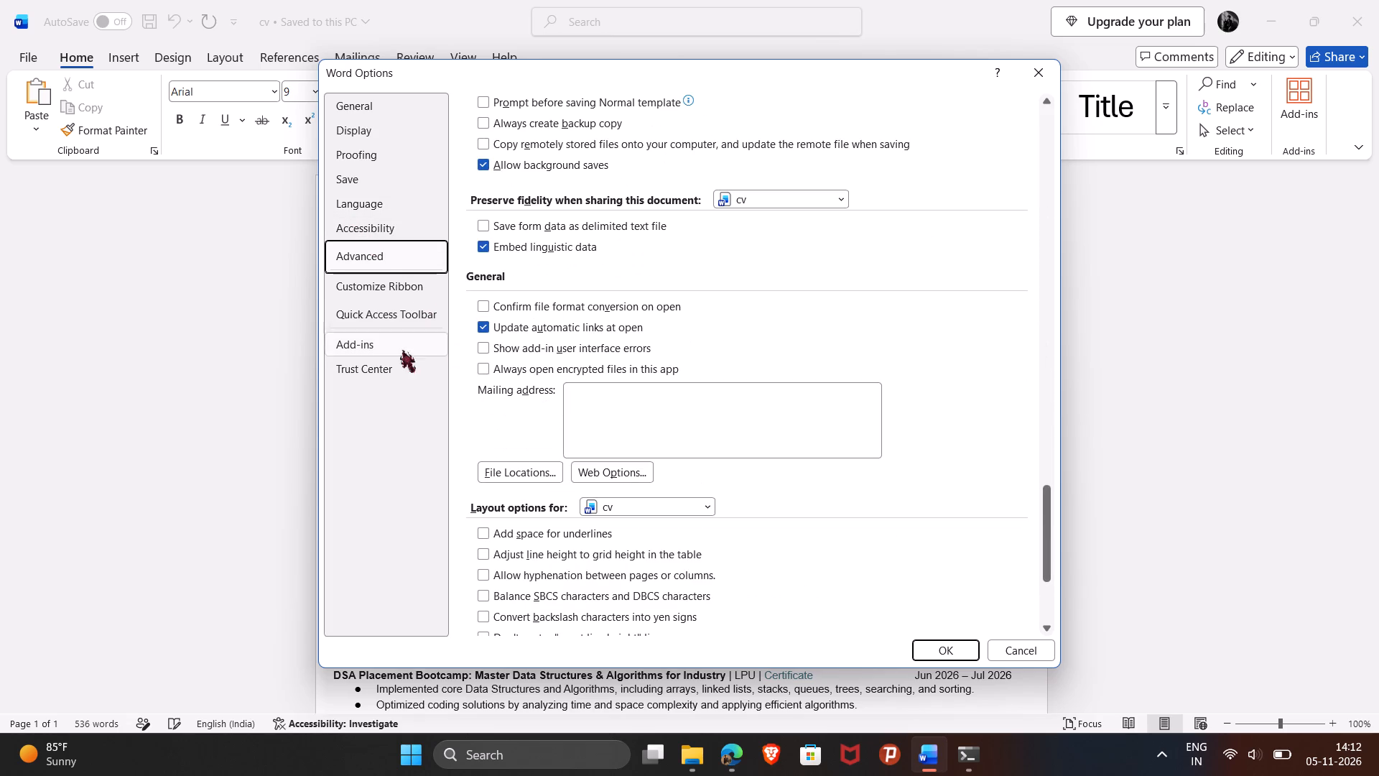
Examine the Customize Ribbon, Quick Access Toolbar, Add-ins and Trust Center pages of Word Options, and close the dialog.
{"action": "left_click", "coordinate": [390, 284]}
{"action": "scroll", "coordinate": [532, 420], "scroll_direction": "down", "scroll_amount": 5}
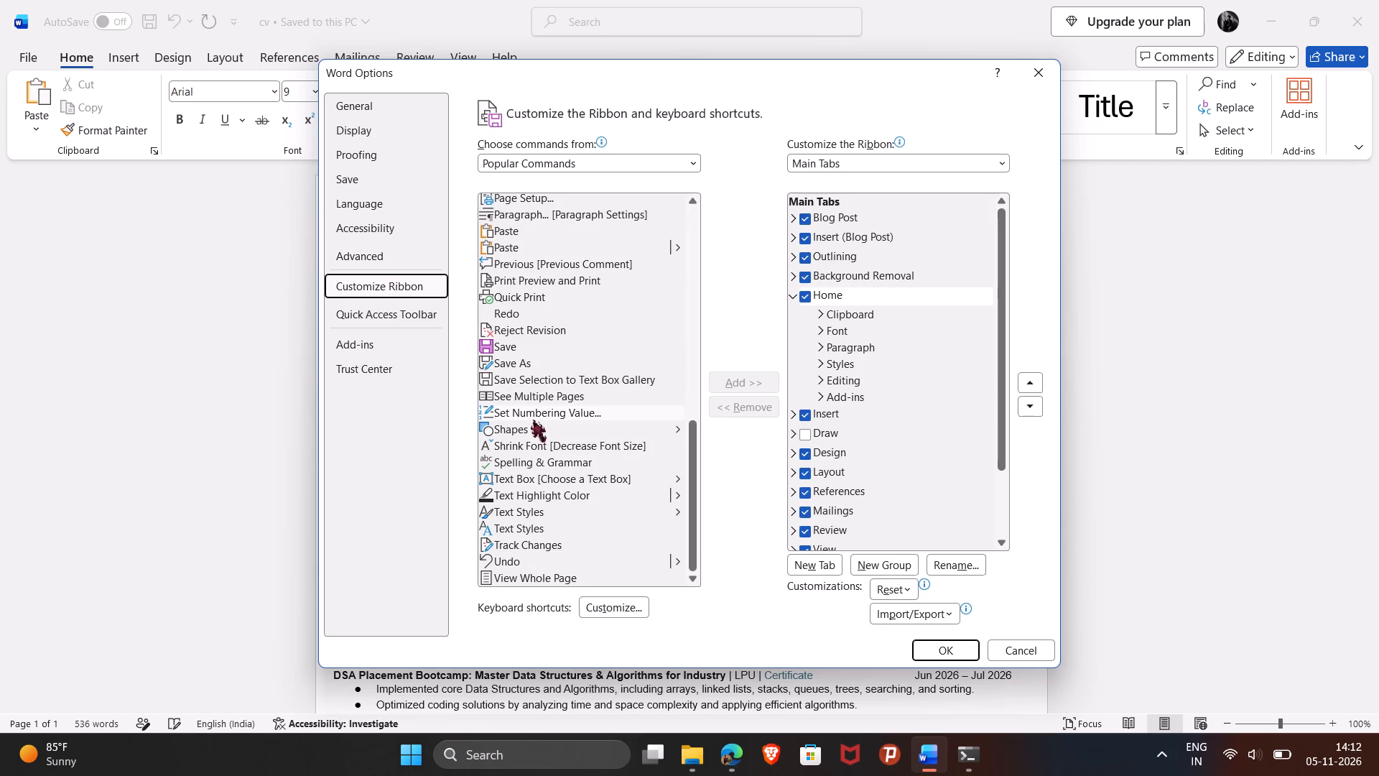
{"action": "scroll", "coordinate": [762, 412], "scroll_direction": "down", "scroll_amount": 7}
{"action": "left_click", "coordinate": [381, 323]}
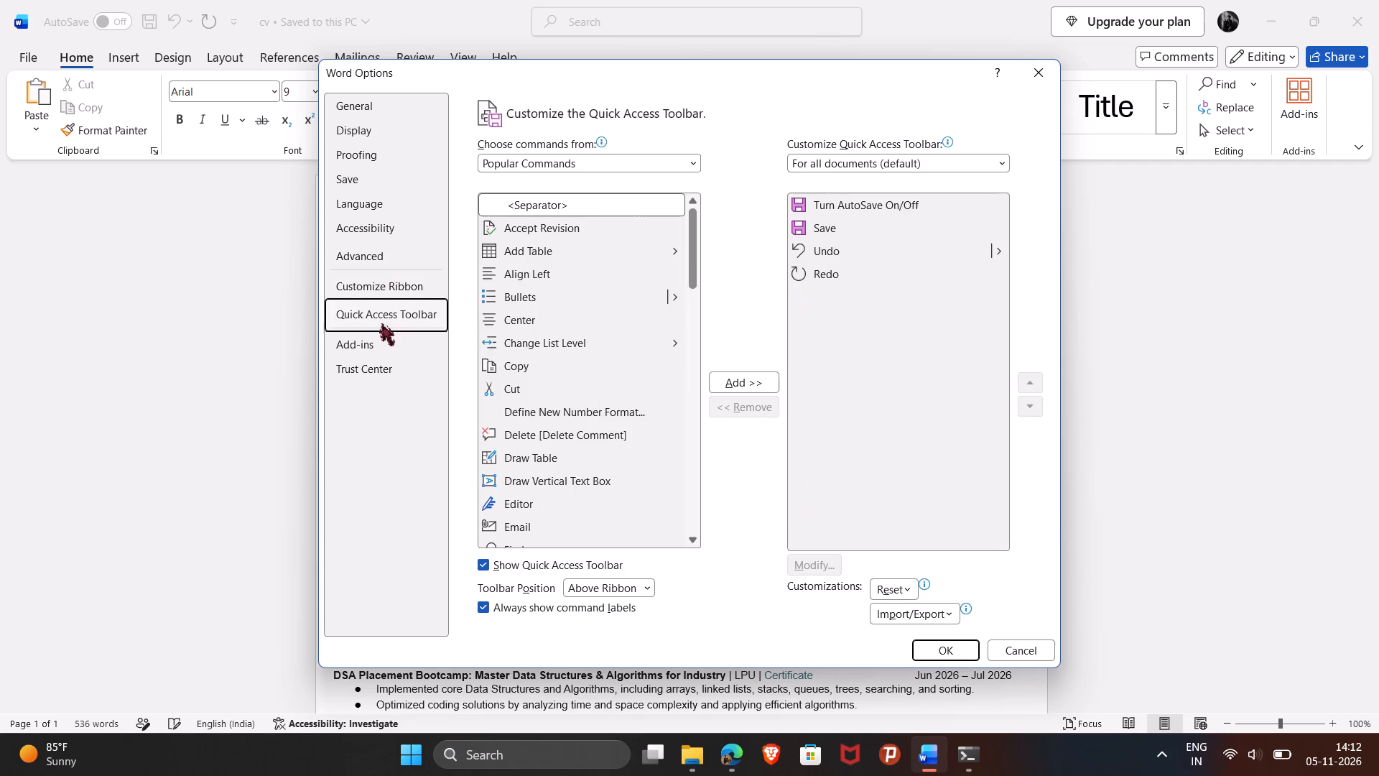
{"action": "scroll", "coordinate": [613, 490], "scroll_direction": "down", "scroll_amount": 6}
{"action": "scroll", "coordinate": [704, 587], "scroll_direction": "down", "scroll_amount": 7}
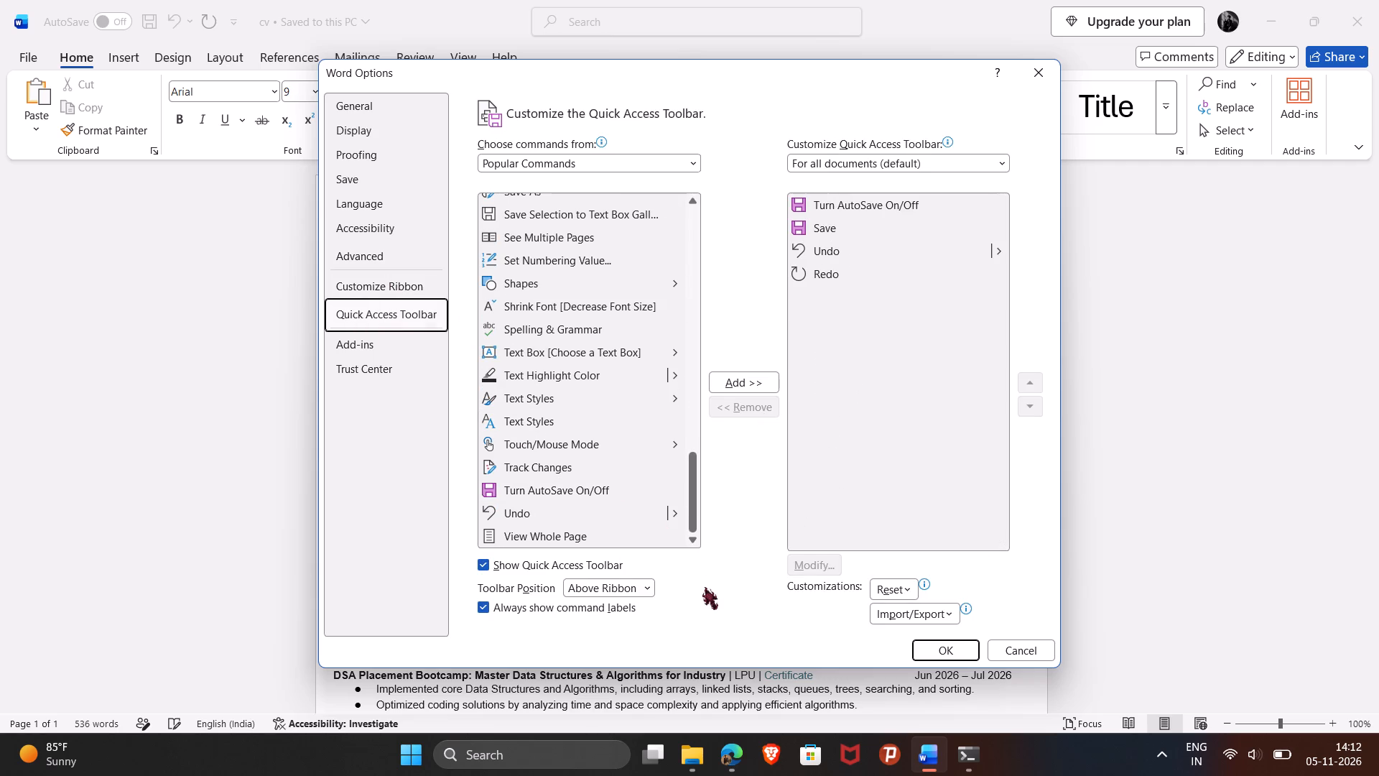
{"action": "scroll", "coordinate": [695, 586], "scroll_direction": "down", "scroll_amount": 1}
{"action": "left_click", "coordinate": [387, 341]}
{"action": "scroll", "coordinate": [650, 540], "scroll_direction": "down", "scroll_amount": 8}
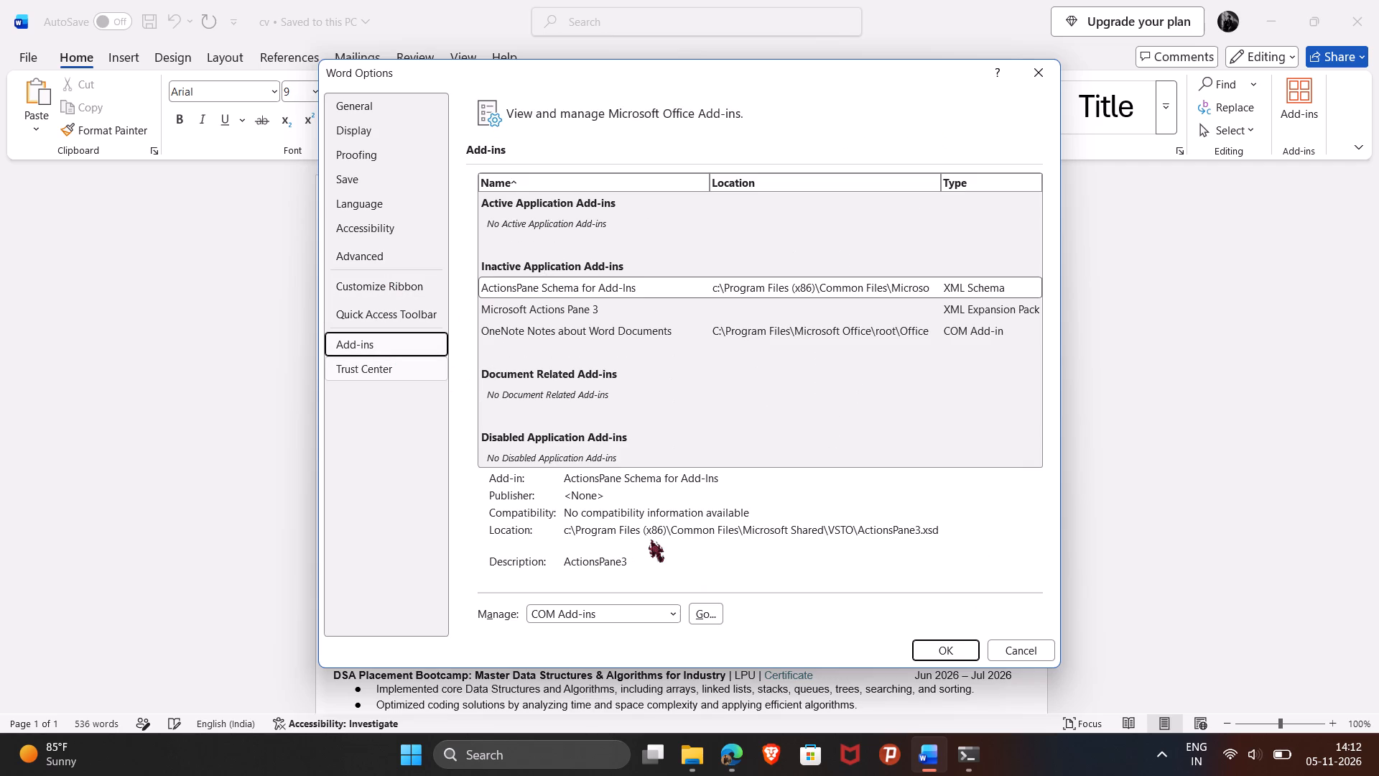
{"action": "left_click", "coordinate": [404, 372]}
{"action": "scroll", "coordinate": [527, 422], "scroll_direction": "down", "scroll_amount": 1}
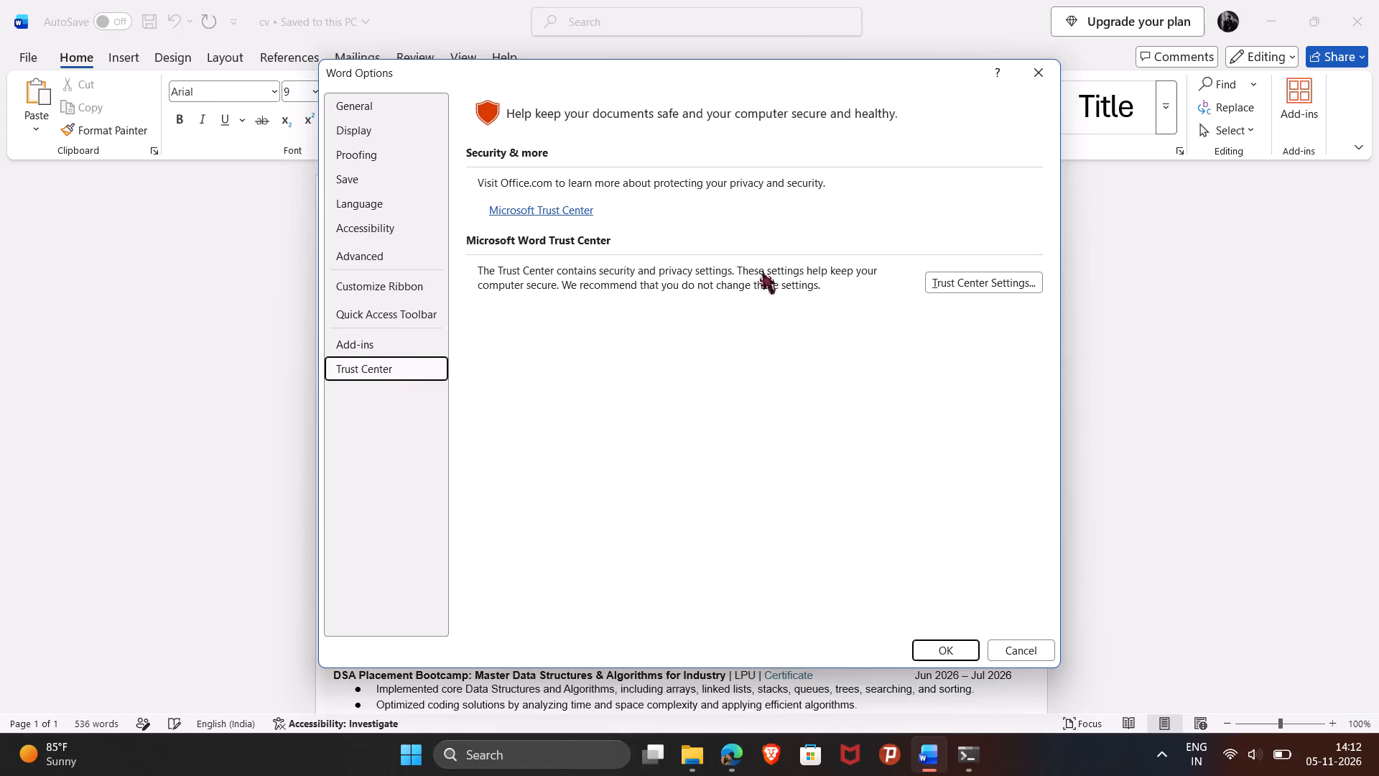
{"action": "left_click", "coordinate": [1026, 75]}
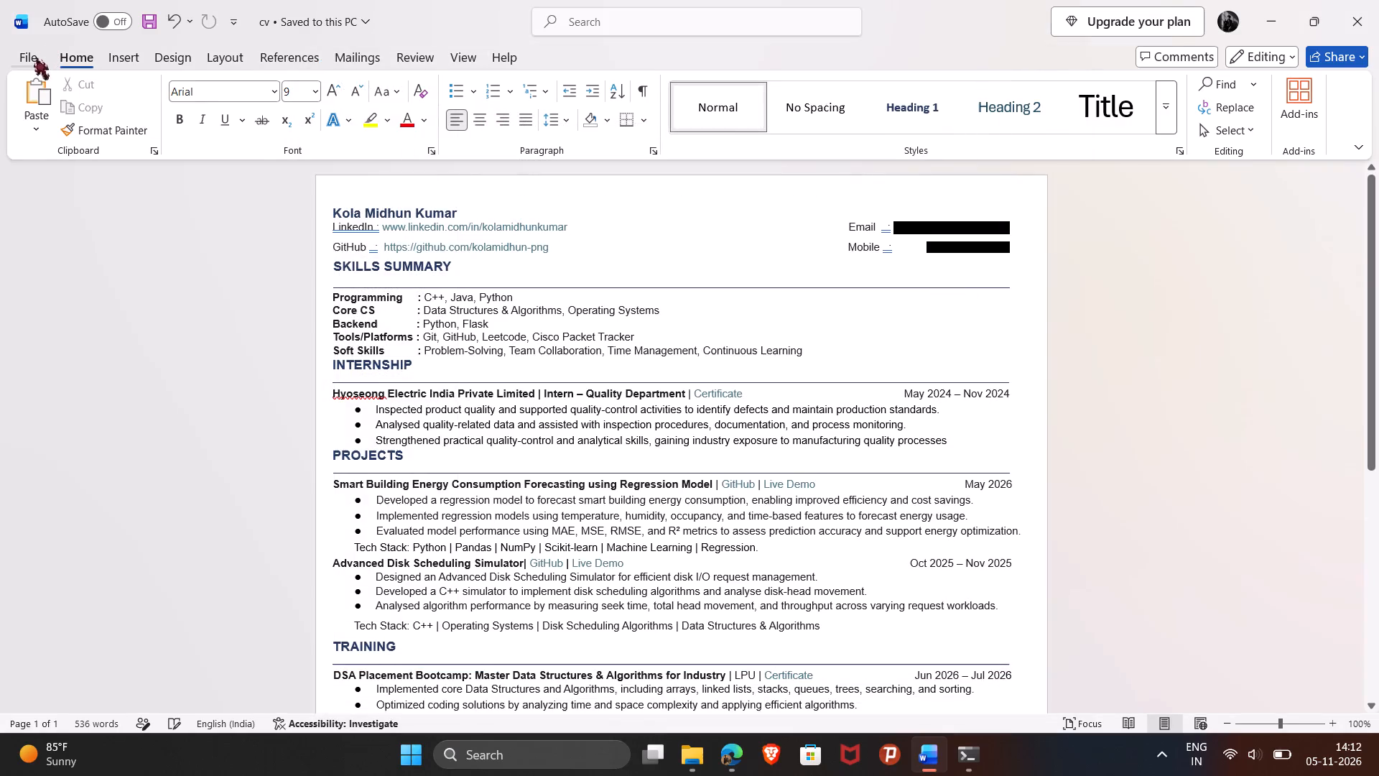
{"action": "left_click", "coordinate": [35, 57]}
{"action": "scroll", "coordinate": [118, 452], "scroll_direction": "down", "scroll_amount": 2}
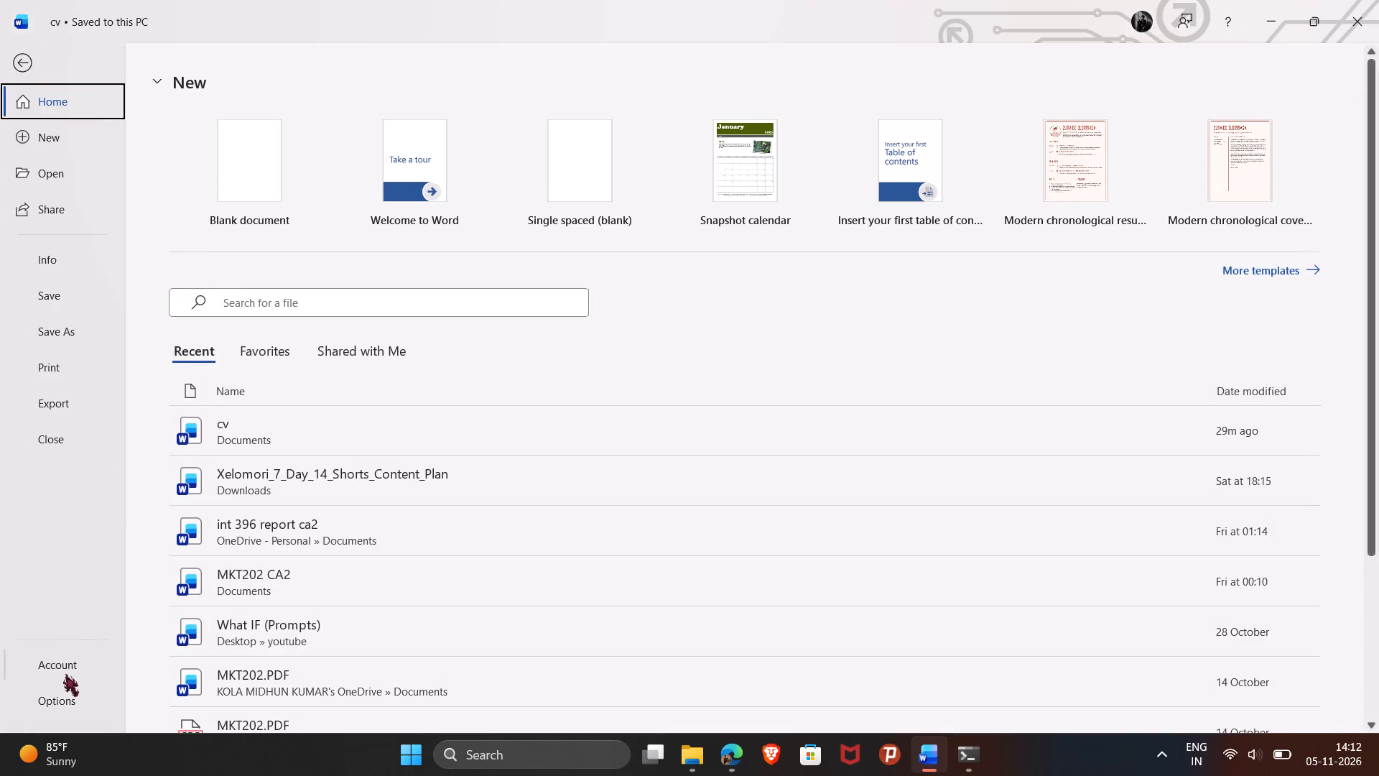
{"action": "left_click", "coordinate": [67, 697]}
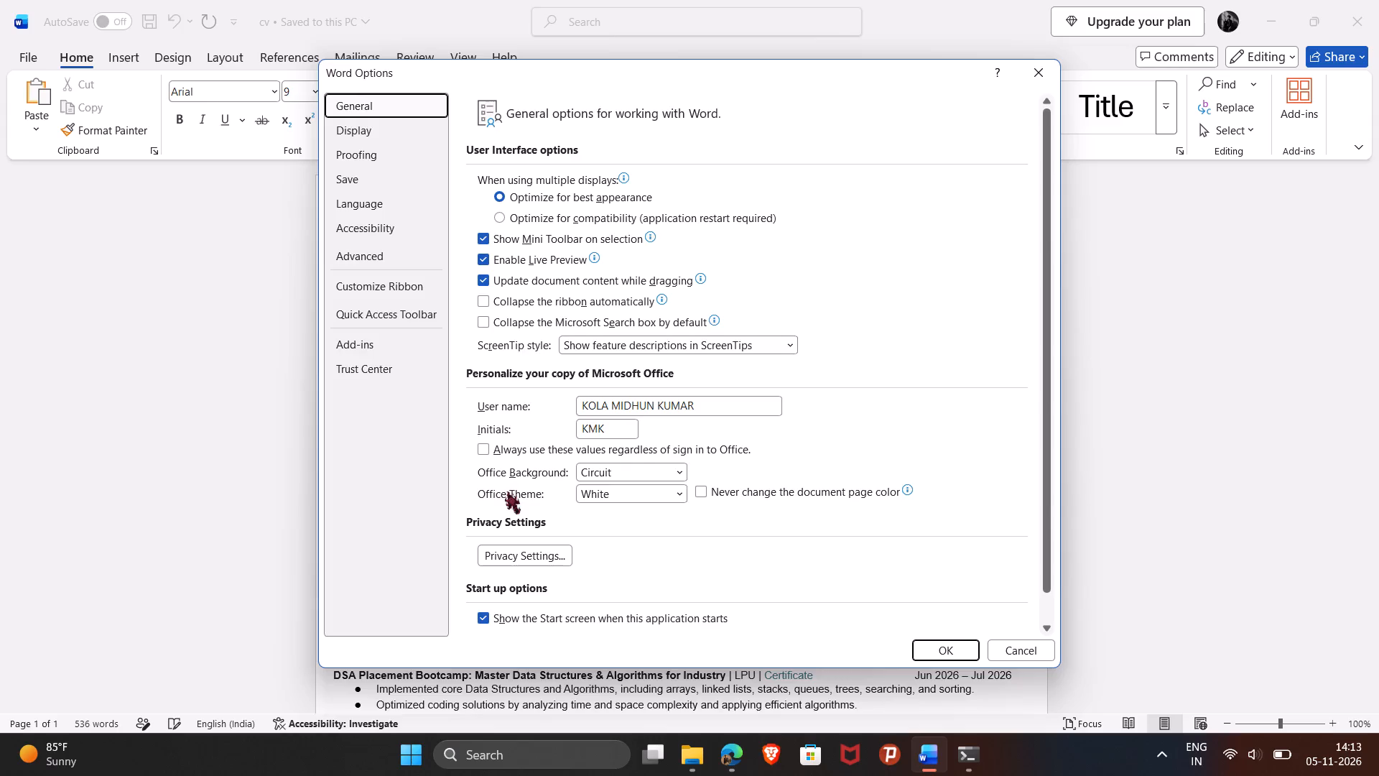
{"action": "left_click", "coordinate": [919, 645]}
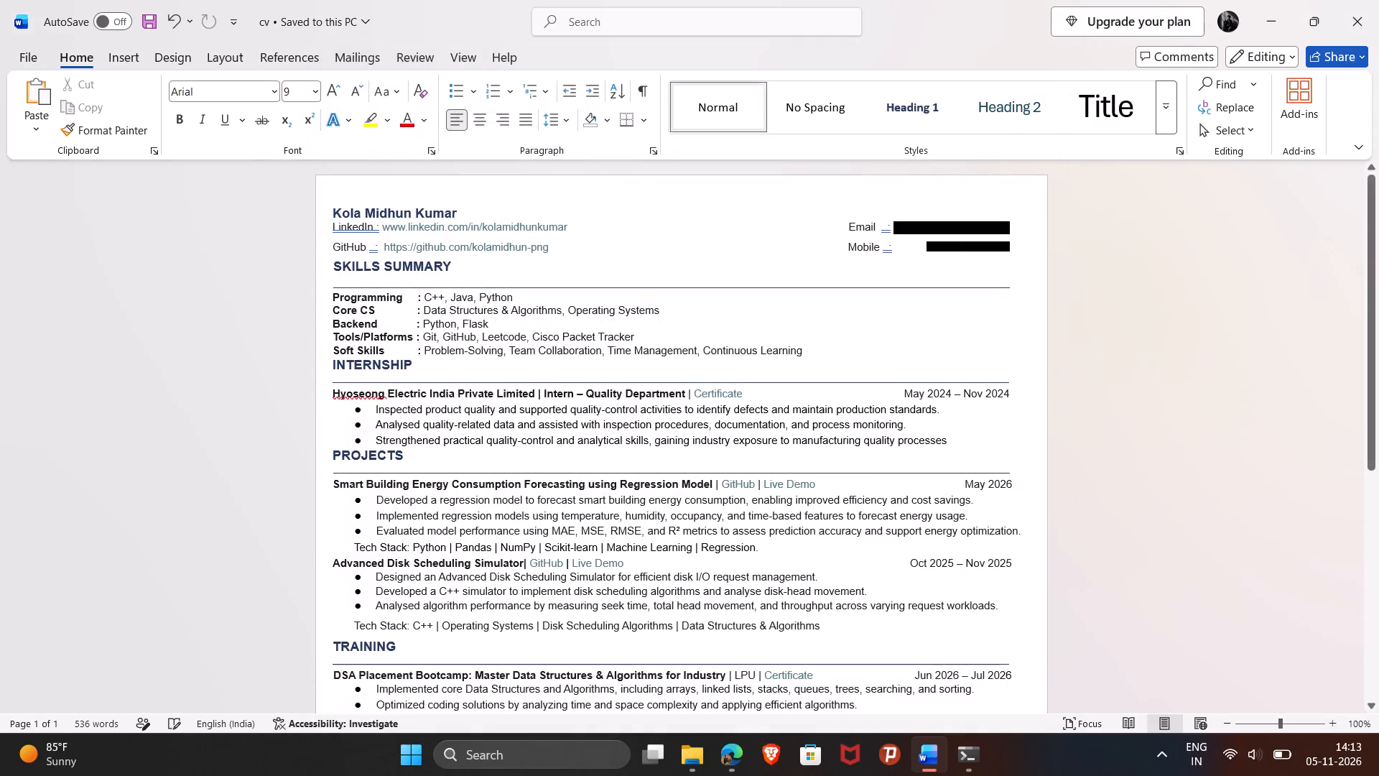
Return to Edge, open iLovePDF's Word to PDF converter from the search results, and start selecting the Word file to convert.
{"action": "left_click", "coordinate": [1273, 23]}
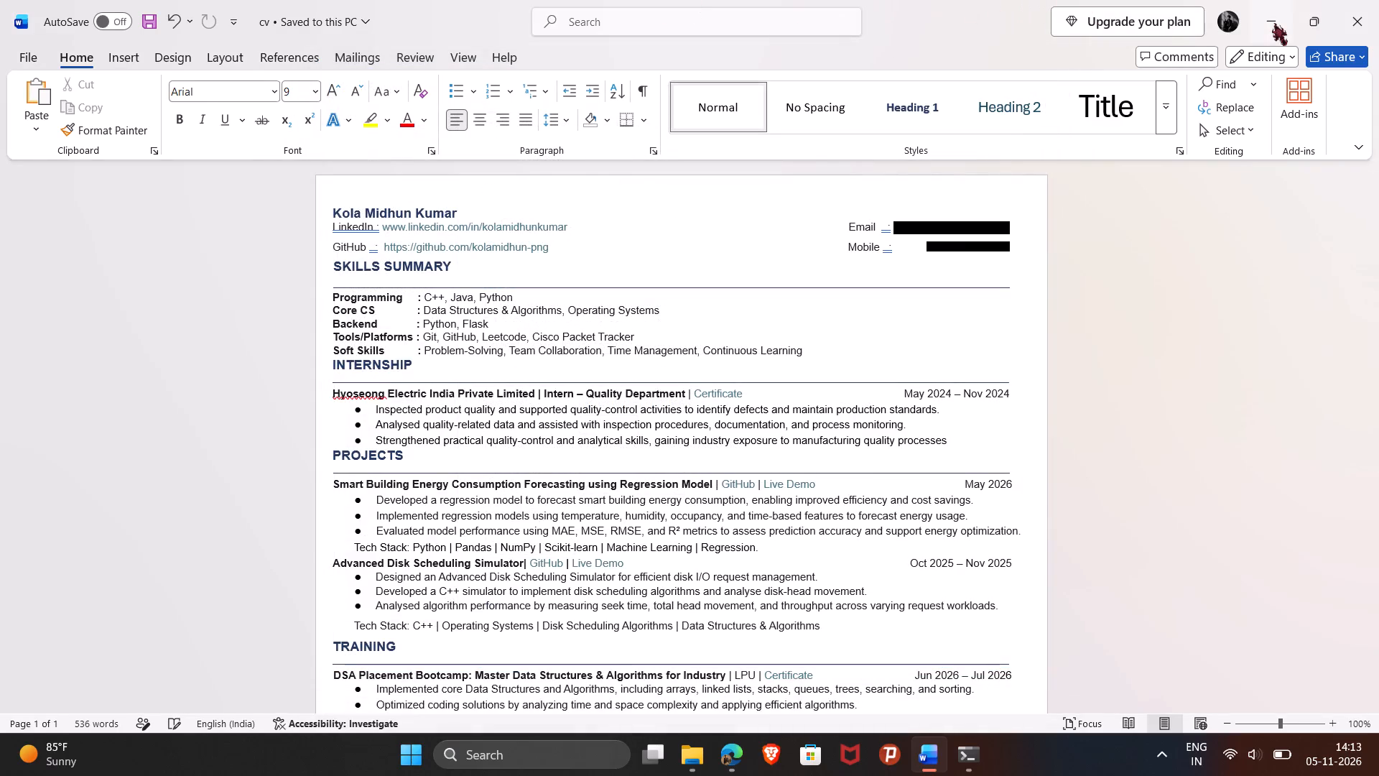
{"action": "left_click", "coordinate": [468, 300]}
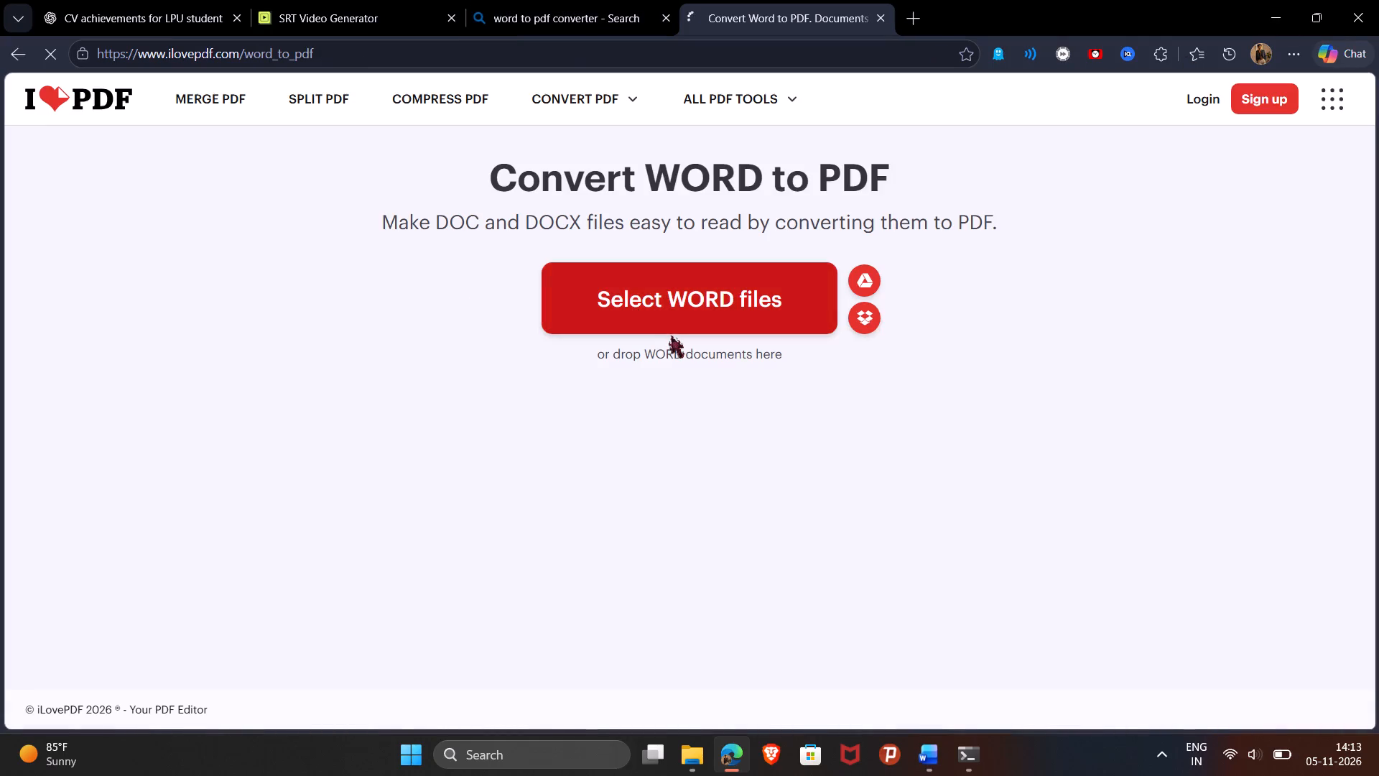
{"action": "left_click_drag", "start_coordinate": [670, 336], "coordinate": [672, 328]}
{"action": "left_click", "coordinate": [672, 328]}
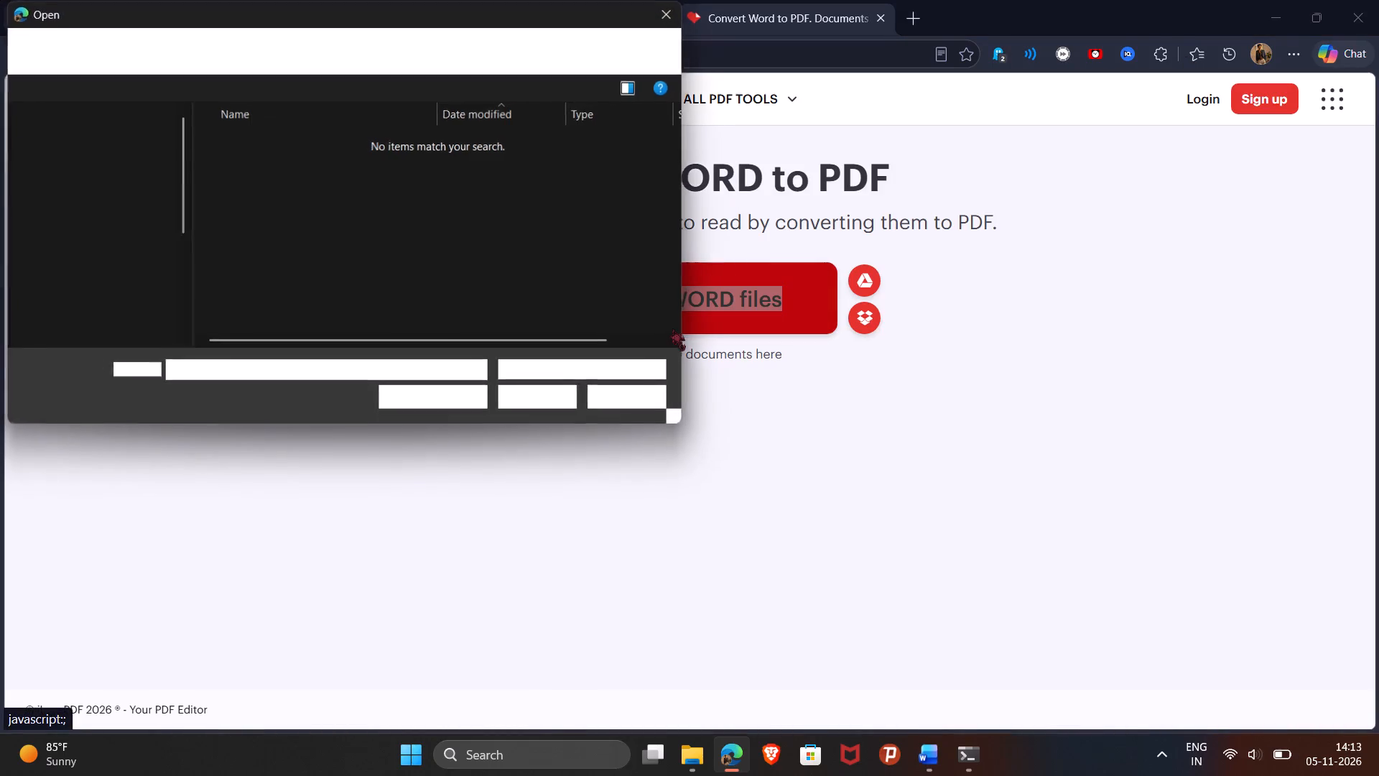
{"action": "left_click", "coordinate": [924, 749]}
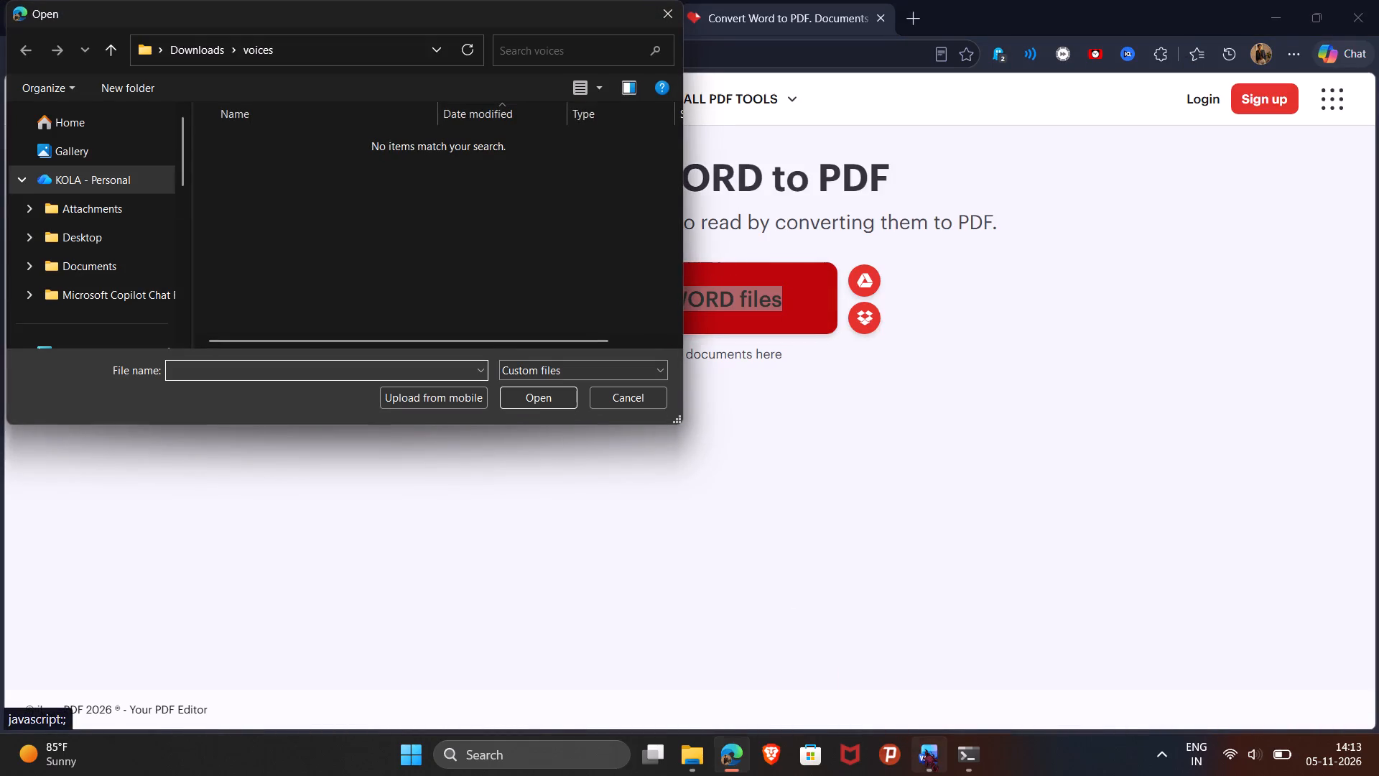
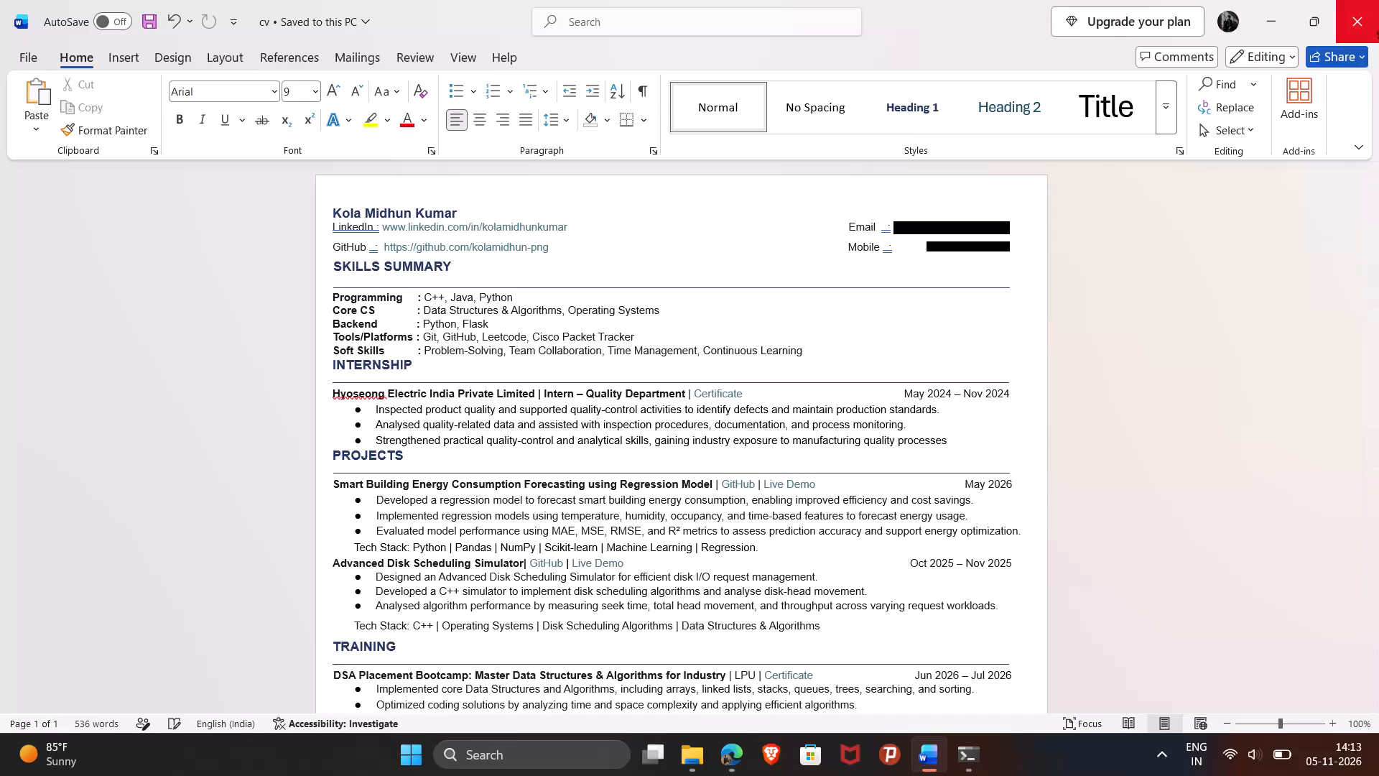
Close Word, choose the cv file from the local Documents folder in iLovePDF, and convert it to PDF.
{"action": "left_click", "coordinate": [1378, 24]}
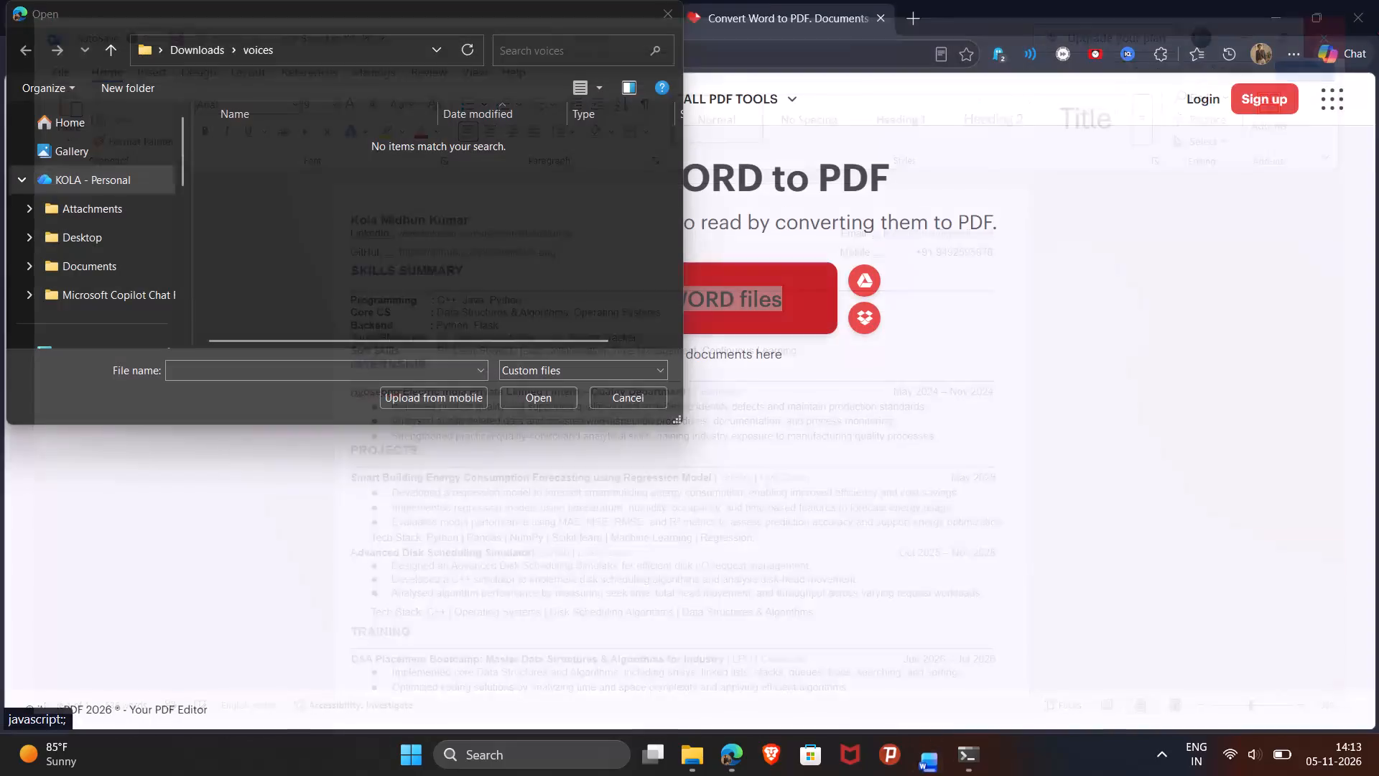
{"action": "left_click", "coordinate": [113, 234]}
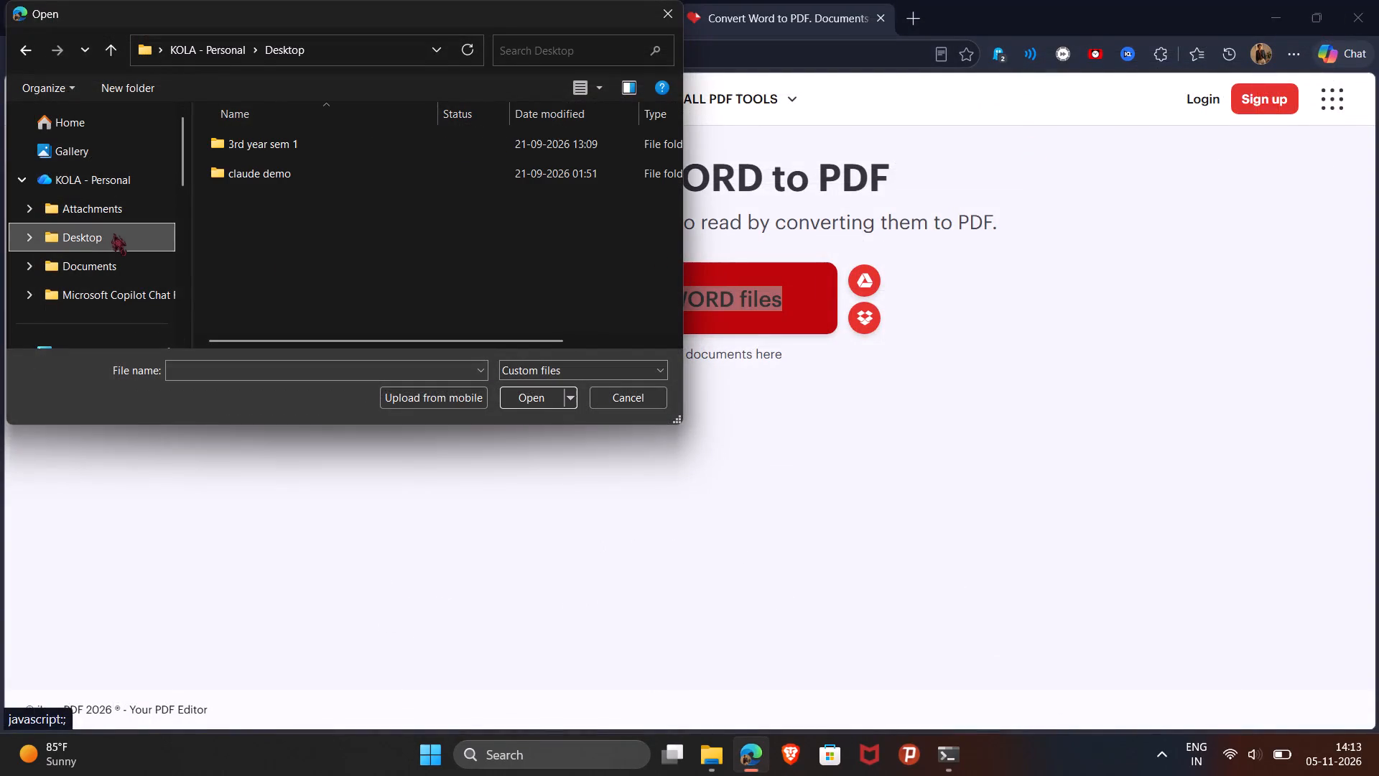
{"action": "double_click", "coordinate": [63, 252]}
{"action": "scroll", "coordinate": [63, 252], "scroll_direction": "down", "scroll_amount": 1}
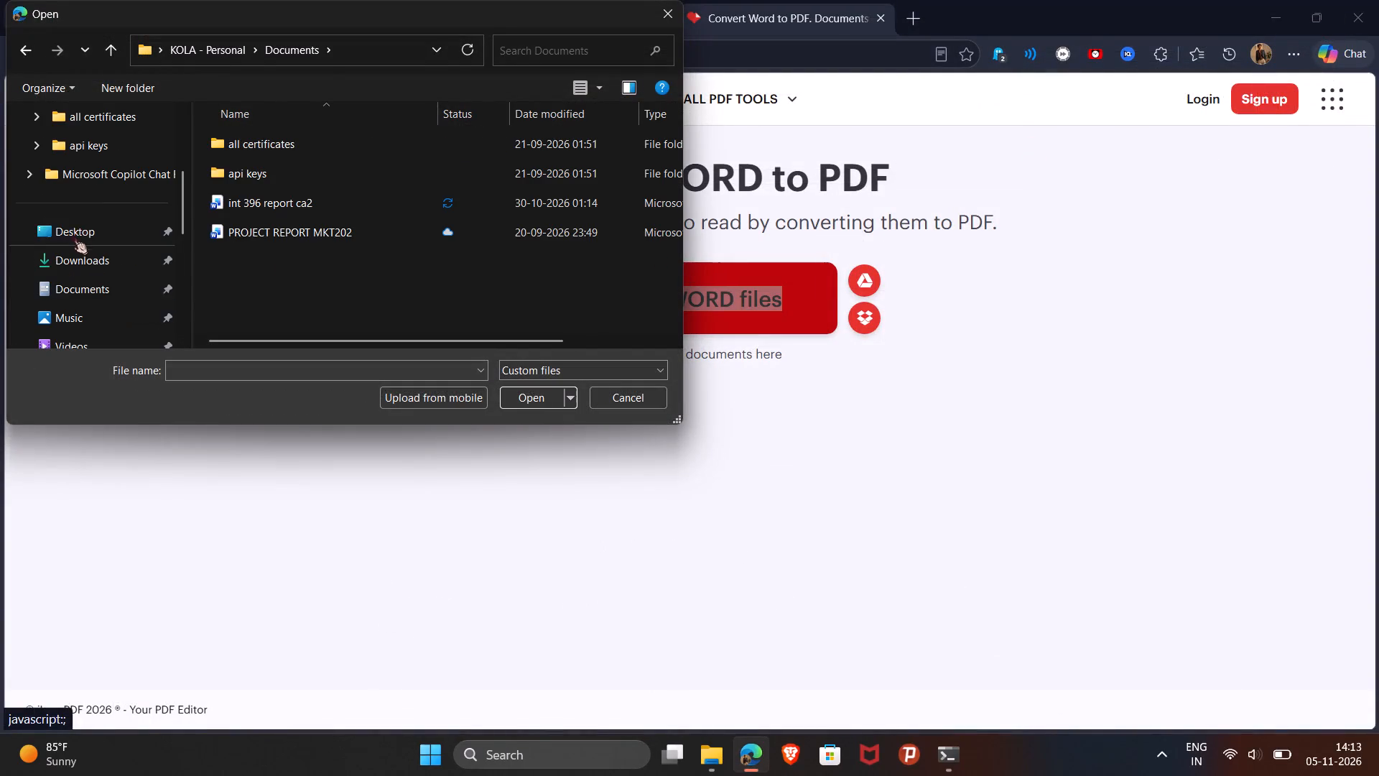
{"action": "left_click", "coordinate": [78, 226]}
{"action": "scroll", "coordinate": [277, 191], "scroll_direction": "down", "scroll_amount": 3}
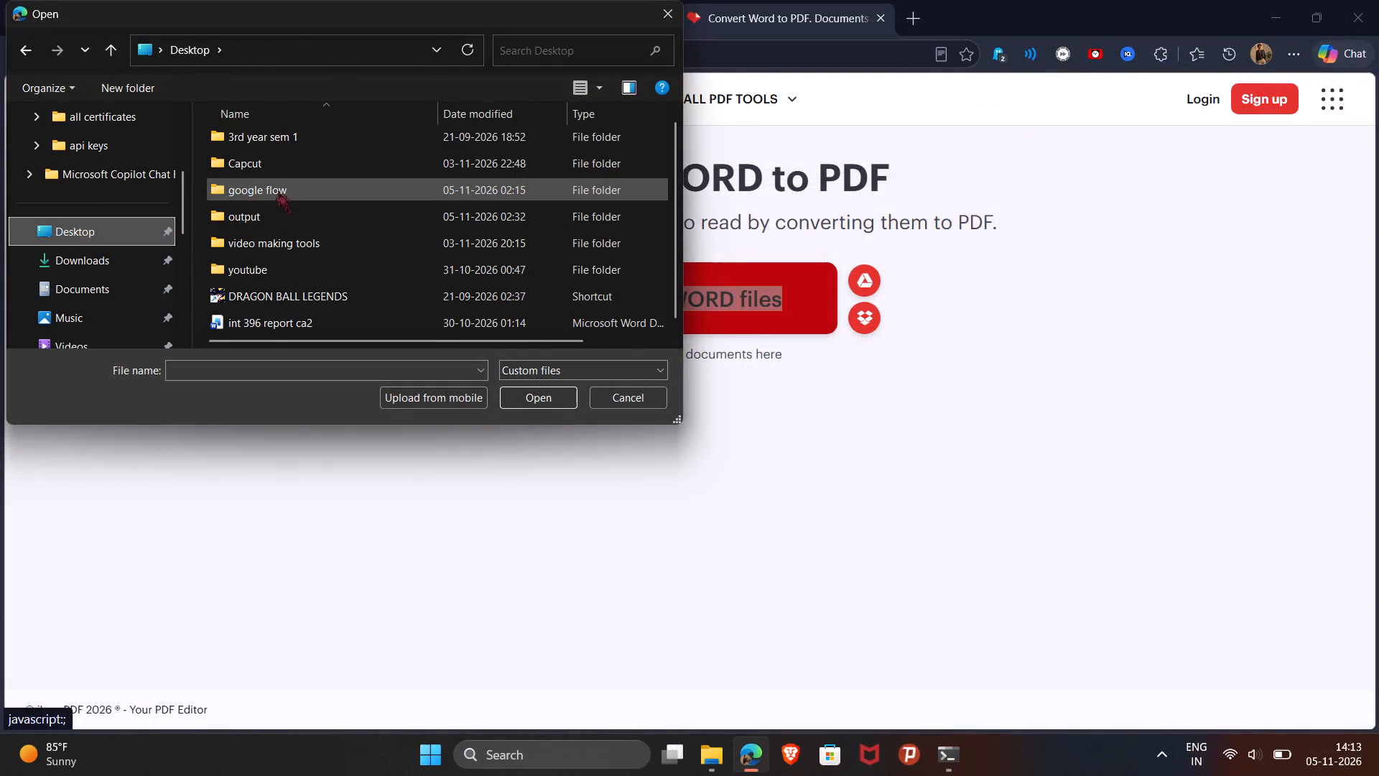
{"action": "scroll", "coordinate": [277, 191], "scroll_direction": "down", "scroll_amount": 2}
{"action": "left_click", "coordinate": [76, 300]}
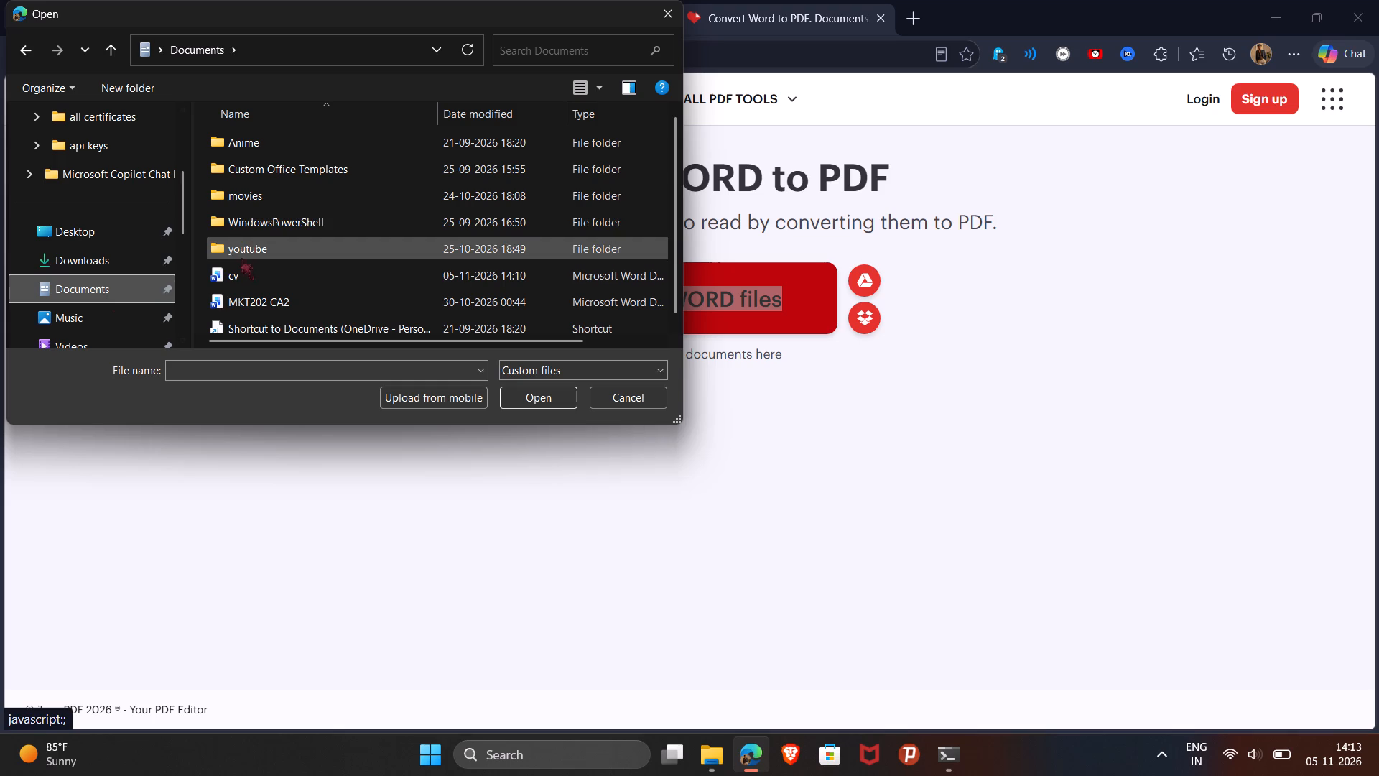
{"action": "left_click", "coordinate": [251, 266]}
{"action": "left_click", "coordinate": [531, 398]}
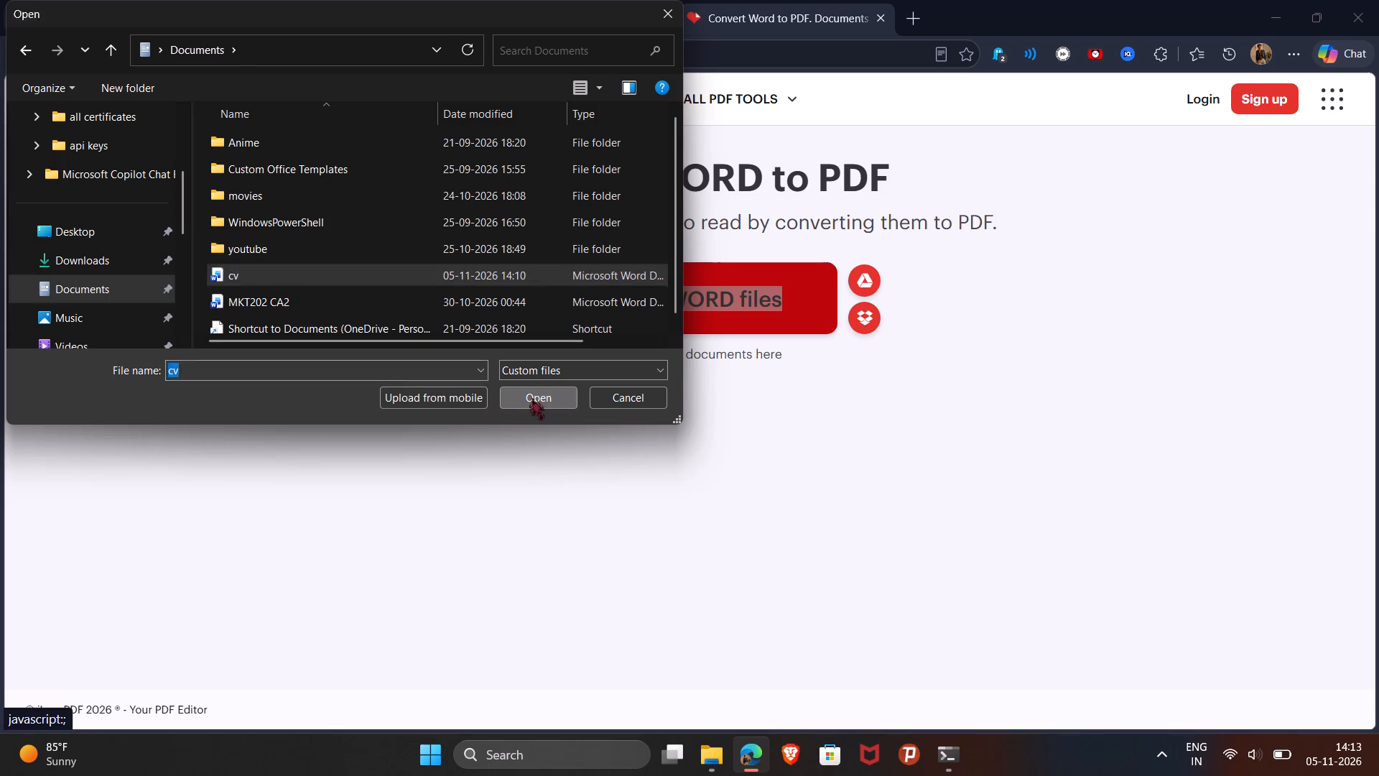
{"action": "left_click", "coordinate": [1083, 698]}
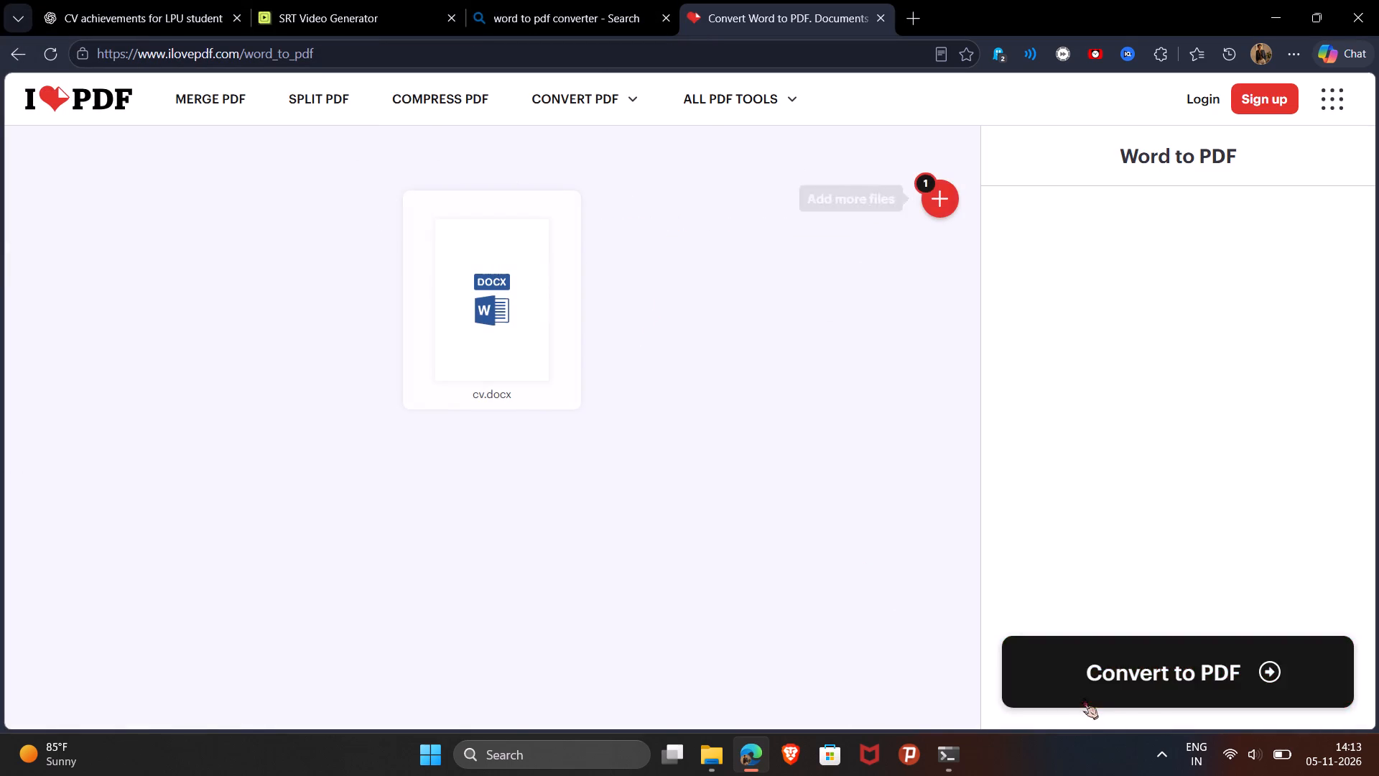
{"action": "left_click", "coordinate": [823, 417]}
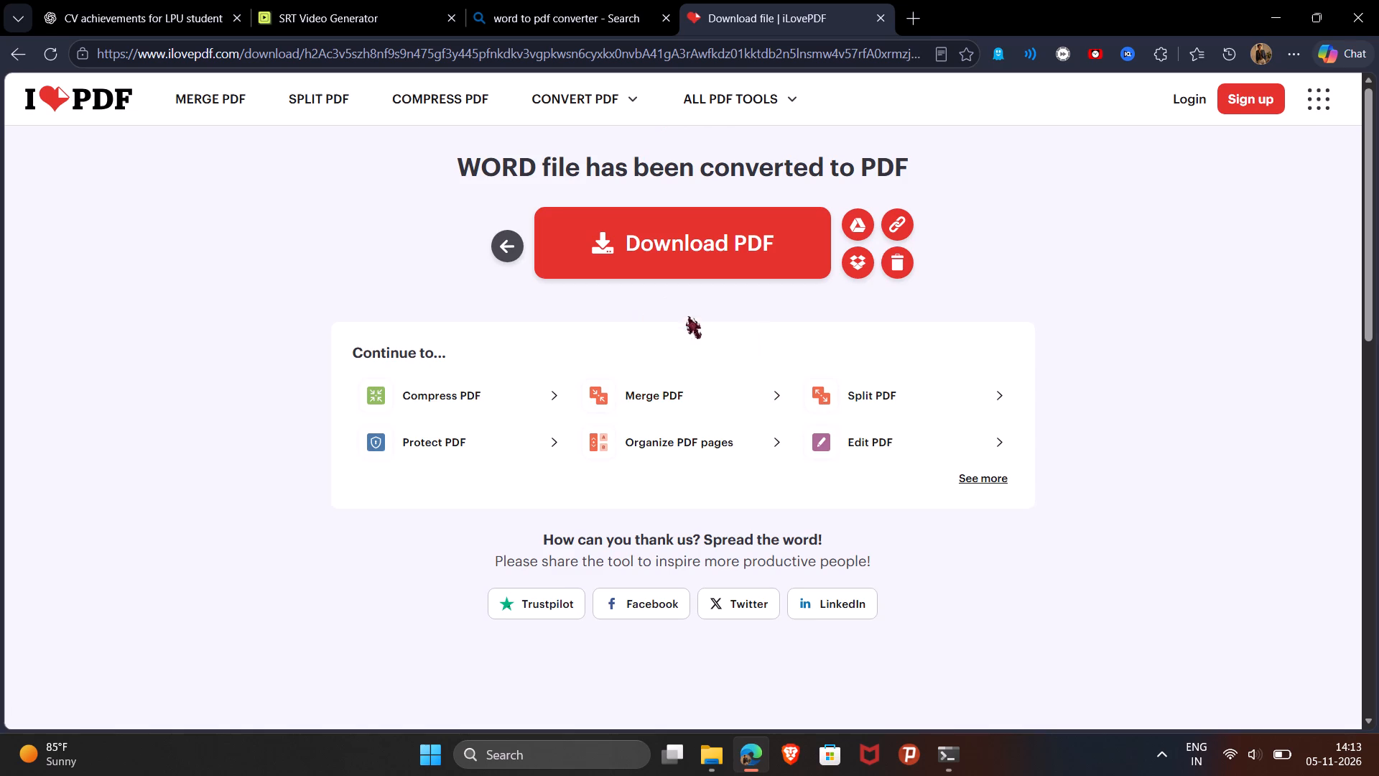
Download the converted CV as a PDF, open the downloaded file in the browser, and reload it.
{"action": "left_click", "coordinate": [702, 250]}
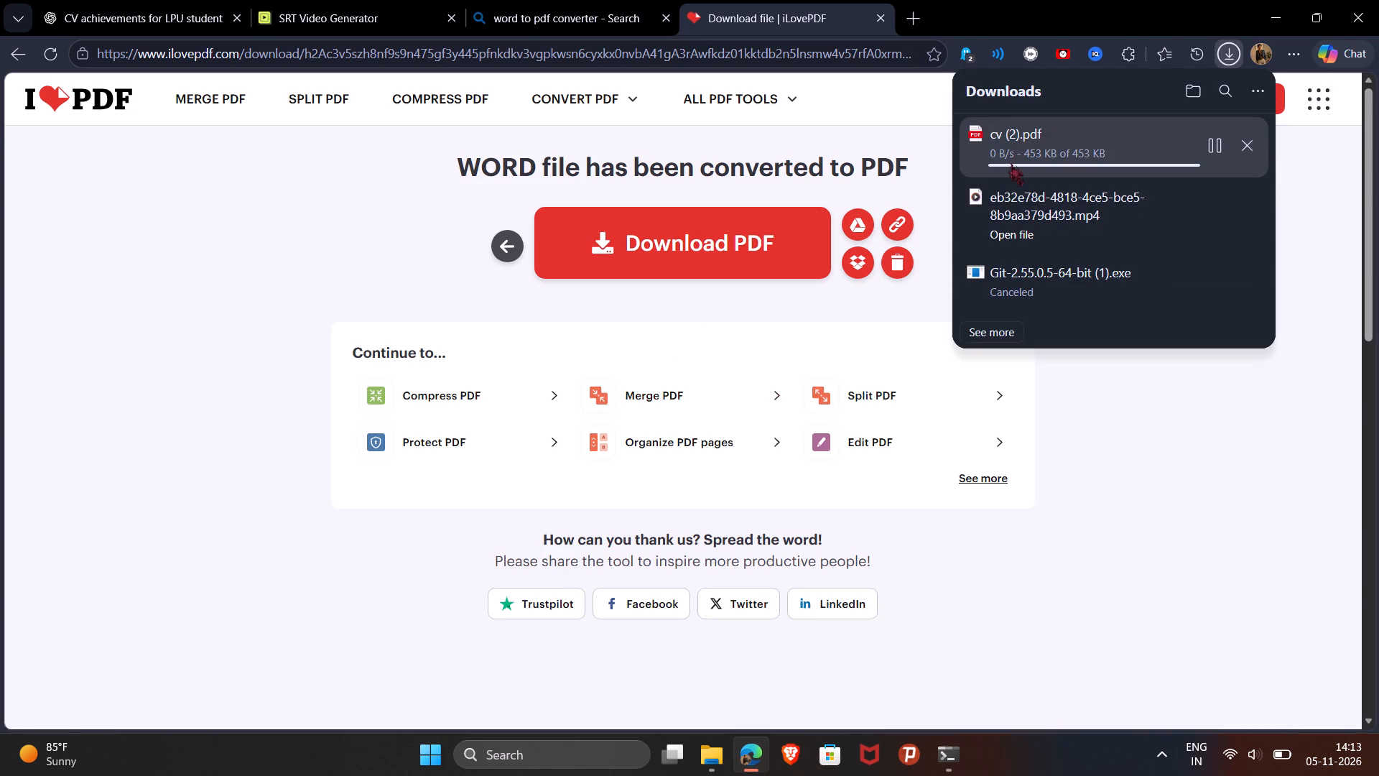
{"action": "left_click", "coordinate": [1013, 153]}
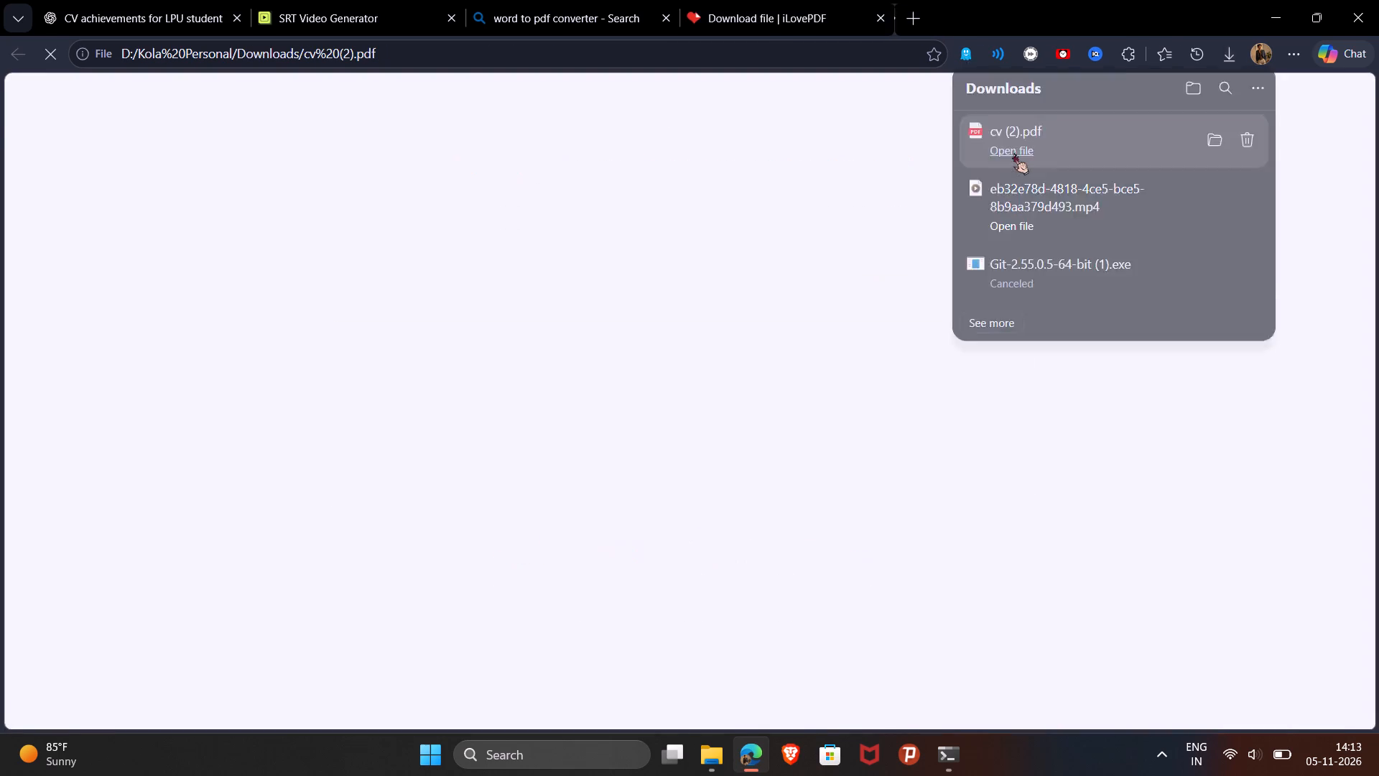
{"action": "key", "text": "ctrl+r"}
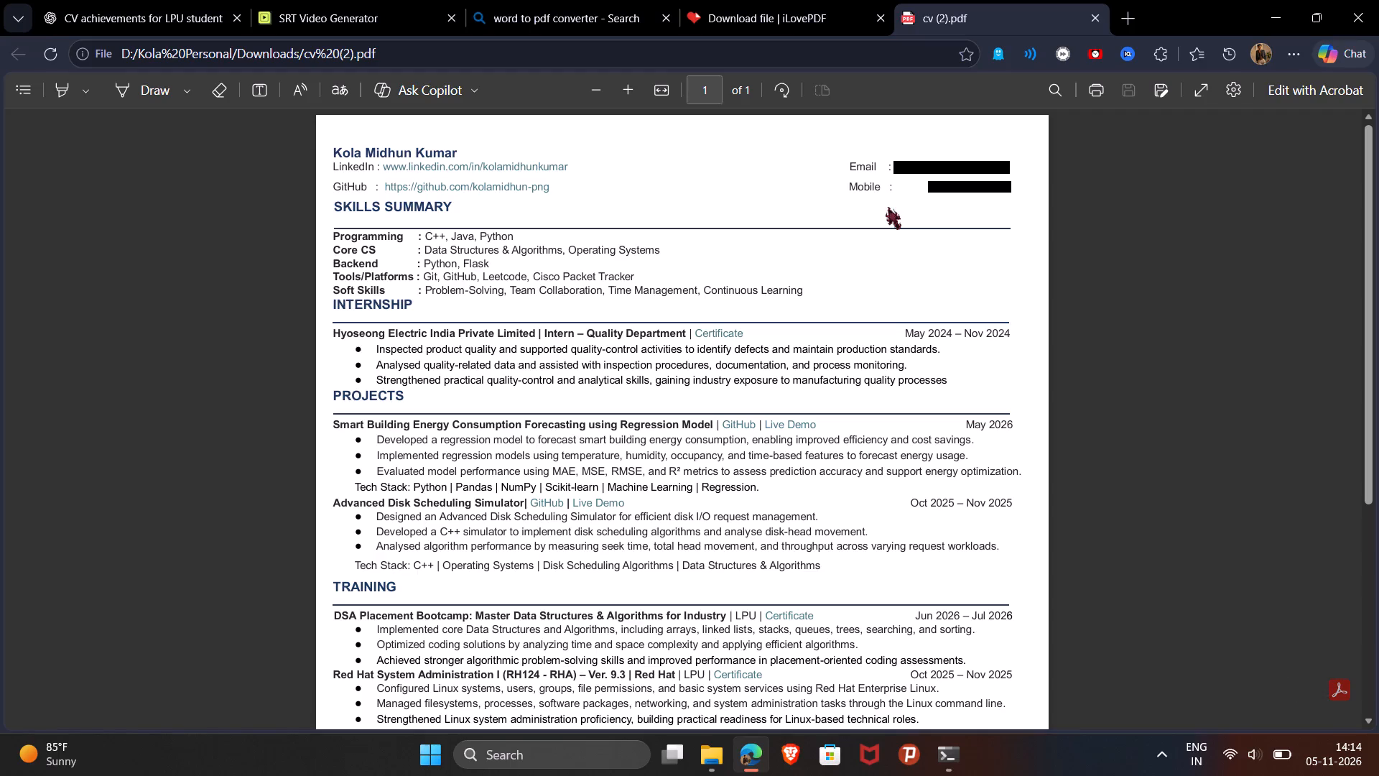
Examine the converted CV from the contact header down to the Education section, checking layout and link formatting.
{"action": "scroll", "coordinate": [887, 207], "scroll_direction": "down", "scroll_amount": 2}
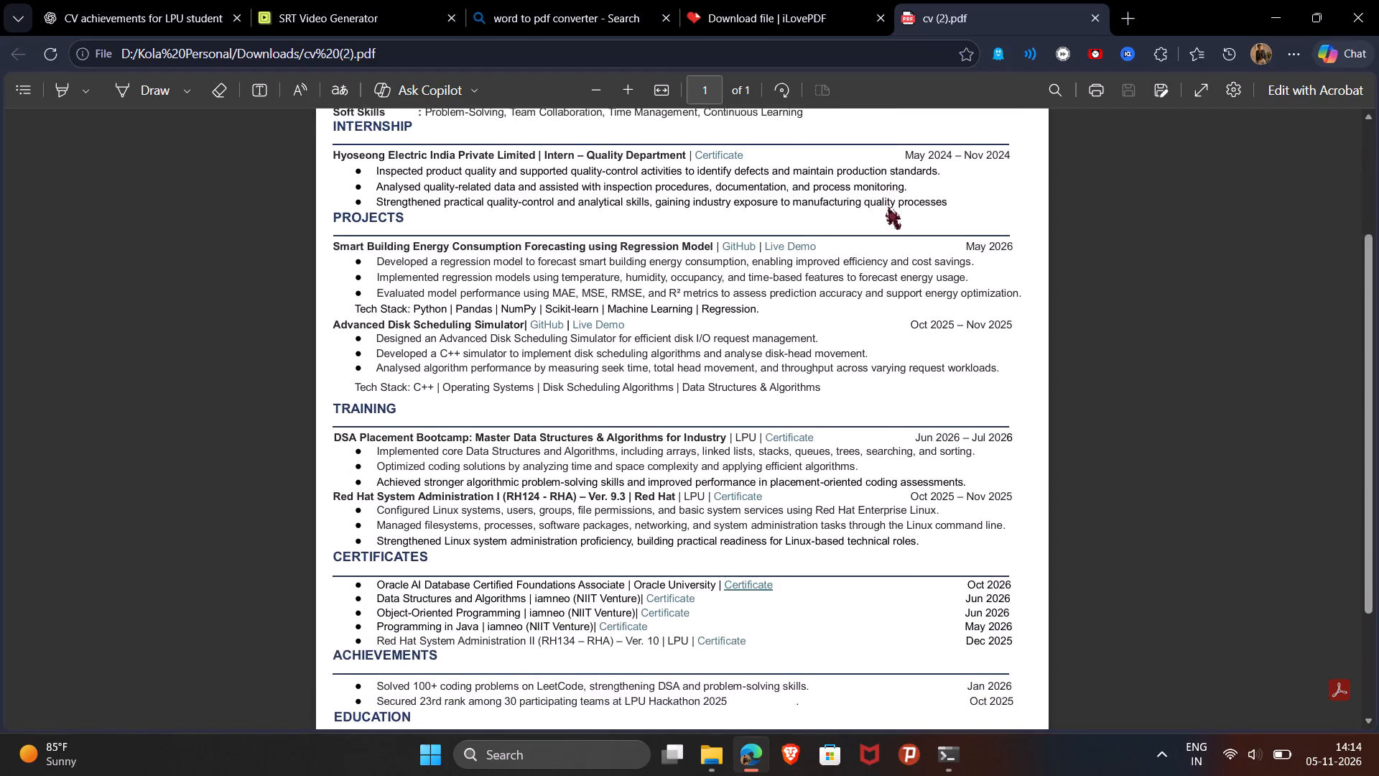
{"action": "scroll", "coordinate": [887, 207], "scroll_direction": "down", "scroll_amount": 2}
{"action": "scroll", "coordinate": [887, 207], "scroll_direction": "up", "scroll_amount": 1}
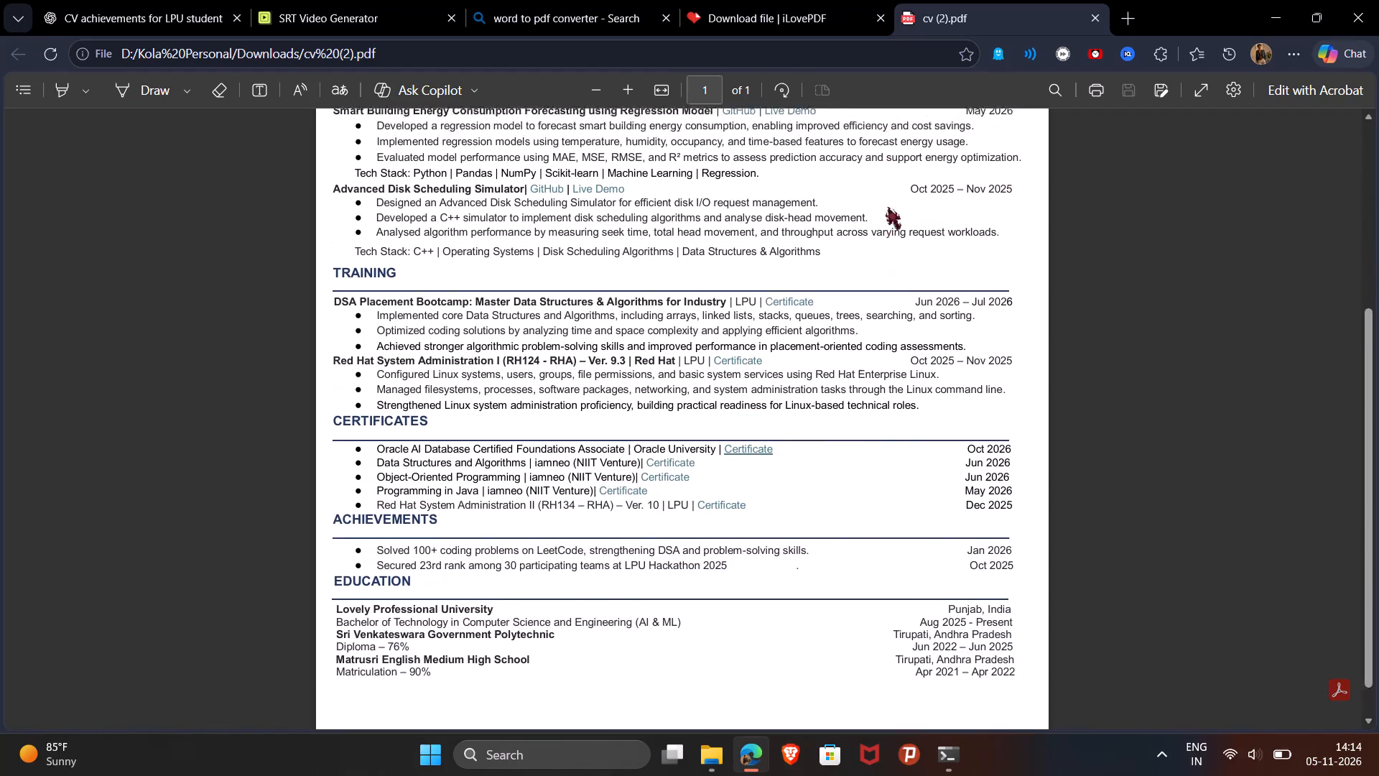
{"action": "scroll", "coordinate": [887, 207], "scroll_direction": "up", "scroll_amount": 5}
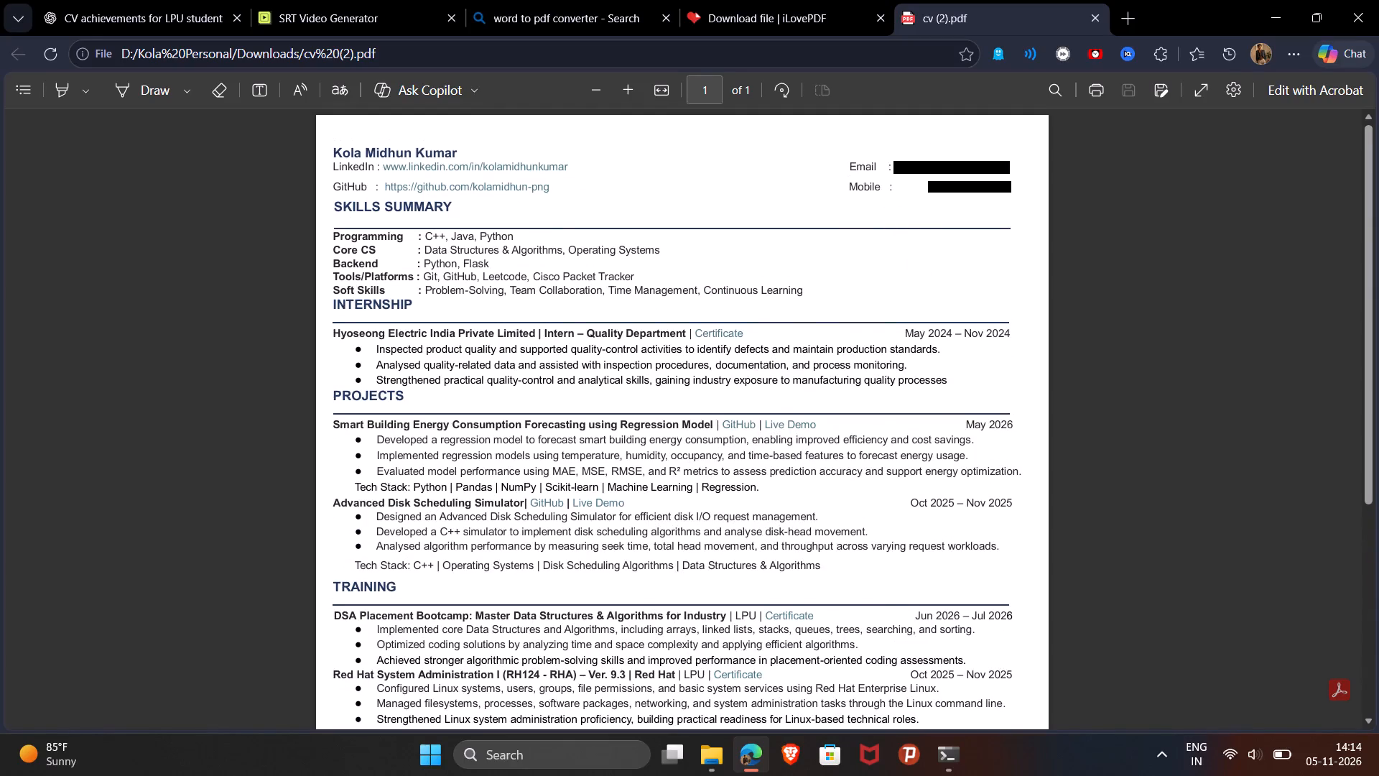
{"action": "scroll", "coordinate": [873, 198], "scroll_direction": "down", "scroll_amount": 1}
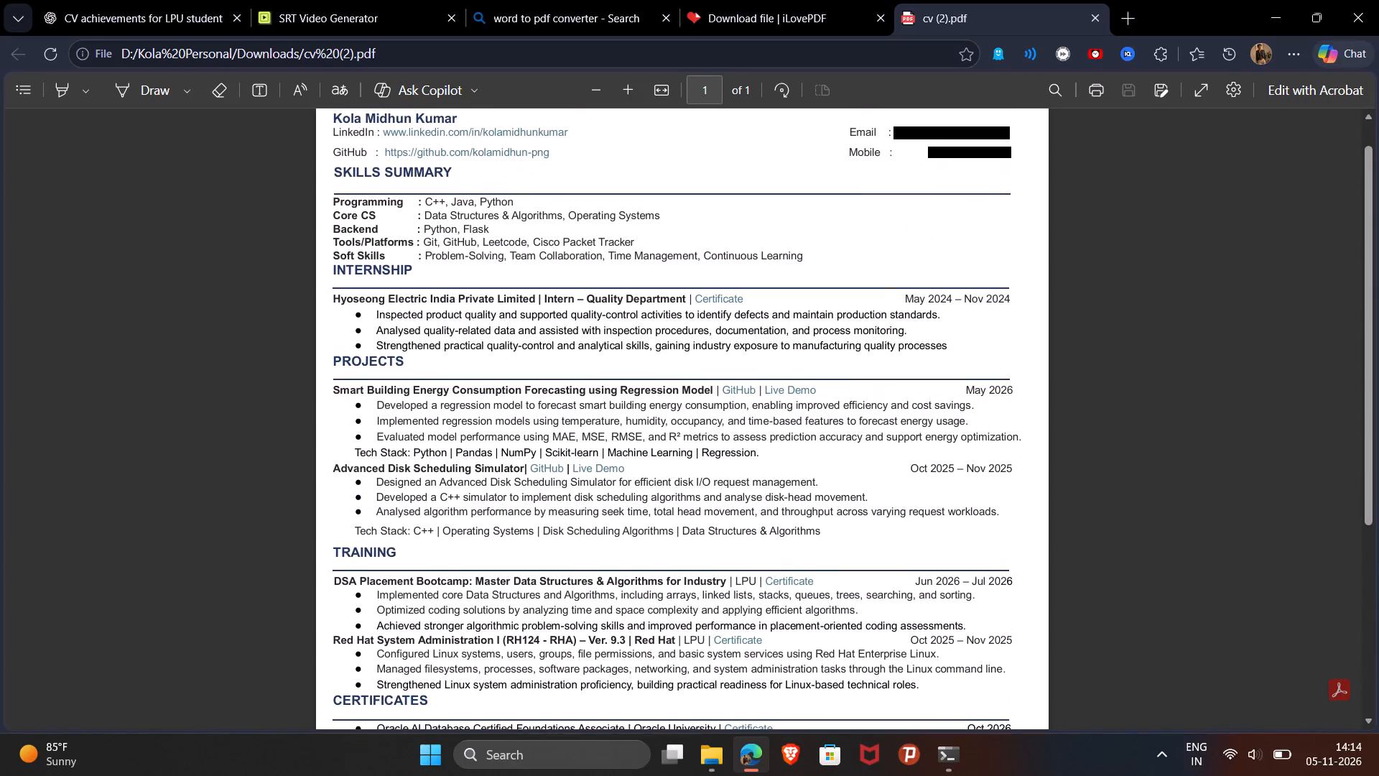
{"action": "scroll", "coordinate": [873, 198], "scroll_direction": "down", "scroll_amount": 2}
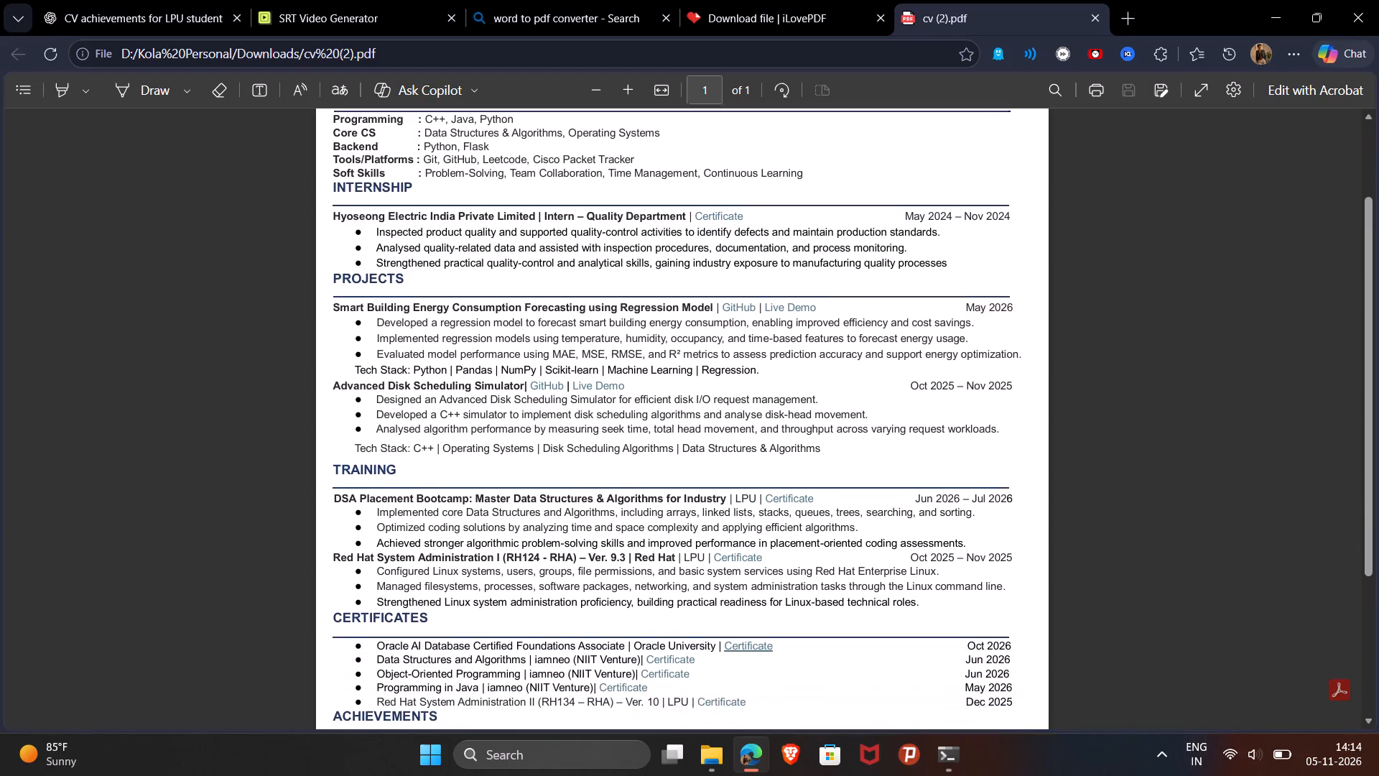
{"action": "scroll", "coordinate": [873, 198], "scroll_direction": "down", "scroll_amount": 3}
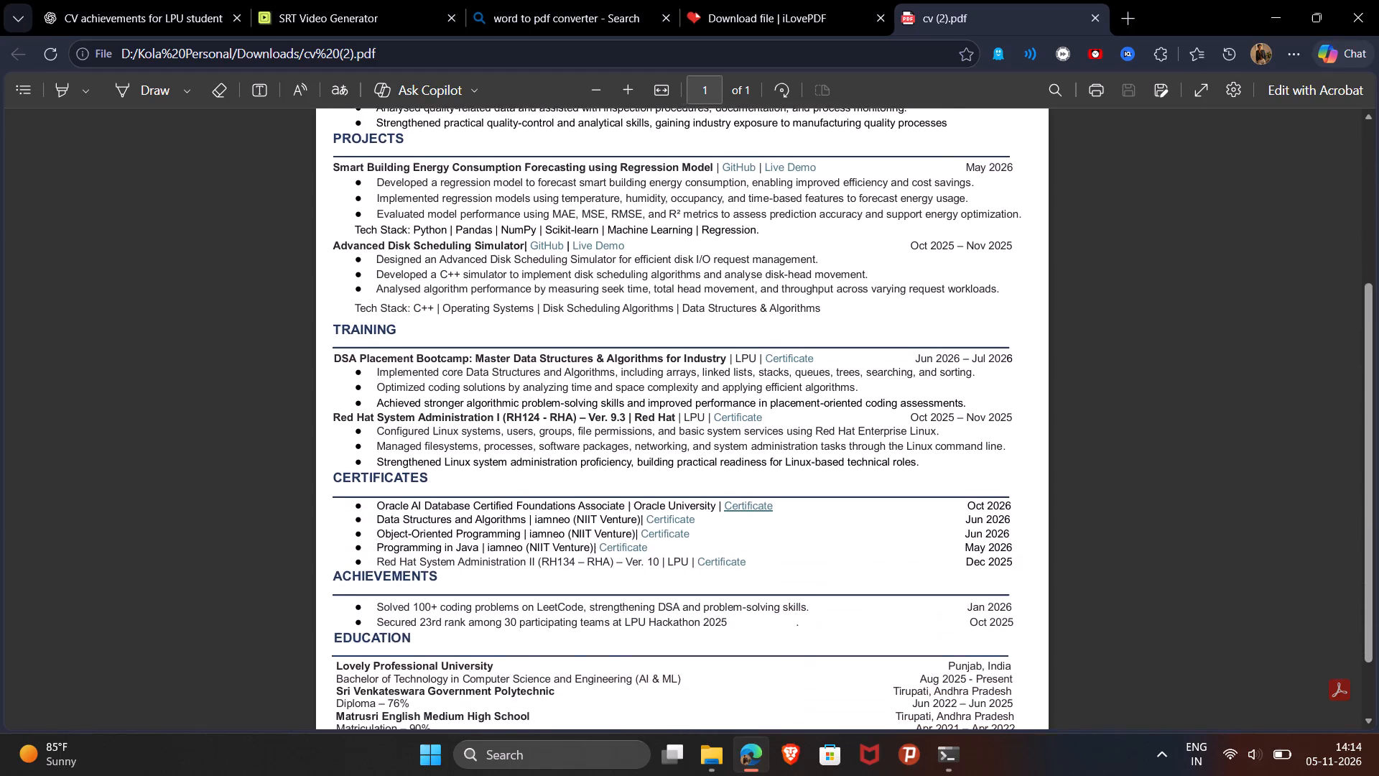
{"action": "scroll", "coordinate": [752, 512], "scroll_direction": "down", "scroll_amount": 2}
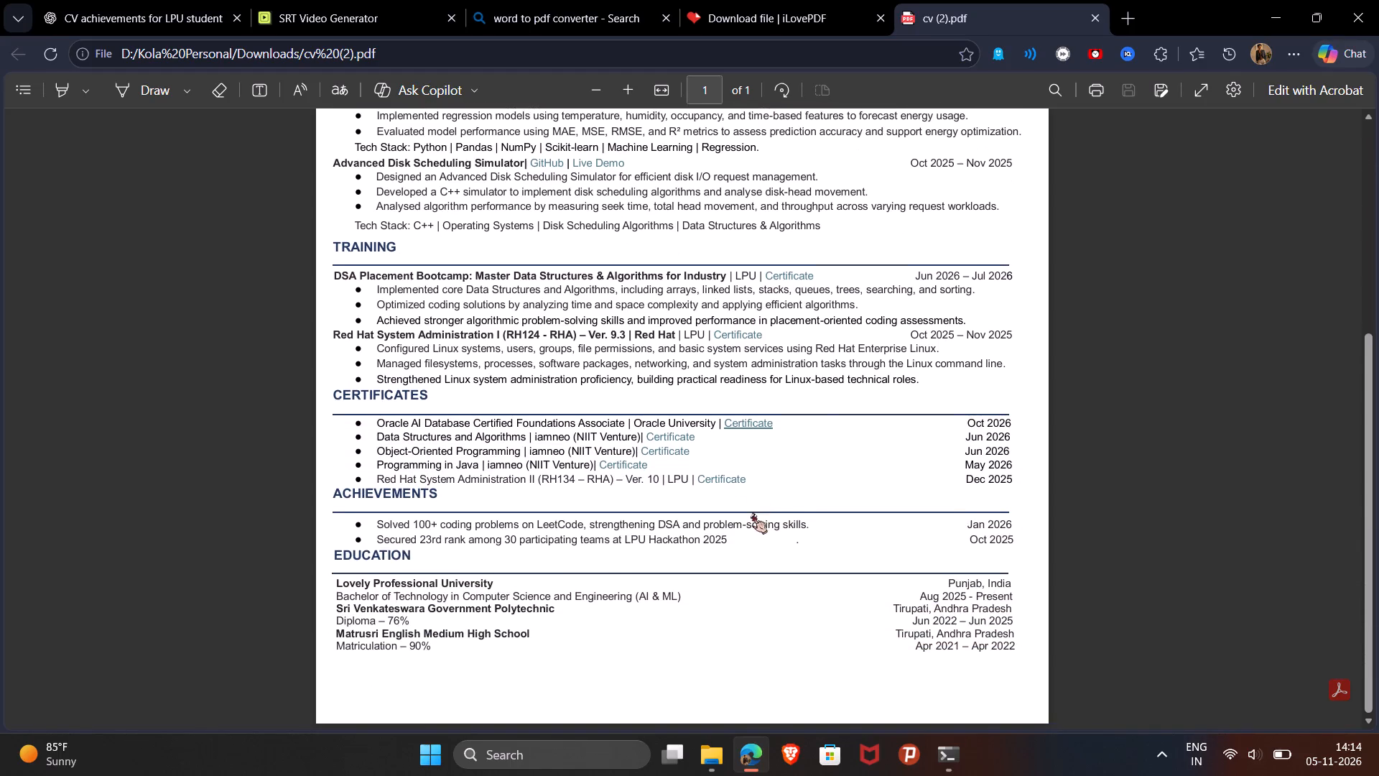
Switch to File Explorer and open the cv Word document from the local Documents folder.
{"action": "left_click", "coordinate": [707, 765]}
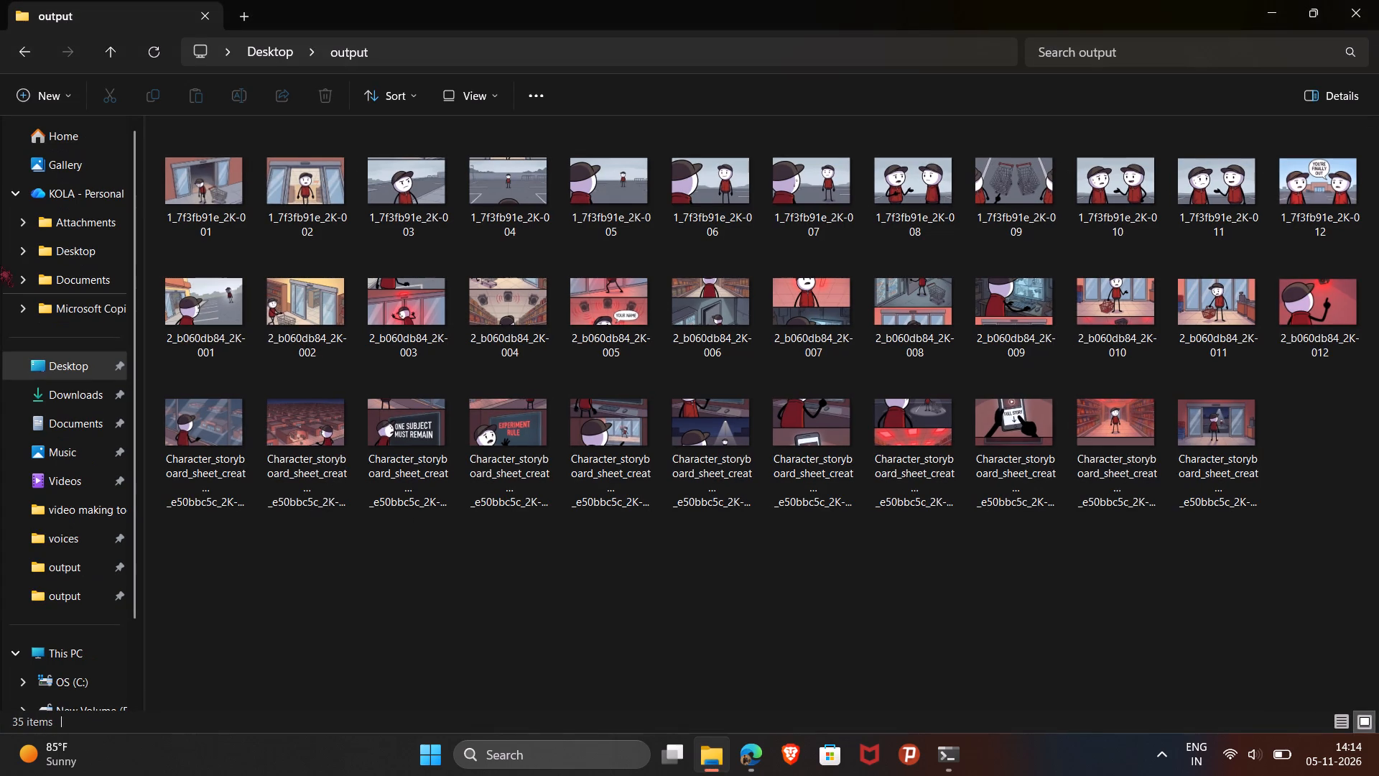
{"action": "left_click", "coordinate": [85, 399]}
{"action": "scroll", "coordinate": [291, 208], "scroll_direction": "down", "scroll_amount": 1}
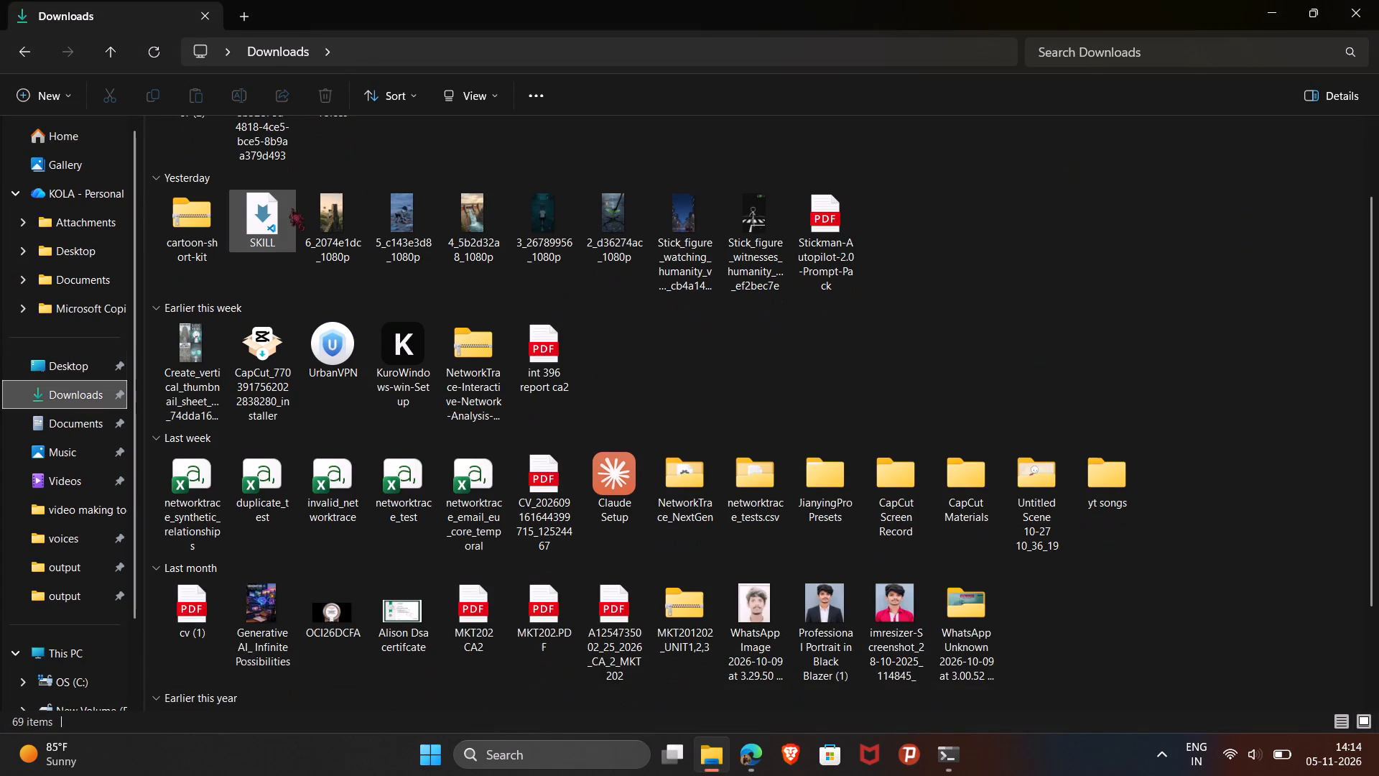
{"action": "left_click", "coordinate": [83, 377]}
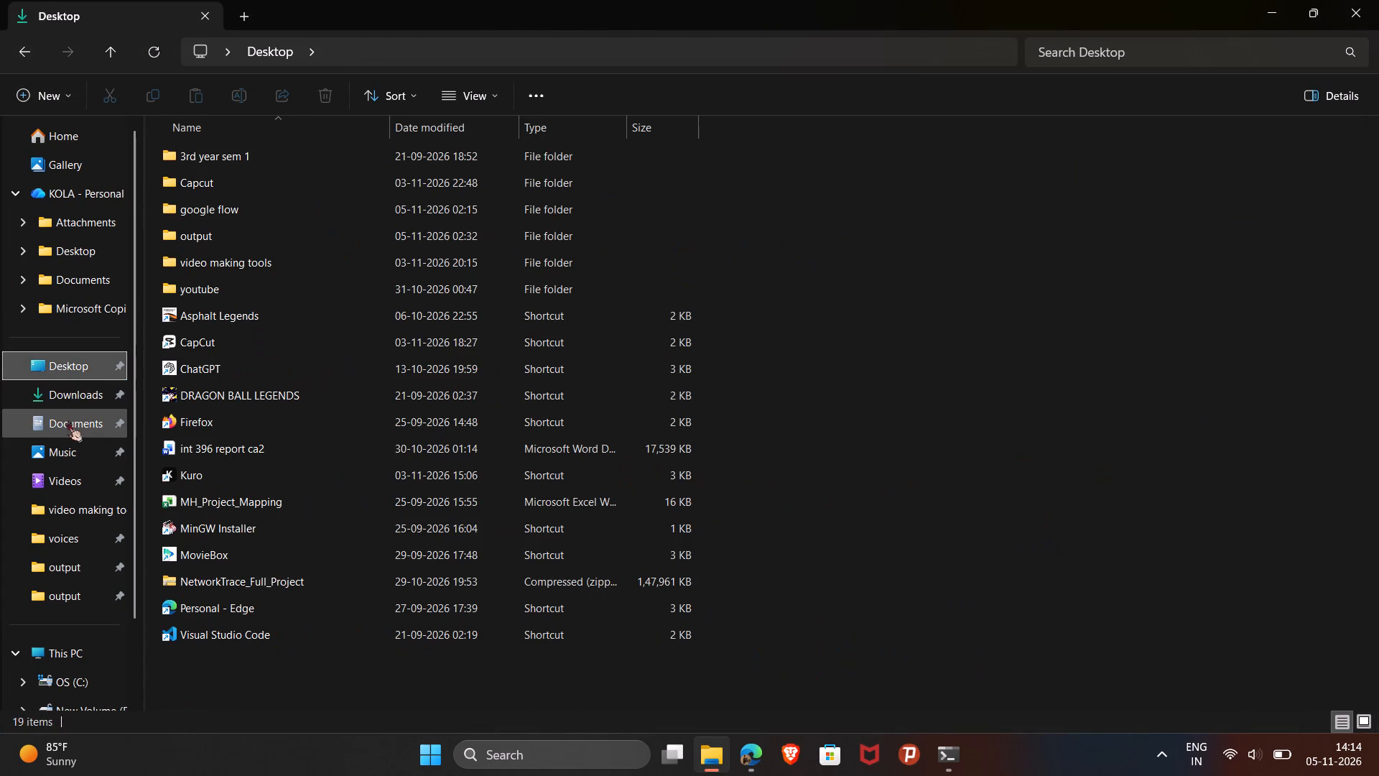
{"action": "left_click", "coordinate": [68, 421]}
{"action": "double_click", "coordinate": [310, 374]}
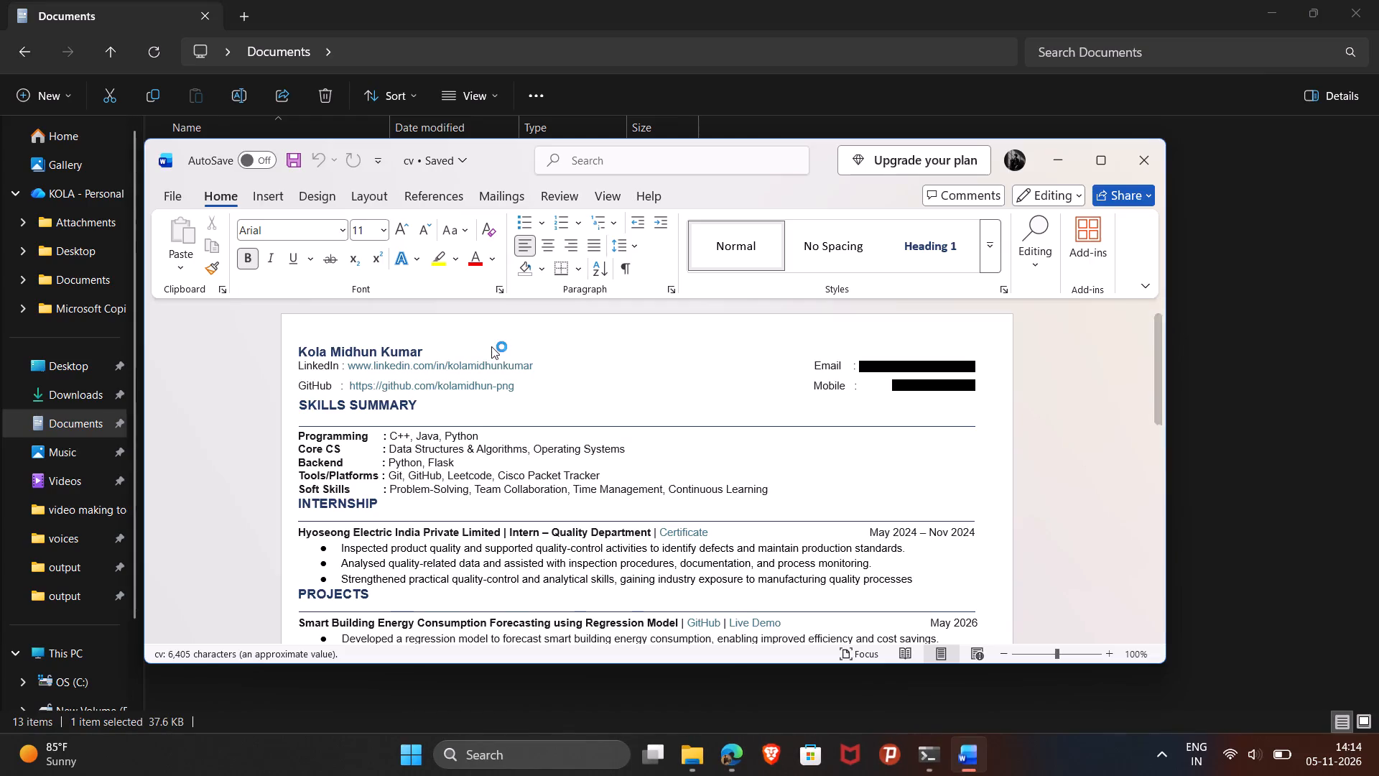
Remove the underline from the Certificate link of the Oracle AI Database entry under Certificates.
{"action": "scroll", "coordinate": [491, 346], "scroll_direction": "down", "scroll_amount": 2}
{"action": "scroll", "coordinate": [491, 346], "scroll_direction": "up", "scroll_amount": 1}
{"action": "scroll", "coordinate": [491, 346], "scroll_direction": "down", "scroll_amount": 1}
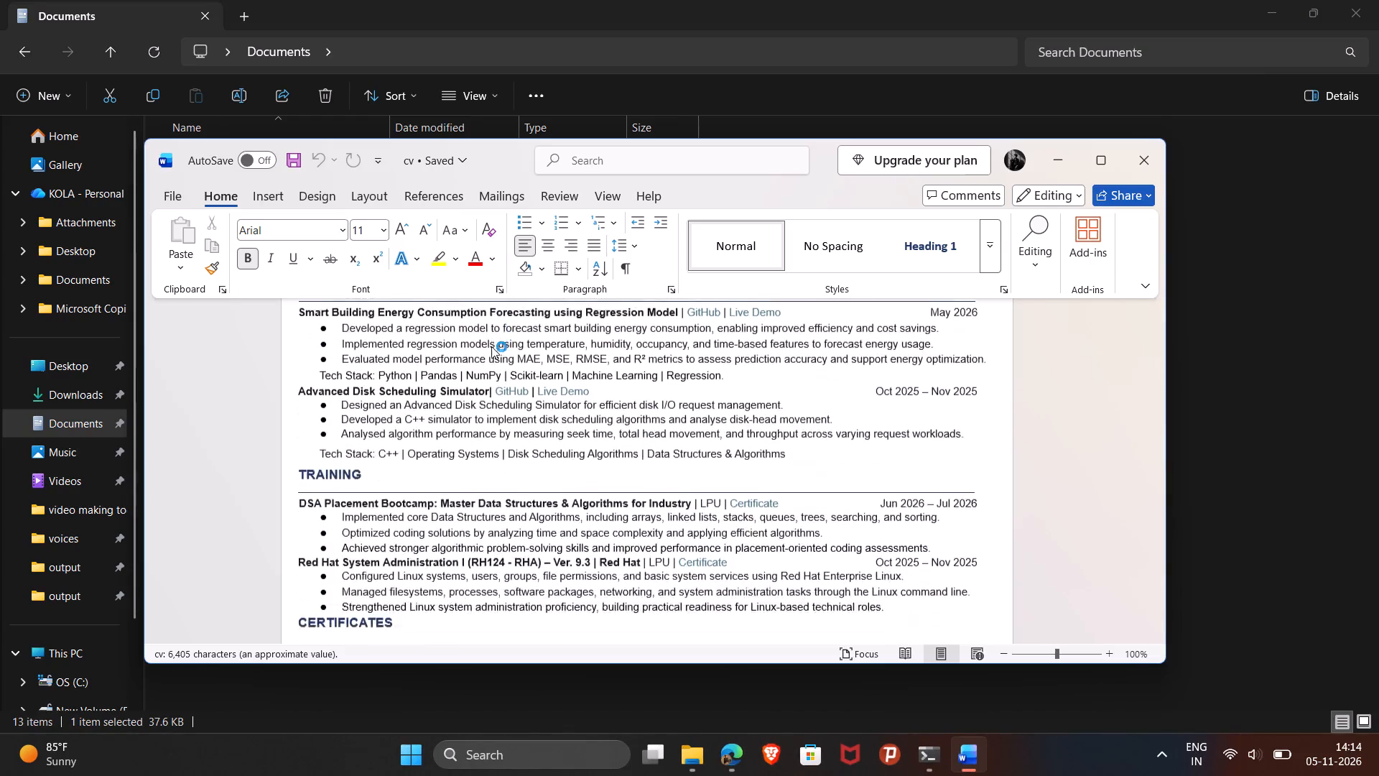
{"action": "scroll", "coordinate": [491, 346], "scroll_direction": "down", "scroll_amount": 1}
{"action": "left_click", "coordinate": [714, 473]}
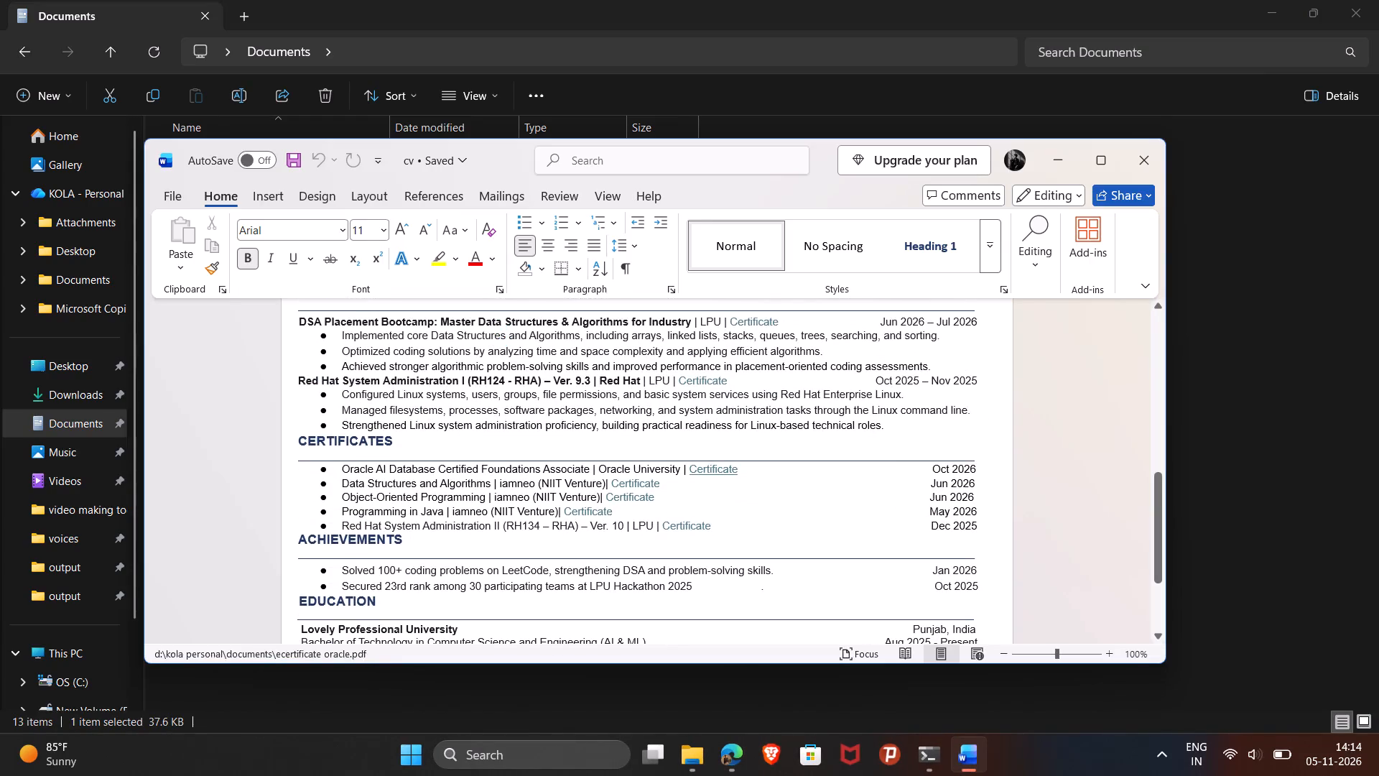
{"action": "right_click", "coordinate": [714, 473]}
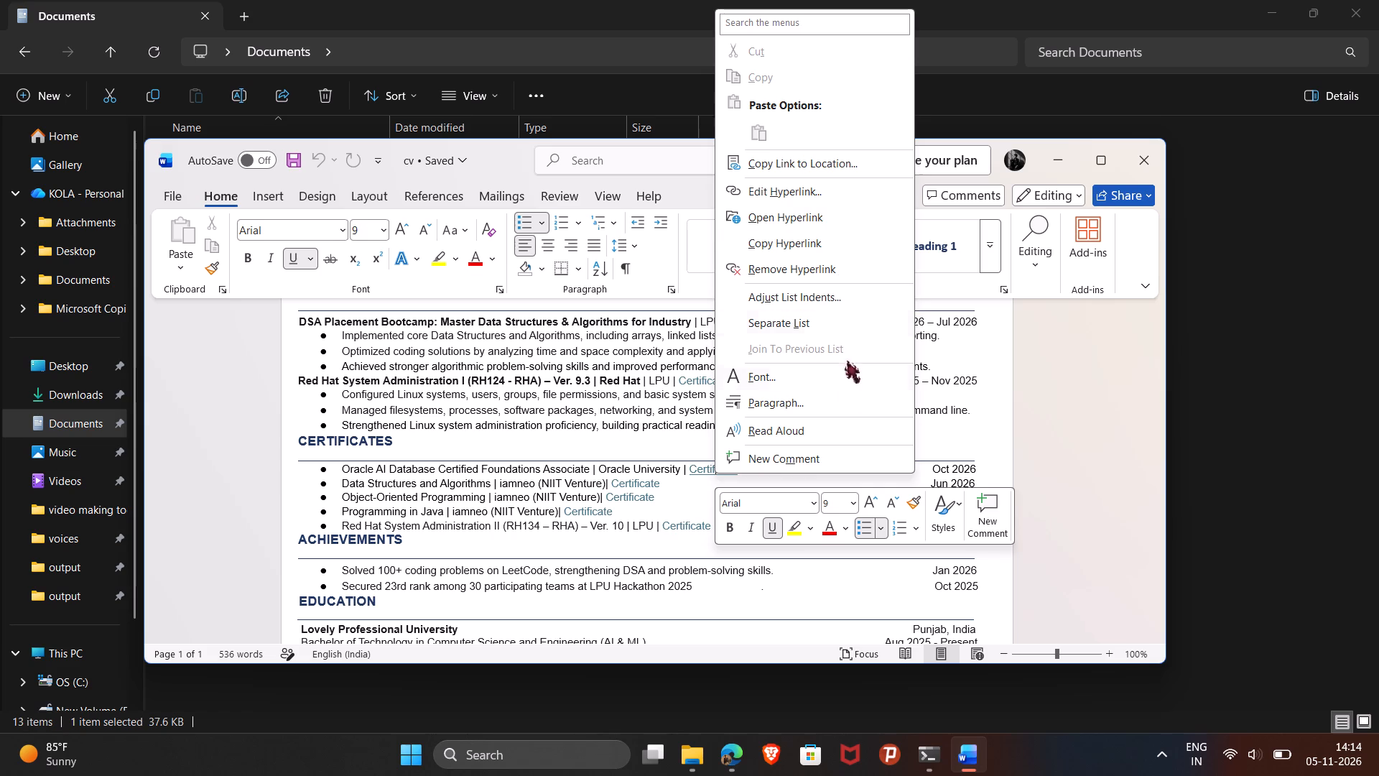
{"action": "left_click", "coordinate": [700, 465]}
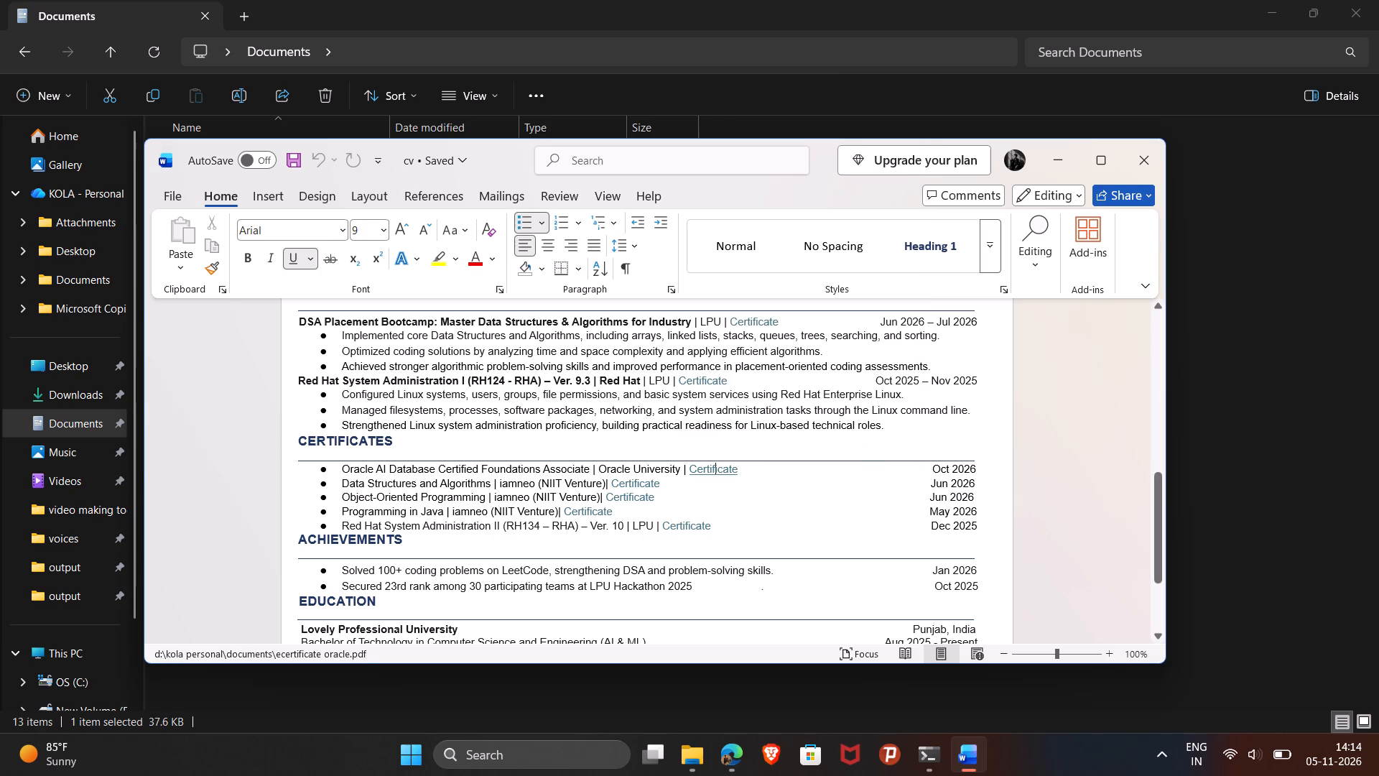
{"action": "left_click", "coordinate": [293, 259]}
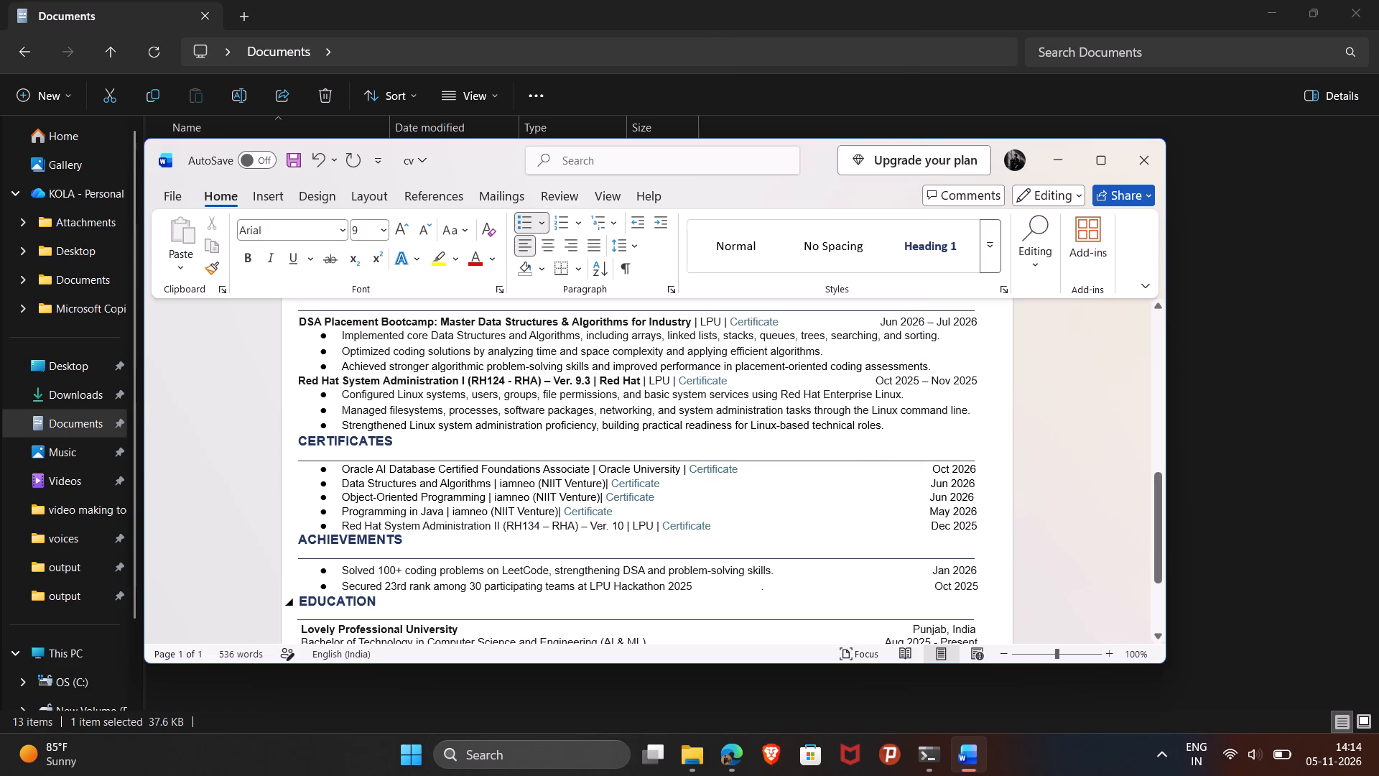
Save the cv document and close Word.
{"action": "key", "text": "ctrl+s"}
{"action": "key", "text": "ctrl+s"}
{"action": "key", "text": "ctrl+s"}
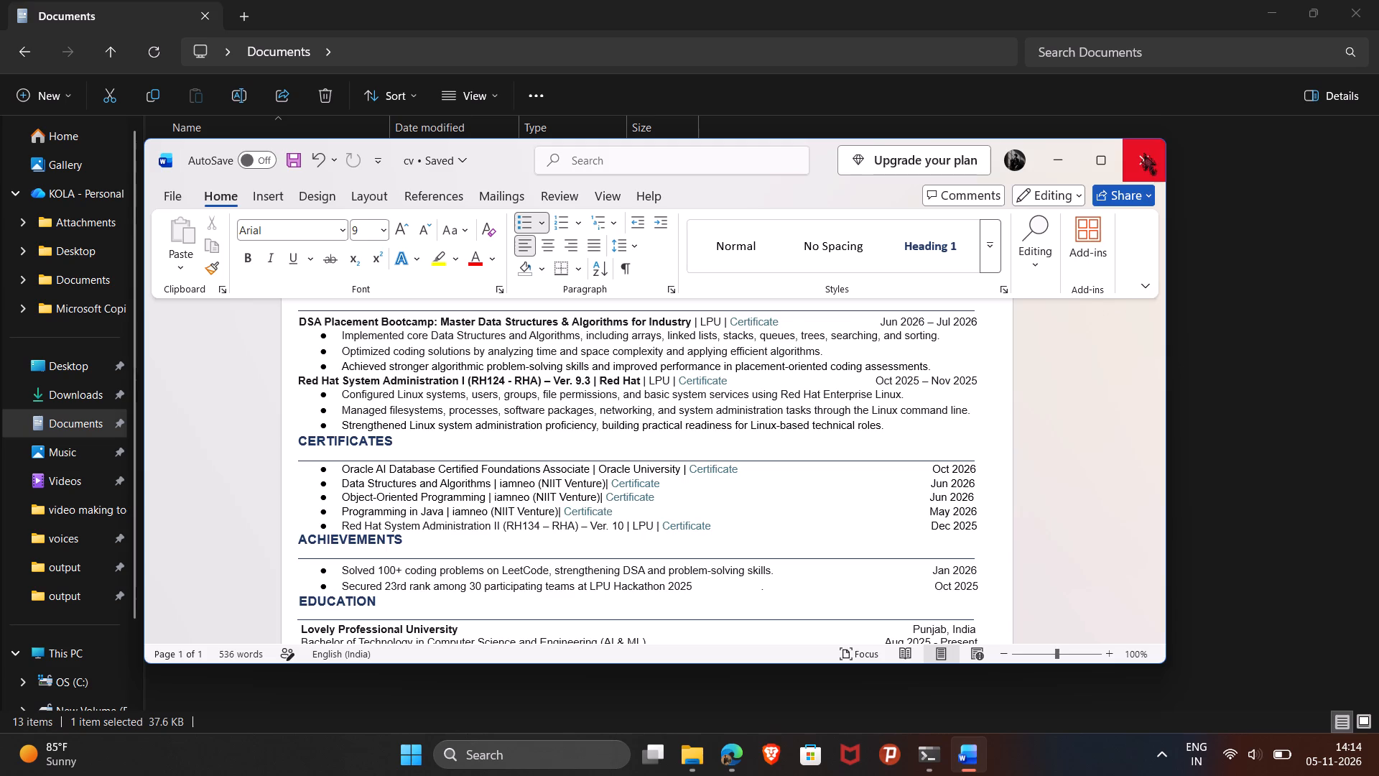
{"action": "left_click", "coordinate": [1143, 153]}
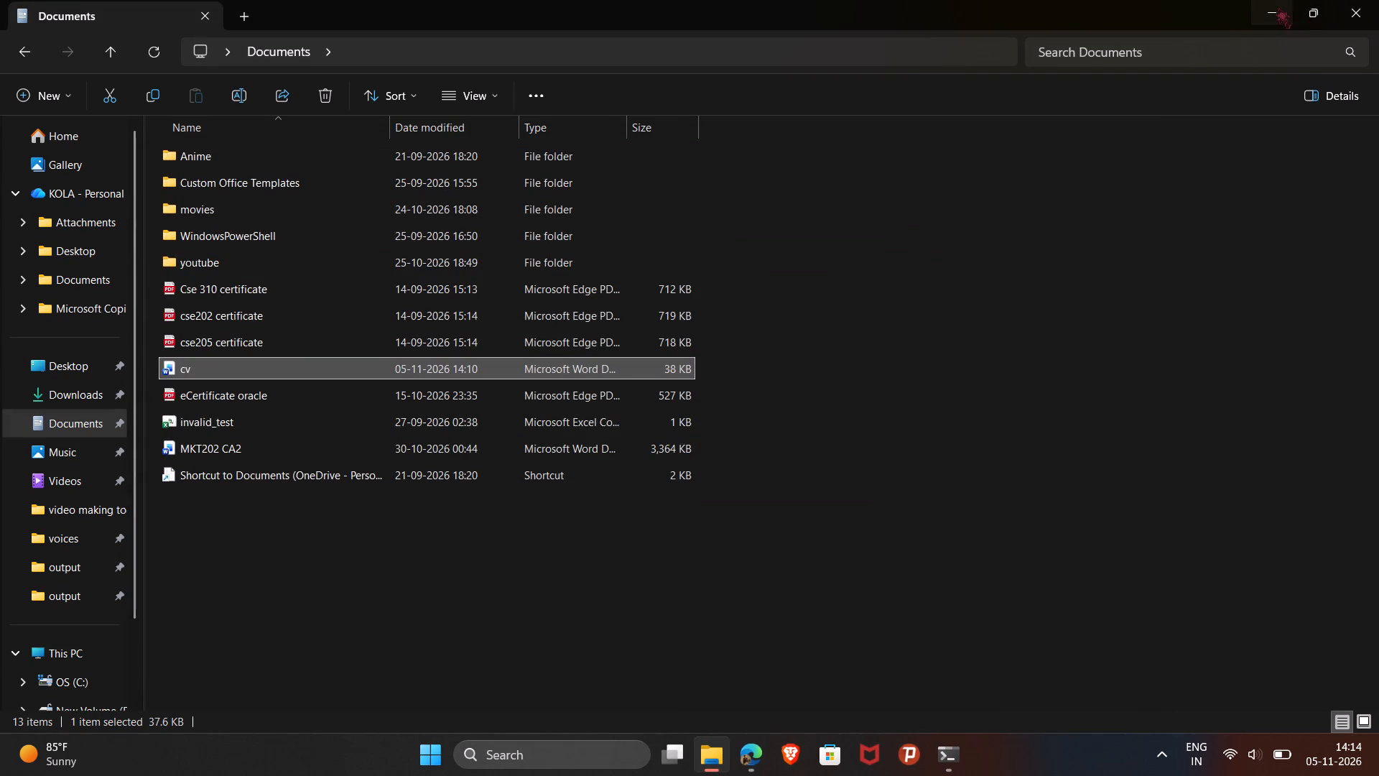
Return to iLovePDF in Edge, reopen its Word to PDF converter, and convert the updated cv file from Documents.
{"action": "left_click", "coordinate": [1277, 6]}
{"action": "left_click", "coordinate": [676, 7]}
{"action": "left_click", "coordinate": [802, 0]}
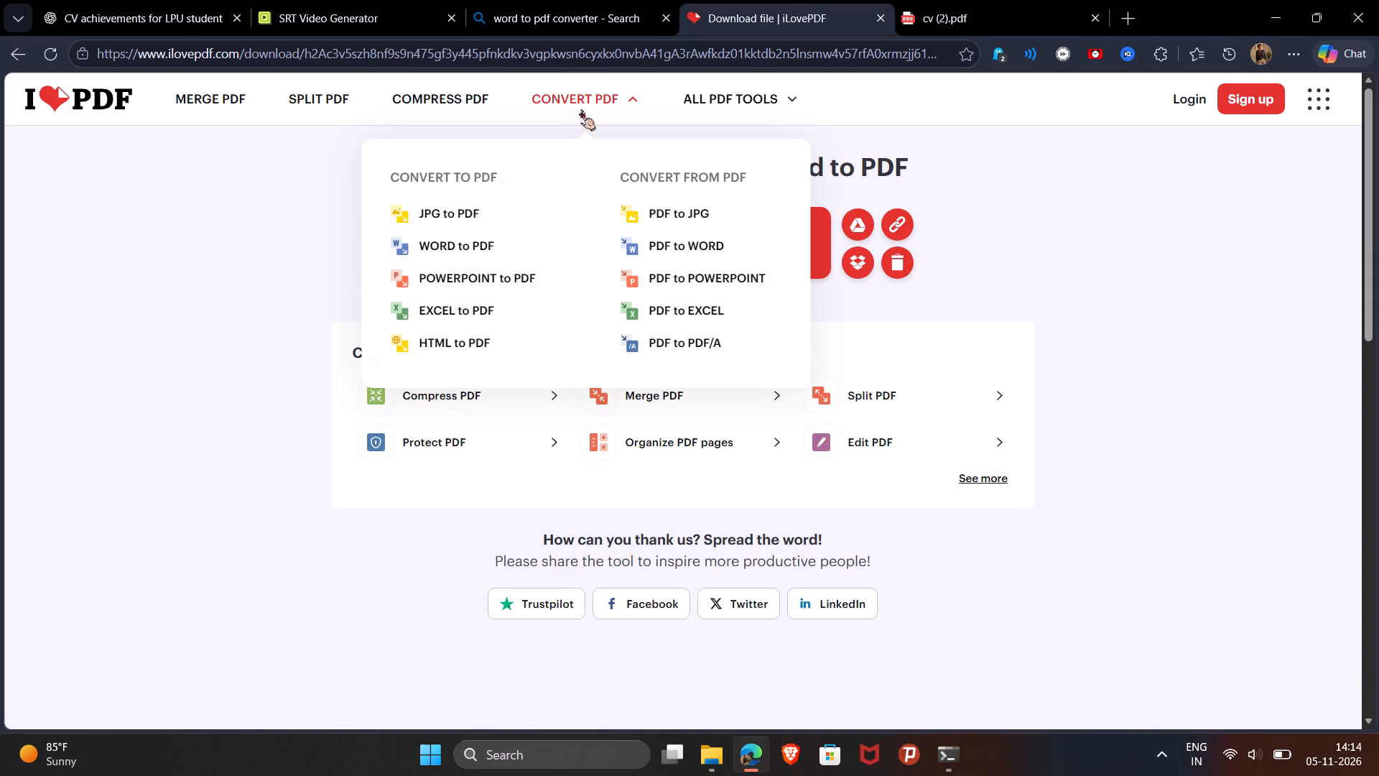
{"action": "left_click", "coordinate": [478, 240]}
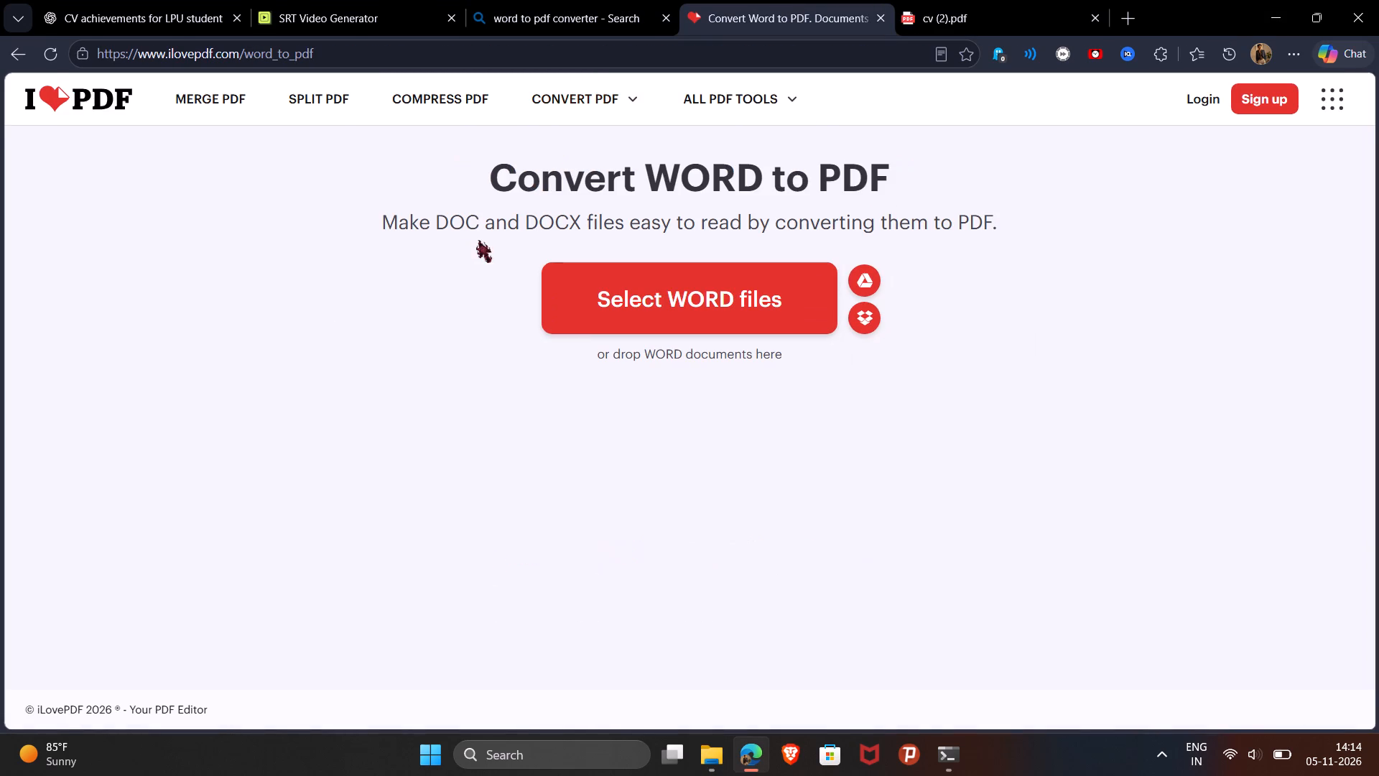
{"action": "left_click", "coordinate": [582, 310]}
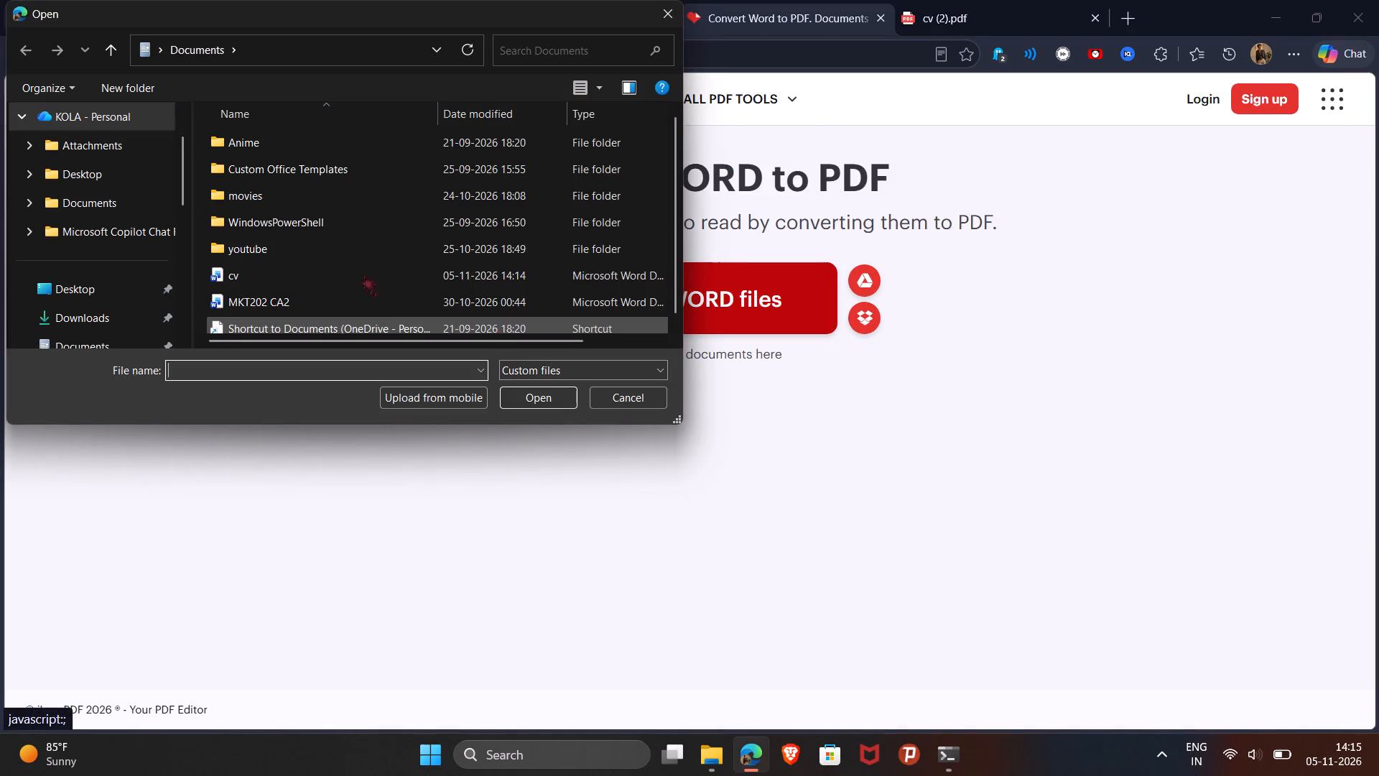
{"action": "left_click", "coordinate": [317, 280]}
{"action": "left_click", "coordinate": [519, 392]}
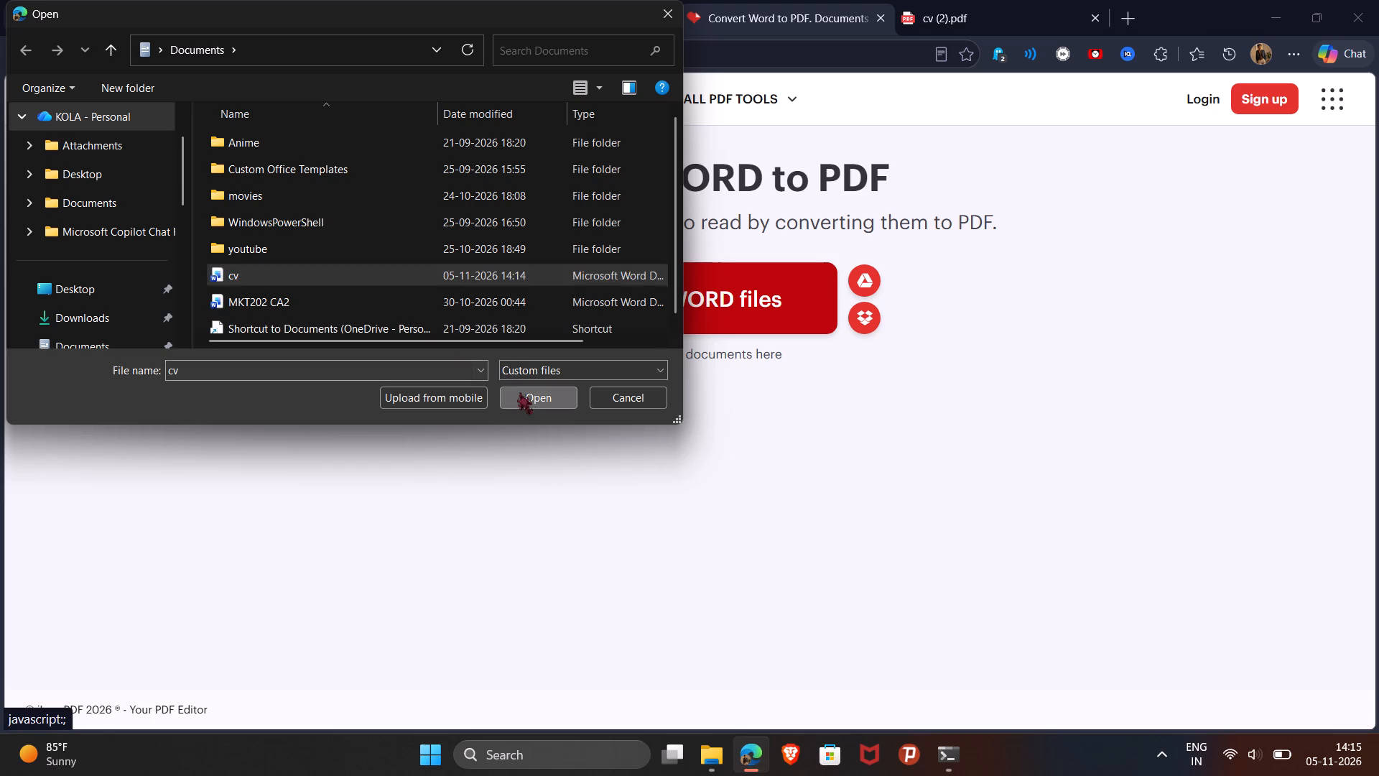
{"action": "left_click", "coordinate": [1095, 657]}
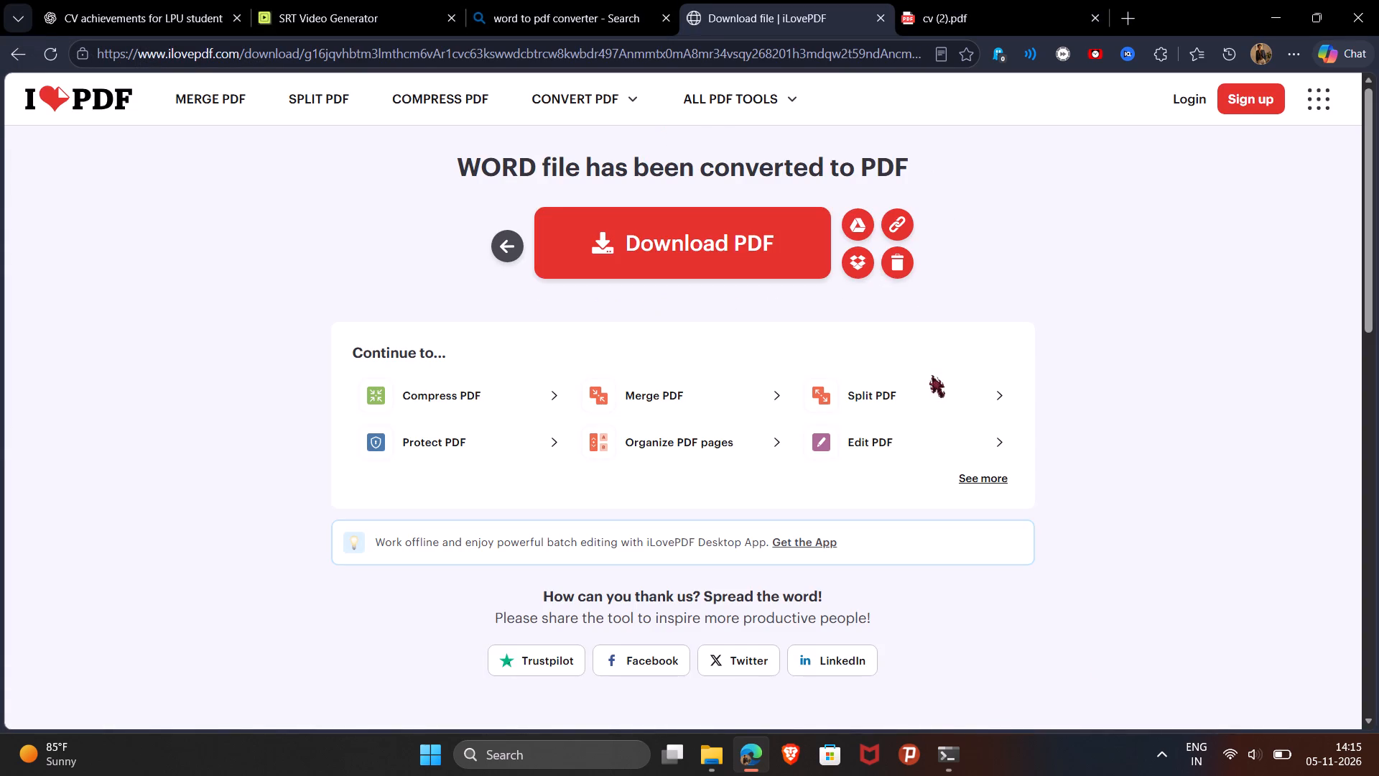
Download the converted PDF from iLovePDF and delete the superseded cv (2).pdf from the recent downloads.
{"action": "left_click", "coordinate": [735, 273]}
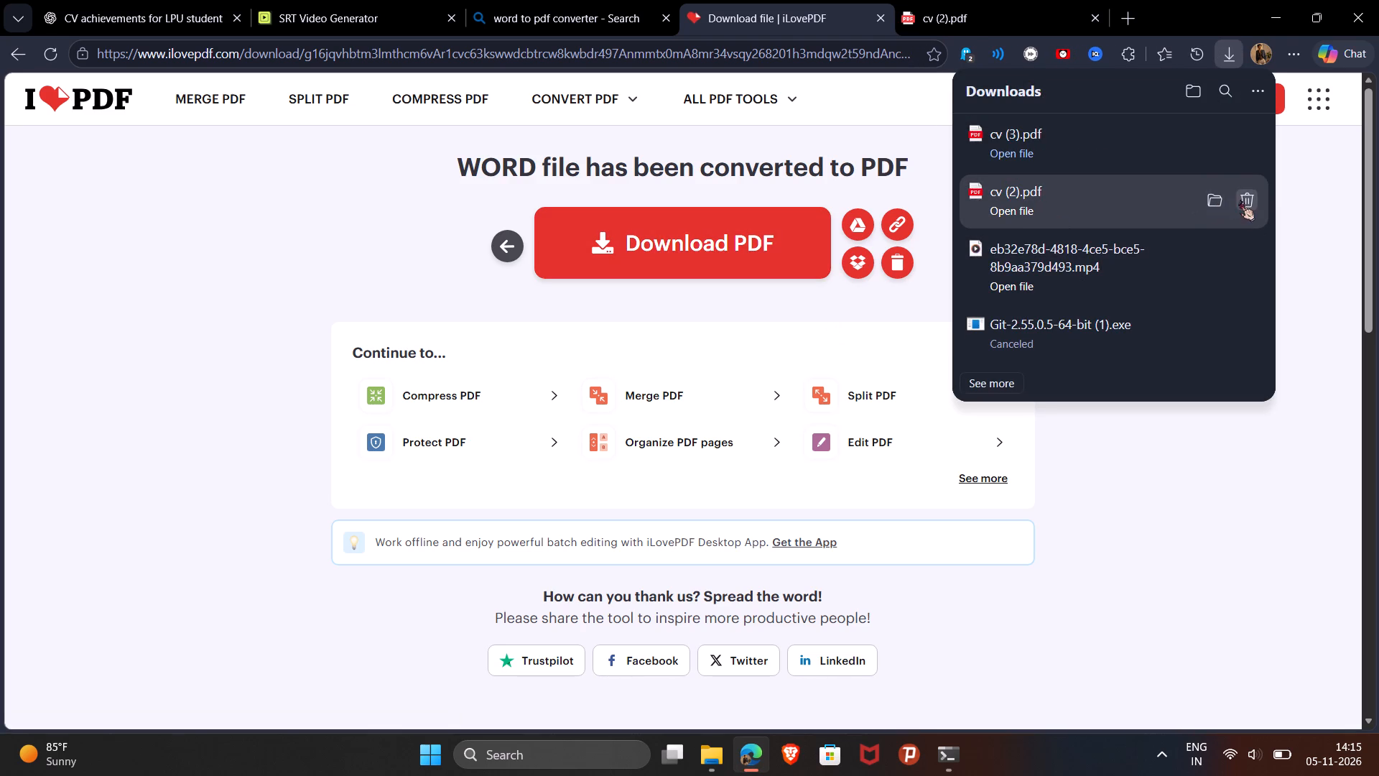
{"action": "left_click", "coordinate": [1250, 200]}
Open the LPU UMS student dashboard in a new tab and find and open the Placement Portal from its page search.
{"action": "left_click", "coordinate": [1128, 9]}
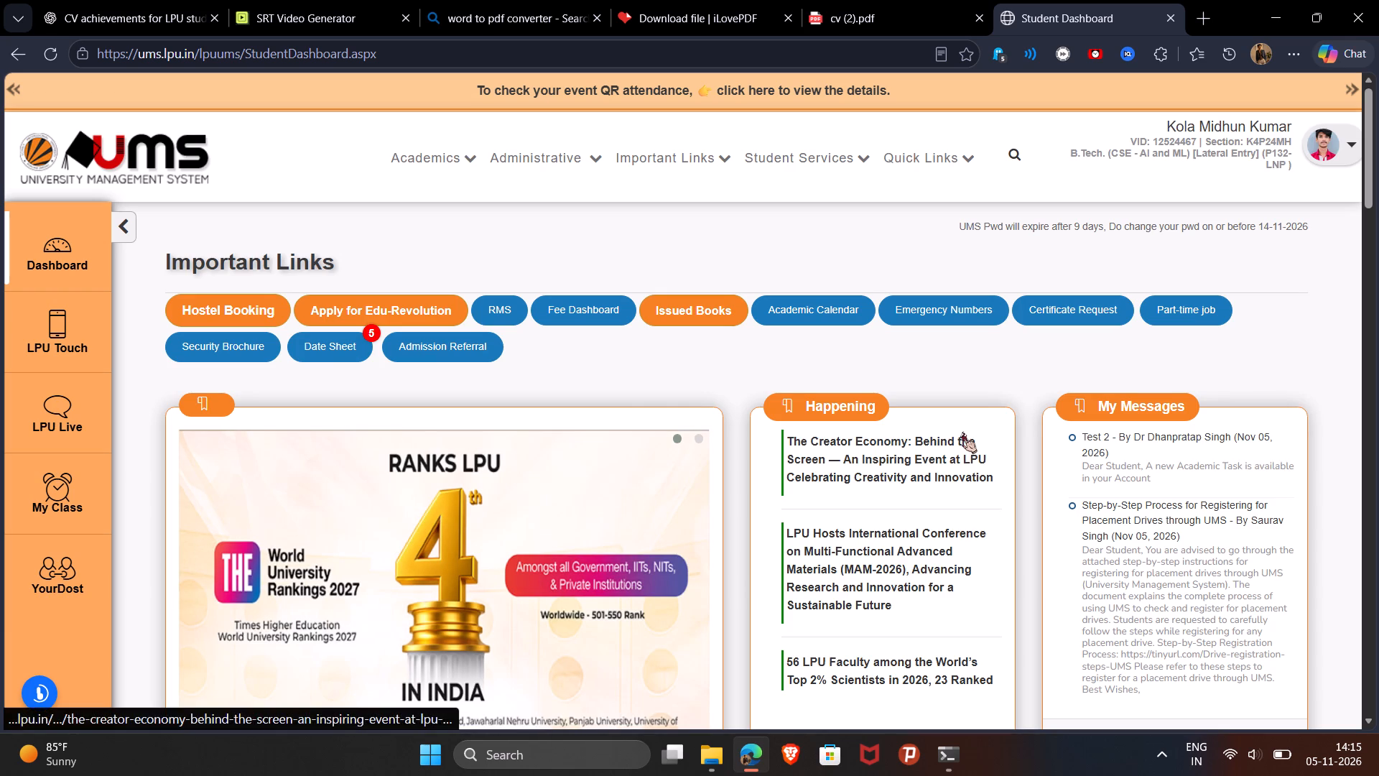
{"action": "left_click", "coordinate": [1008, 161]}
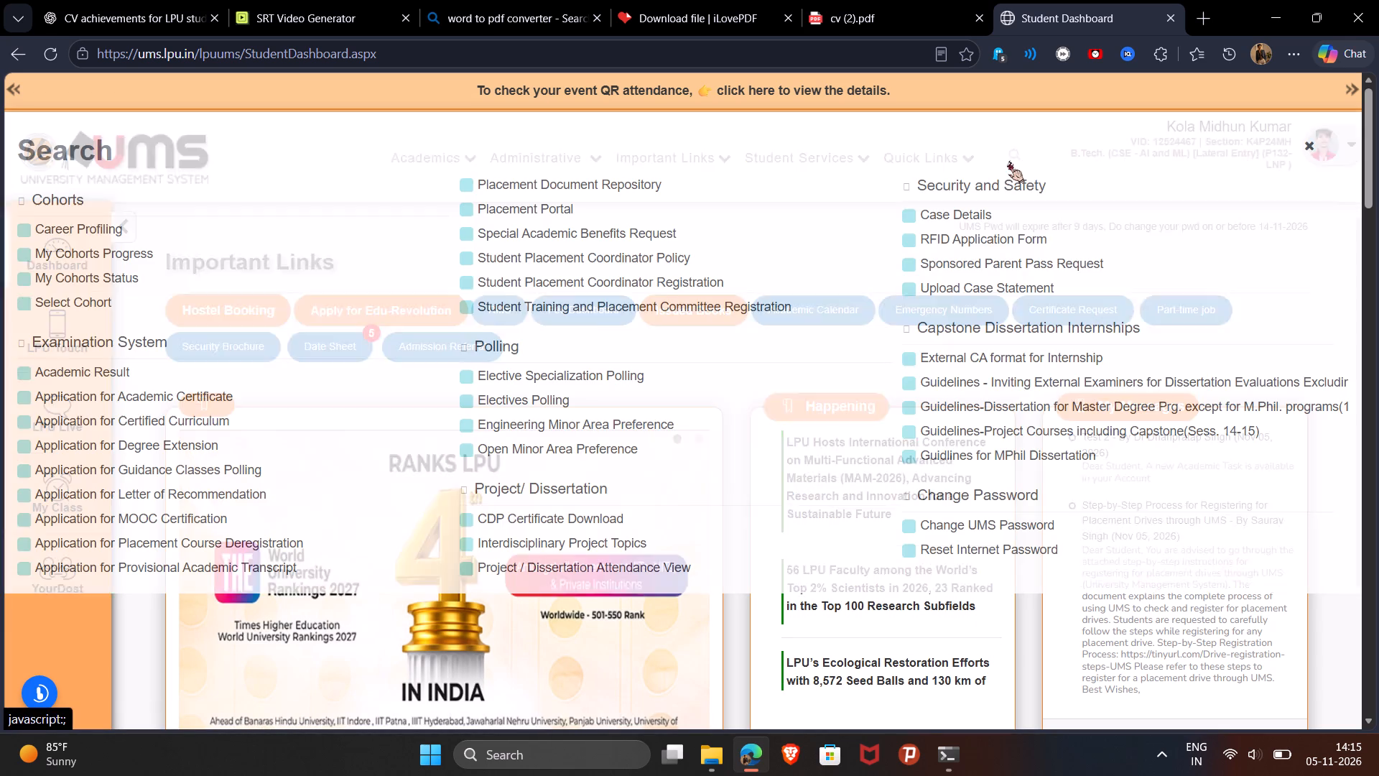
{"action": "left_click", "coordinate": [545, 207]}
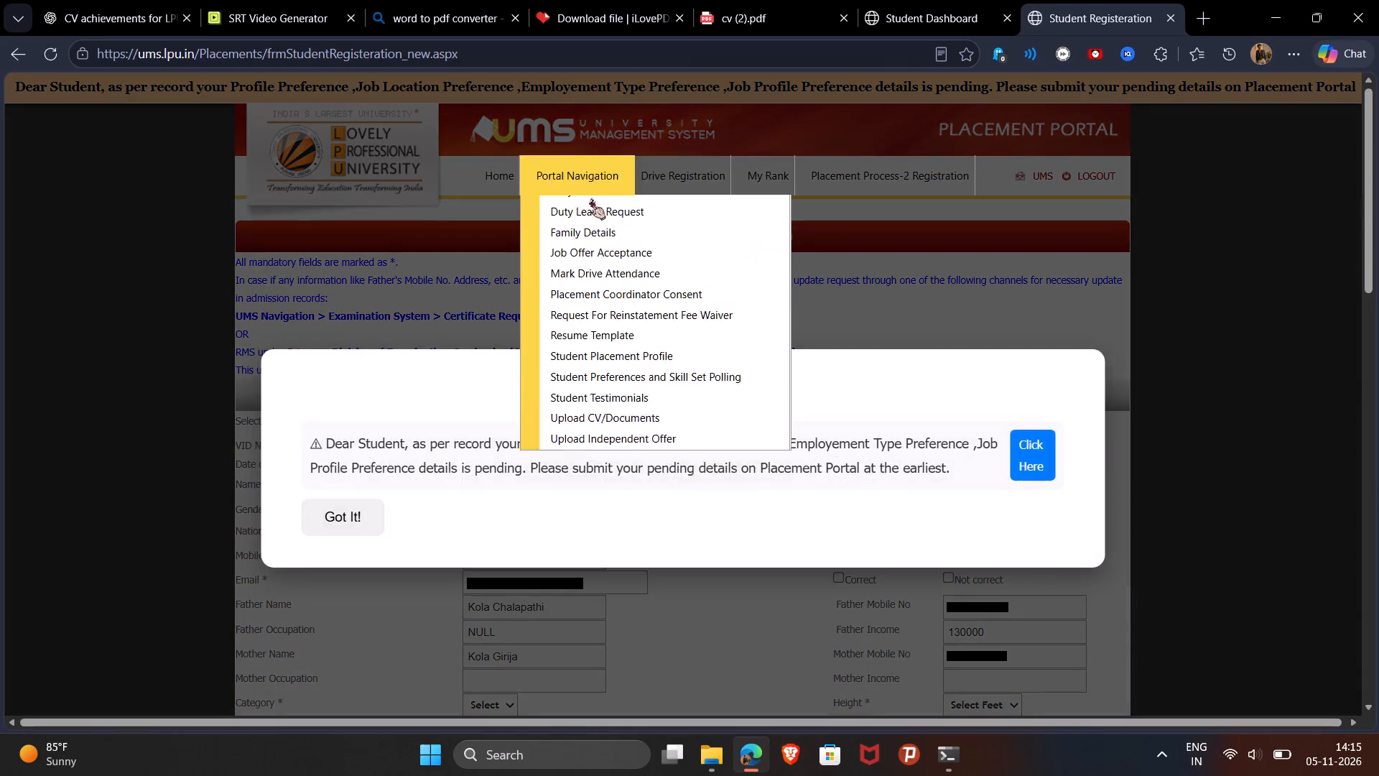
Open the portal's Upload CV/Documents page, dismissing the pending details notices.
{"action": "left_click_drag", "start_coordinate": [315, 534], "coordinate": [332, 507]}
{"action": "left_click", "coordinate": [332, 507]}
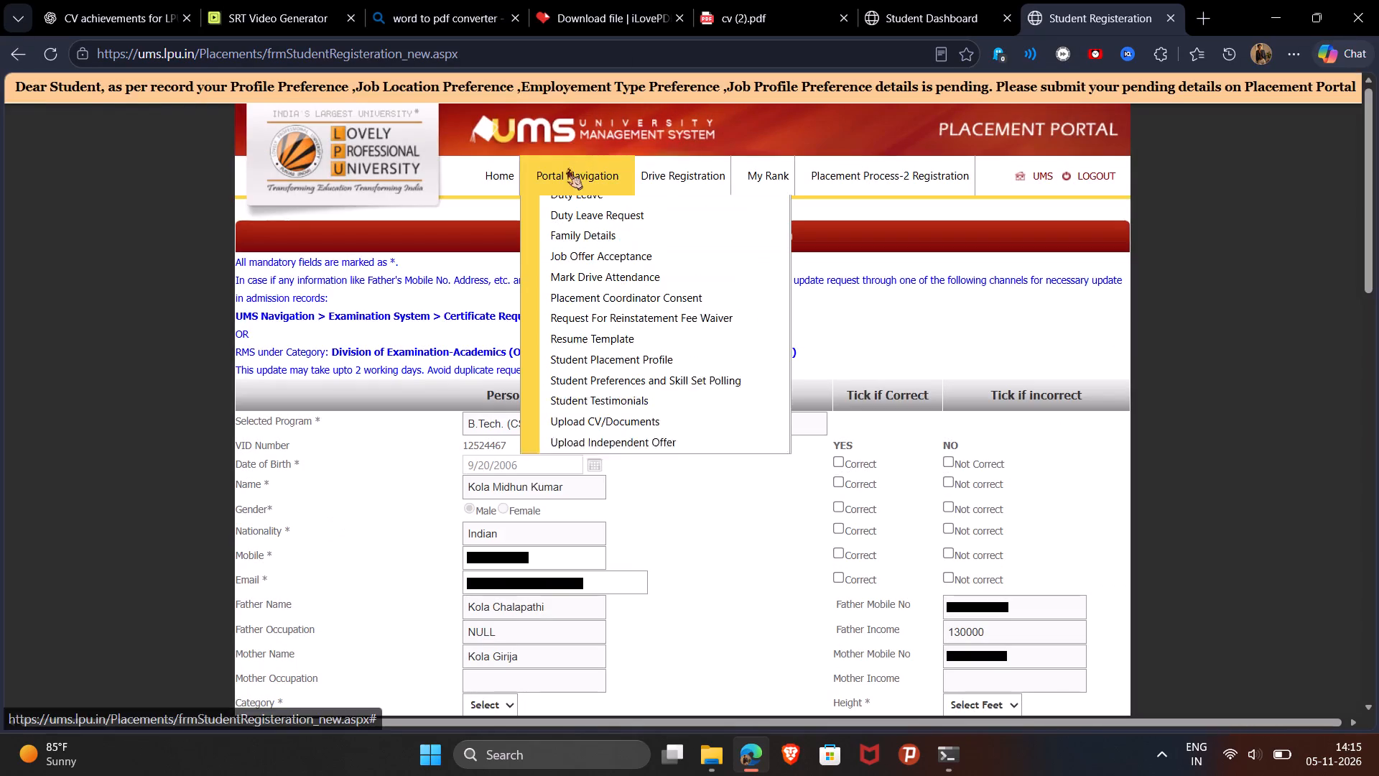
{"action": "left_click", "coordinate": [637, 457]}
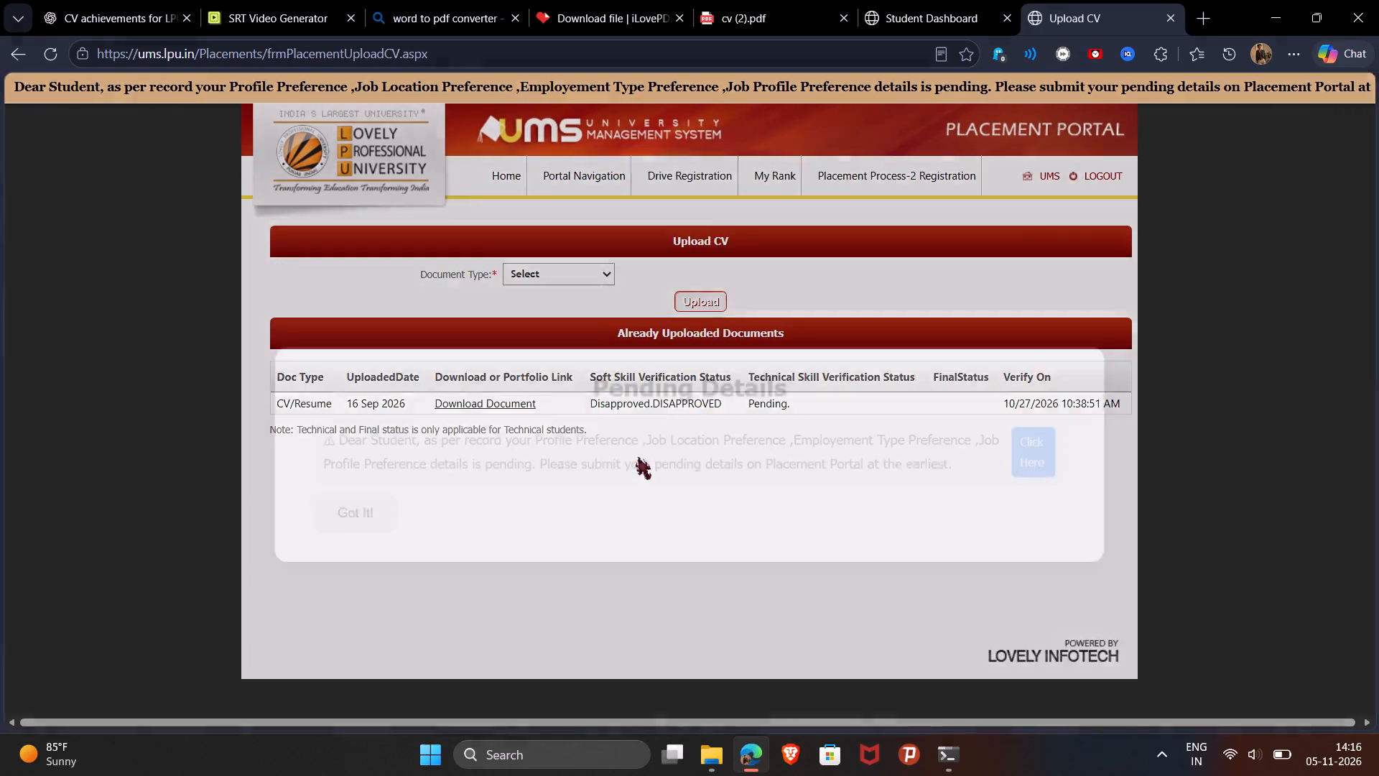
{"action": "left_click", "coordinate": [356, 524]}
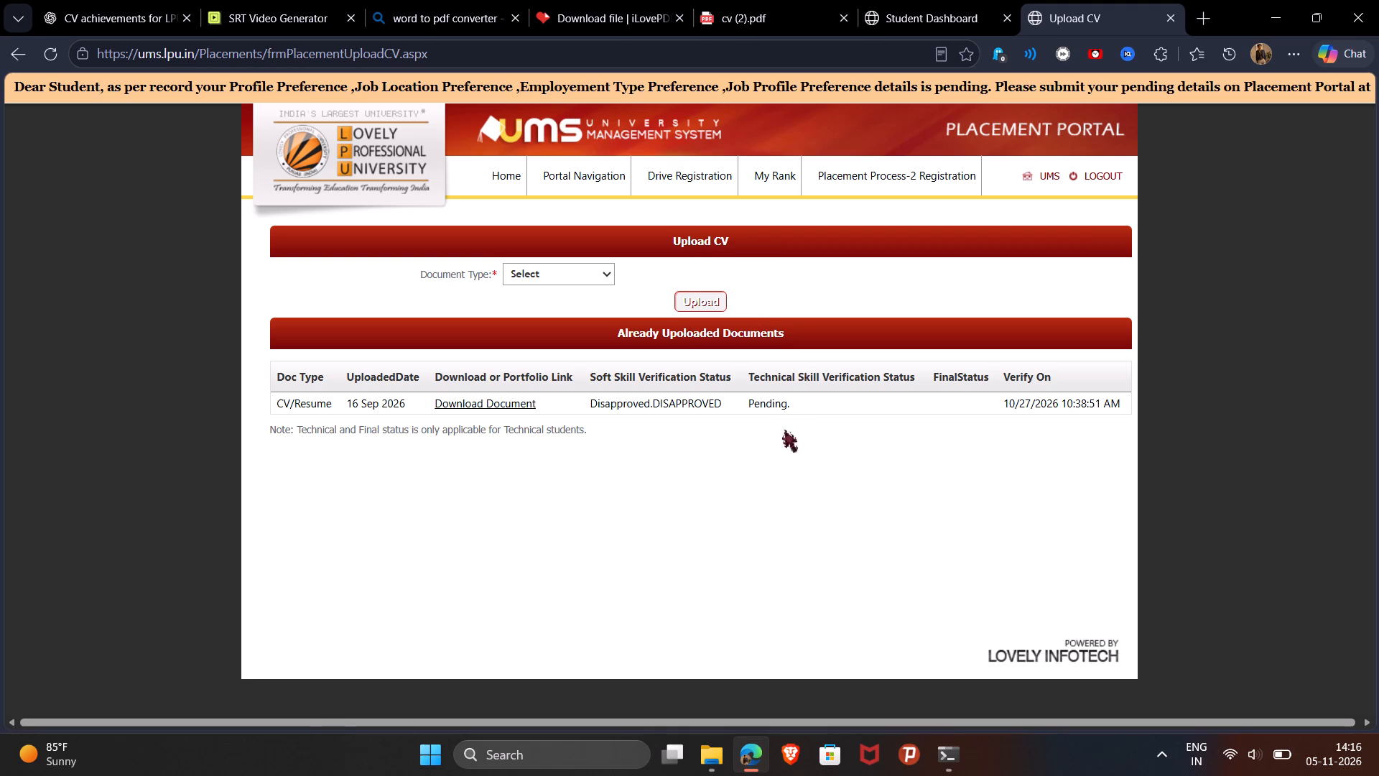
Set the document type to CV/Resume:CV and the CV type to General CV, dismissing the pending details notice.
{"action": "left_click", "coordinate": [589, 271]}
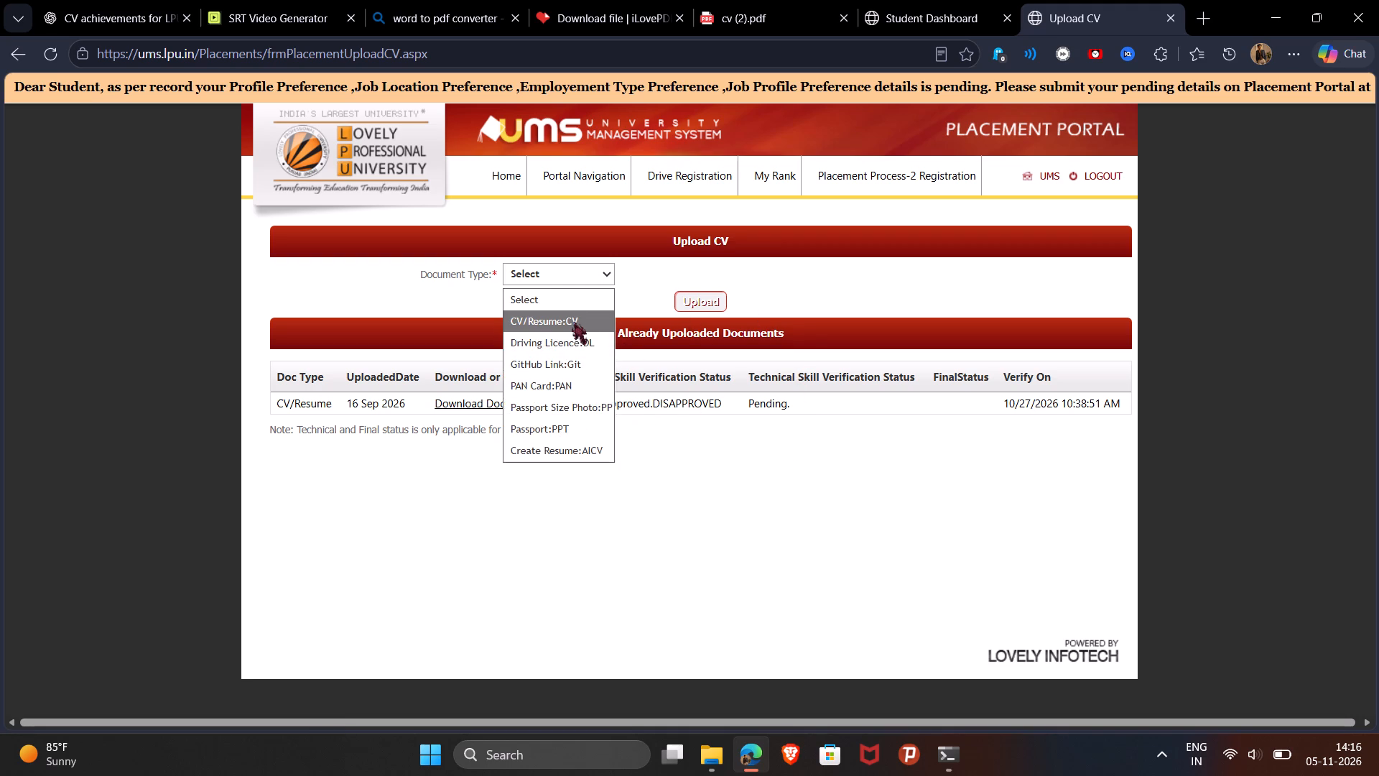
{"action": "left_click", "coordinate": [543, 320]}
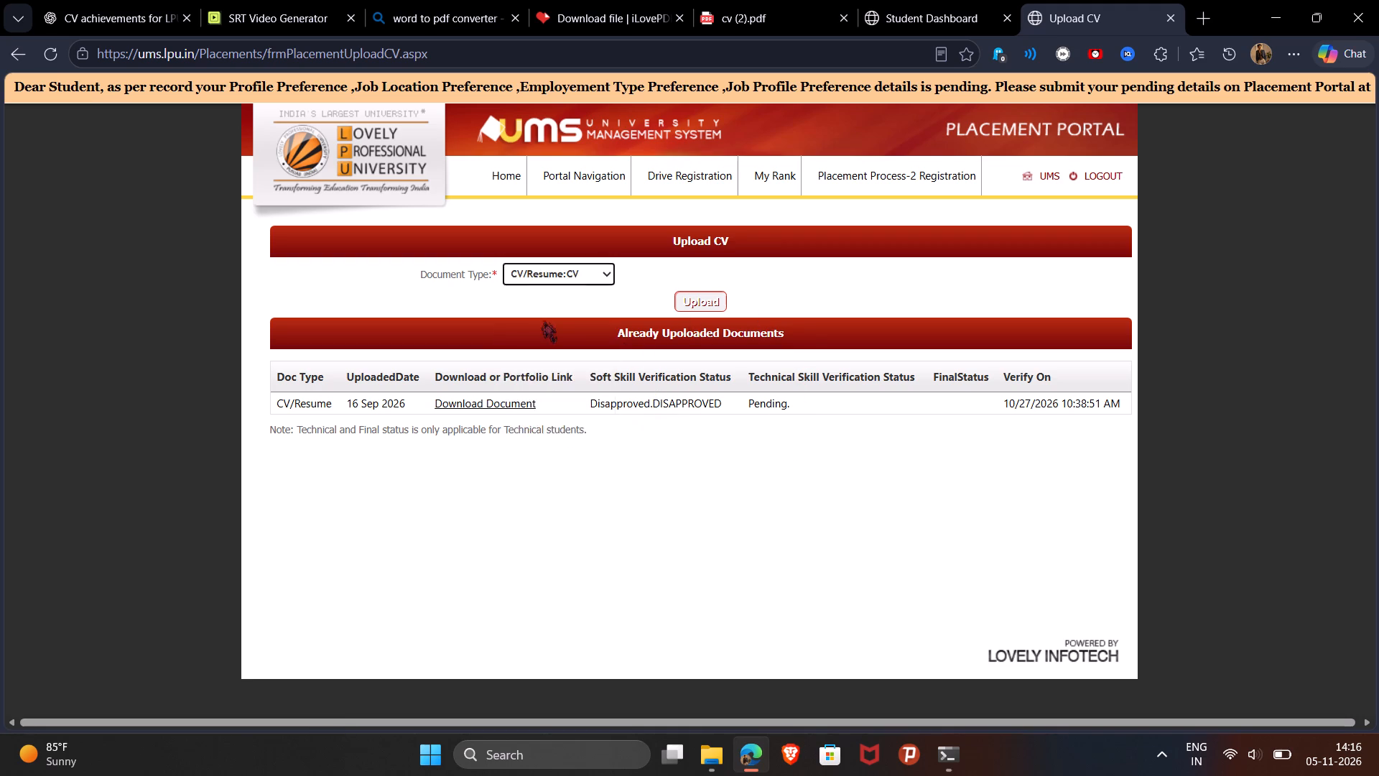
{"action": "left_click", "coordinate": [464, 297]}
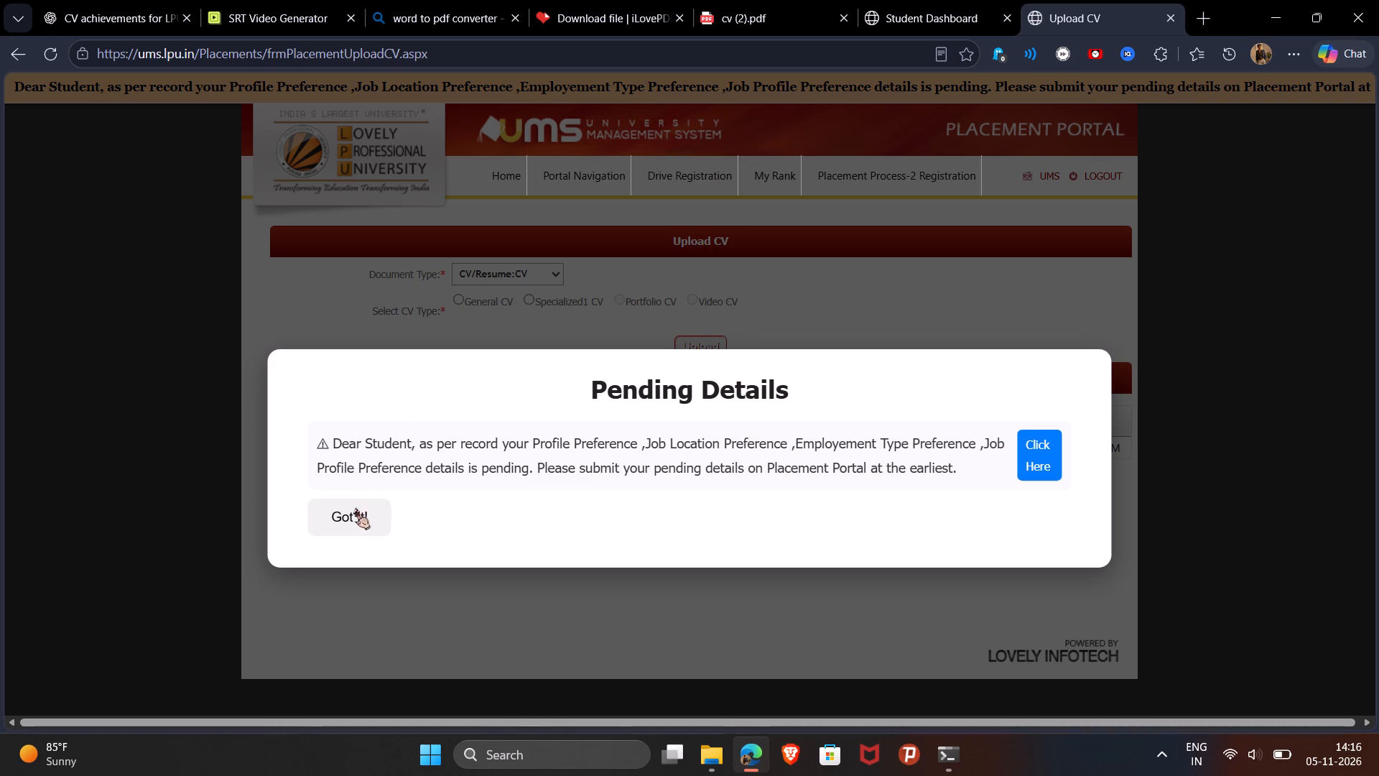
{"action": "left_click", "coordinate": [354, 519]}
{"action": "left_click", "coordinate": [455, 295]}
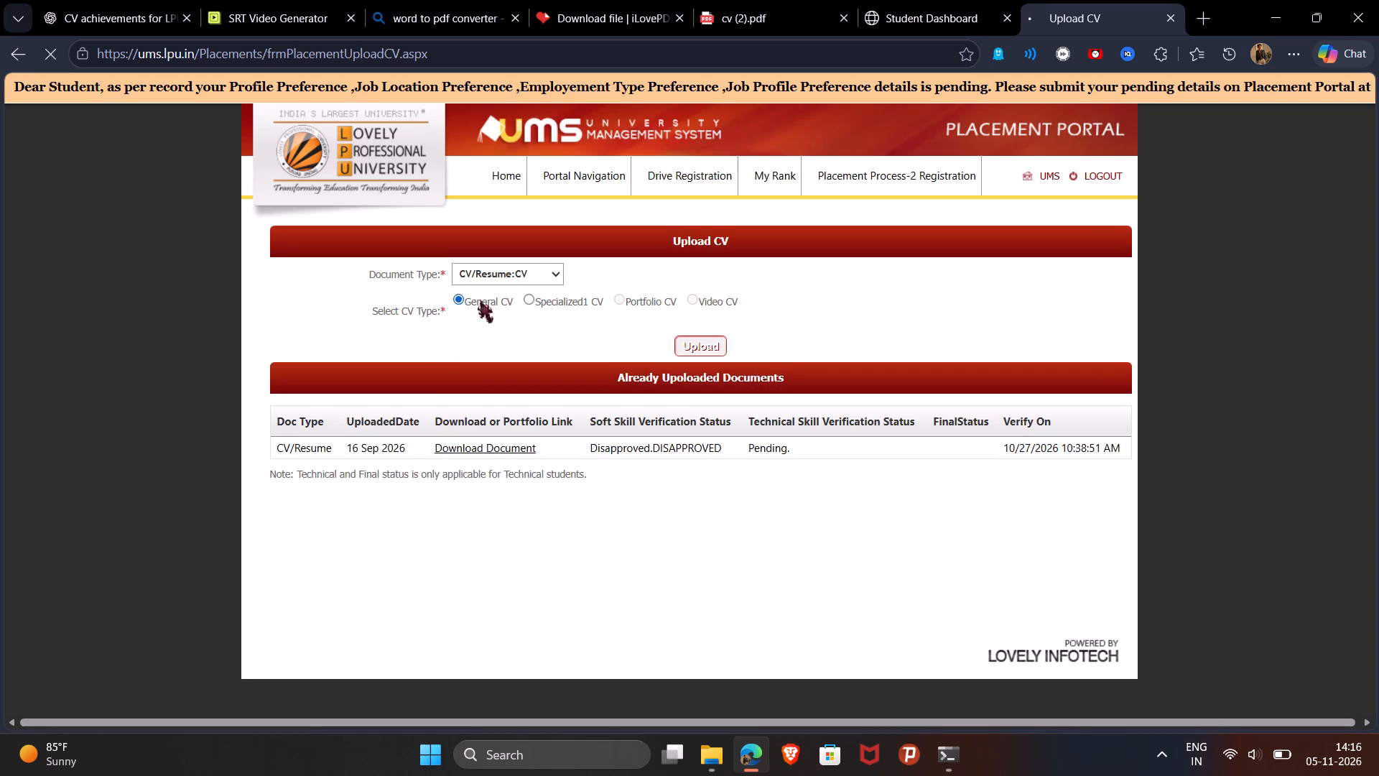
Choose cv (3).pdf from Downloads as the CV file and upload it to the placement portal, dismissing the pending details notices.
{"action": "left_click", "coordinate": [582, 340]}
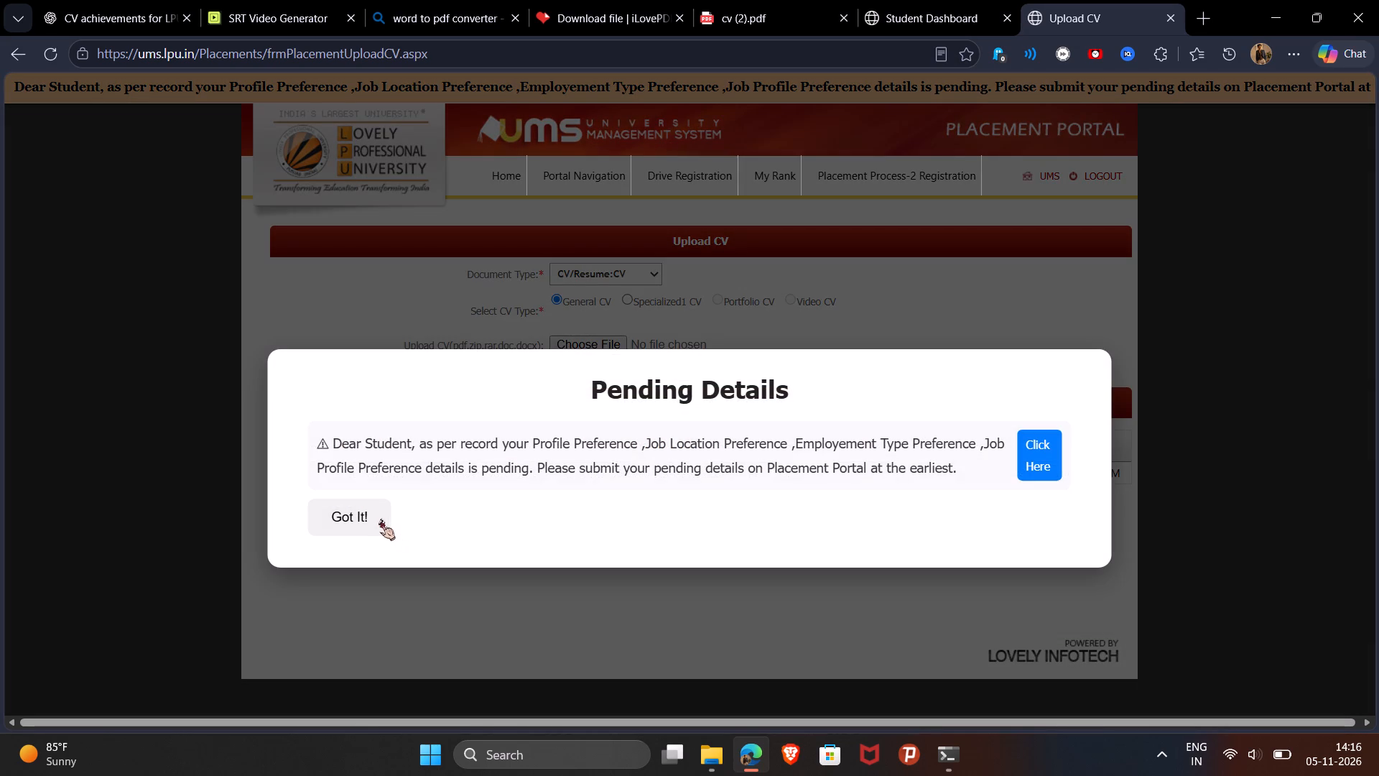
{"action": "left_click", "coordinate": [380, 519]}
{"action": "left_click", "coordinate": [581, 346]}
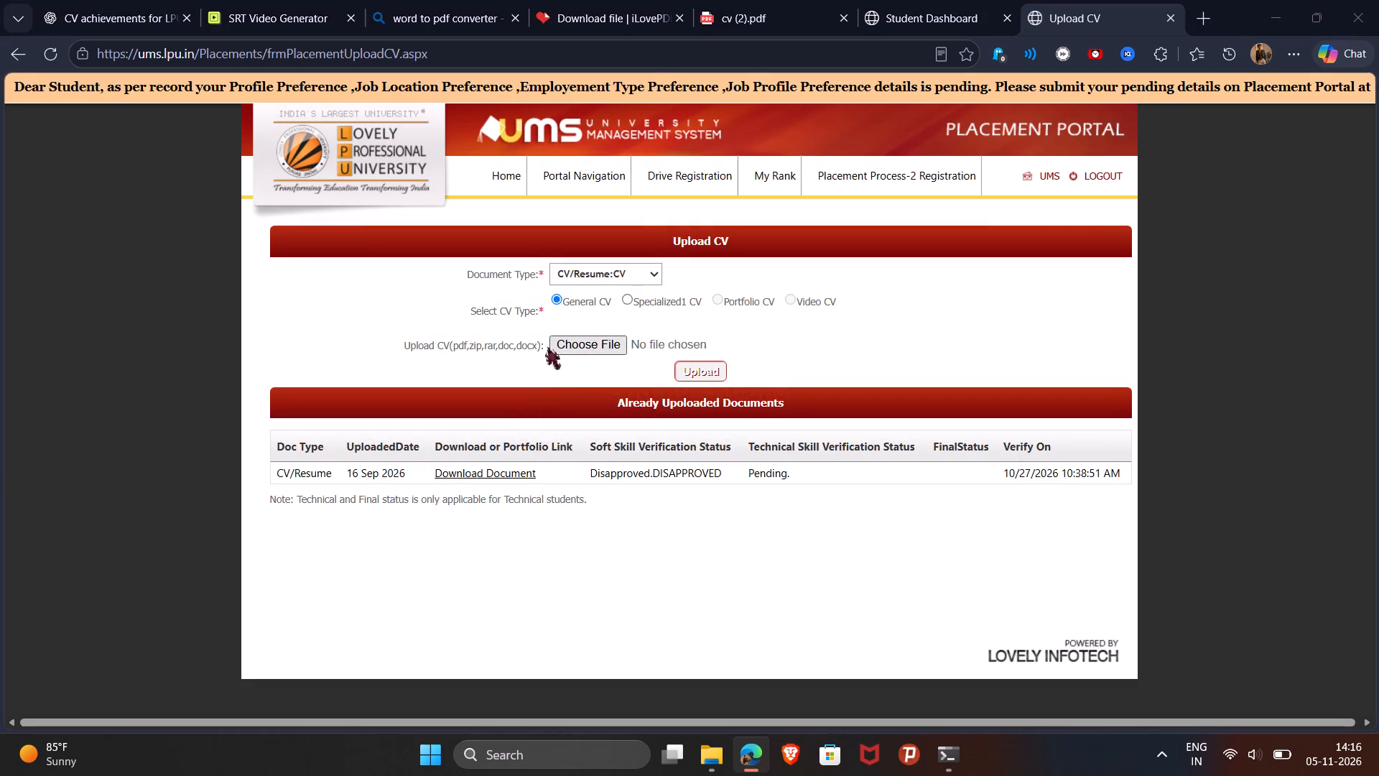
{"action": "left_click", "coordinate": [98, 313]}
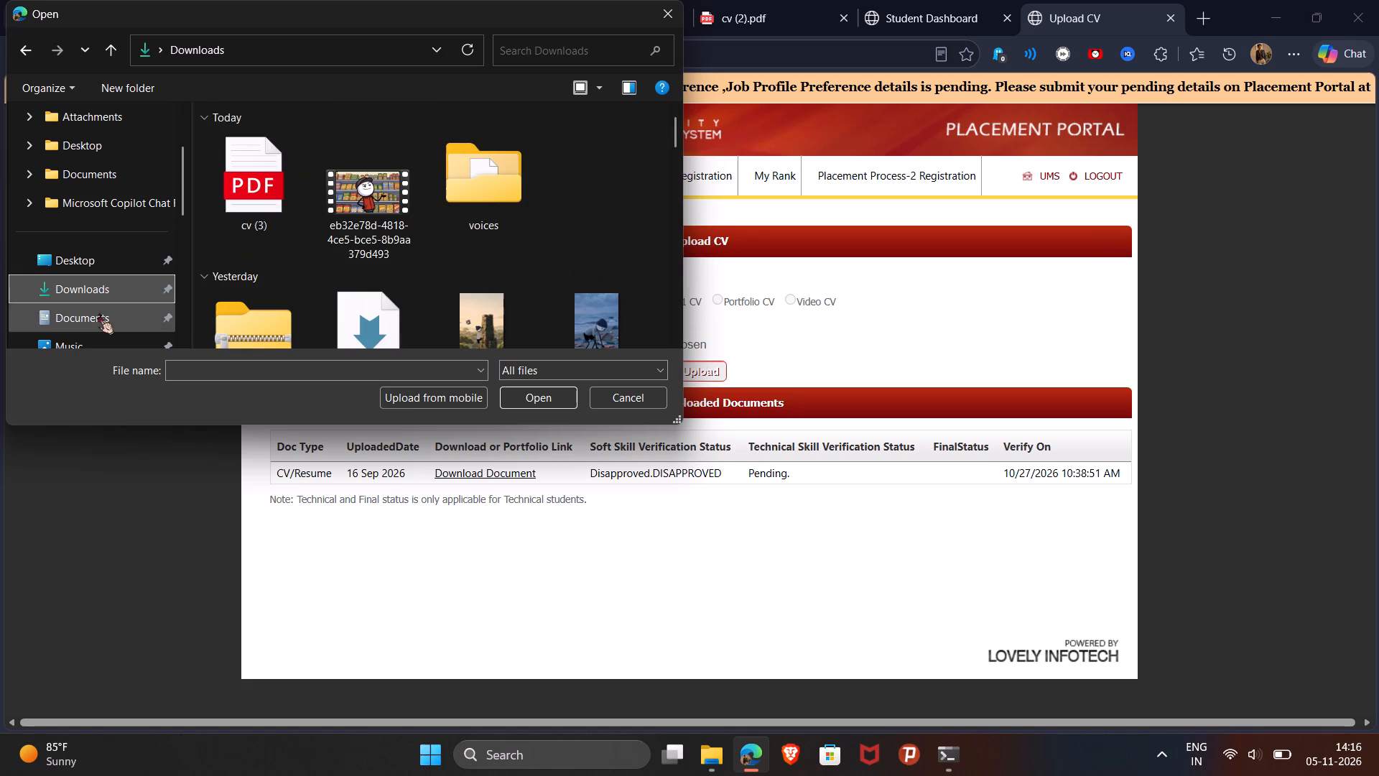
{"action": "left_click", "coordinate": [237, 190]}
{"action": "left_click", "coordinate": [551, 397]}
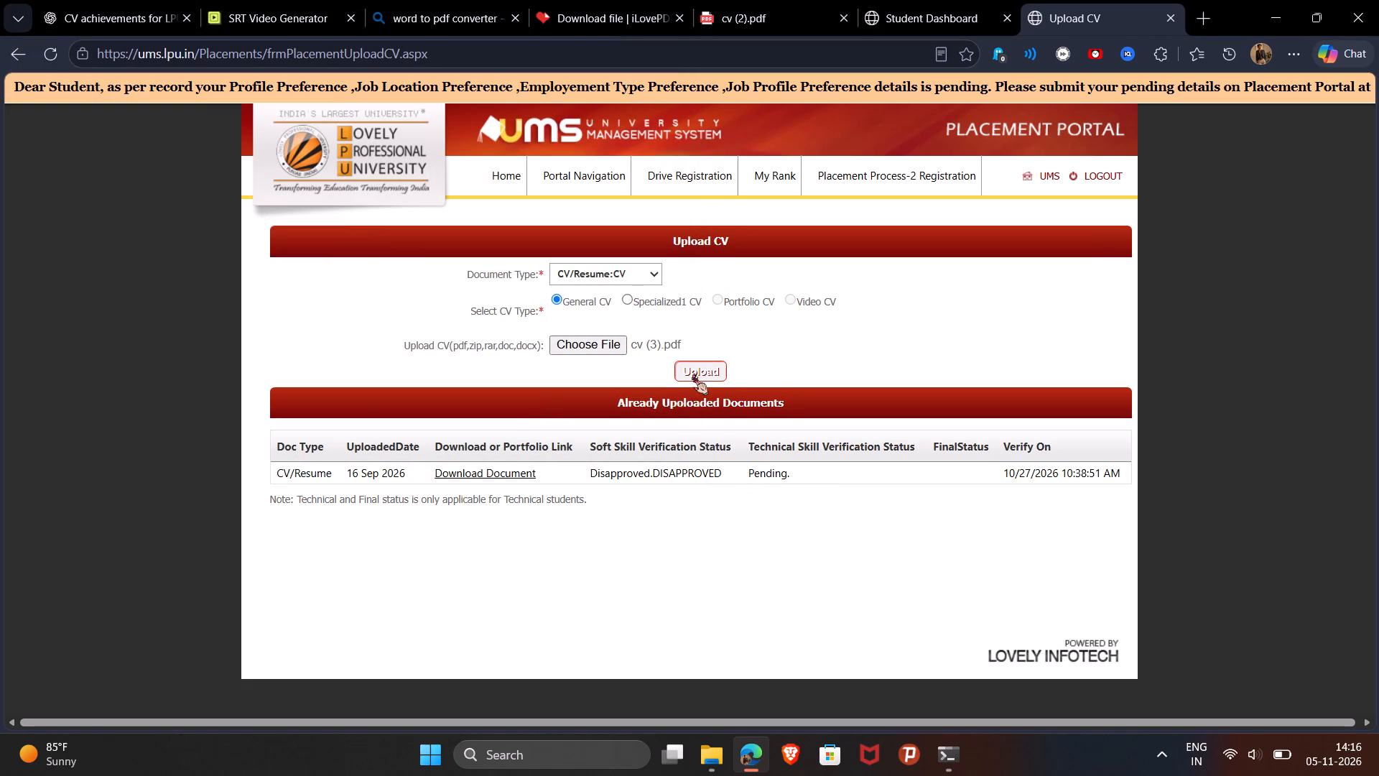
{"action": "left_click", "coordinate": [693, 374]}
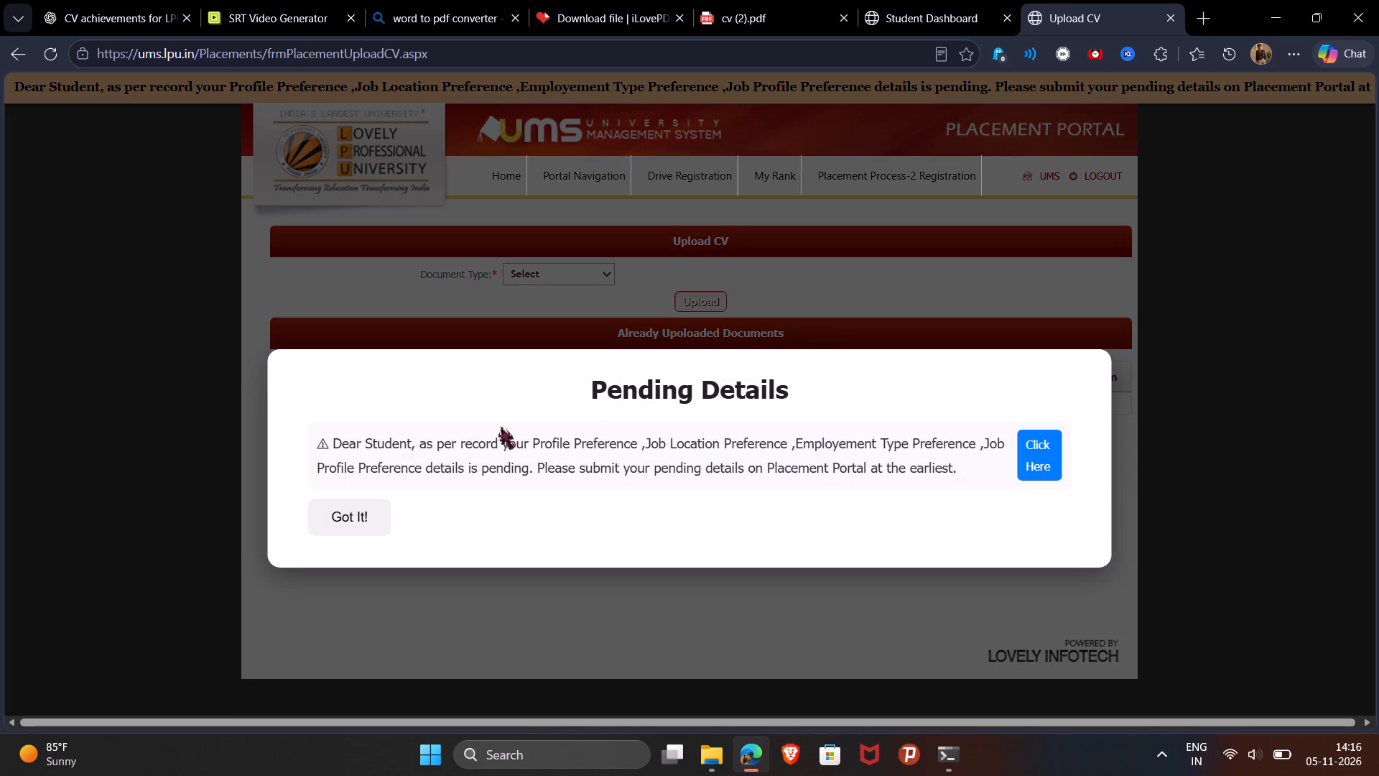
{"action": "left_click", "coordinate": [347, 509]}
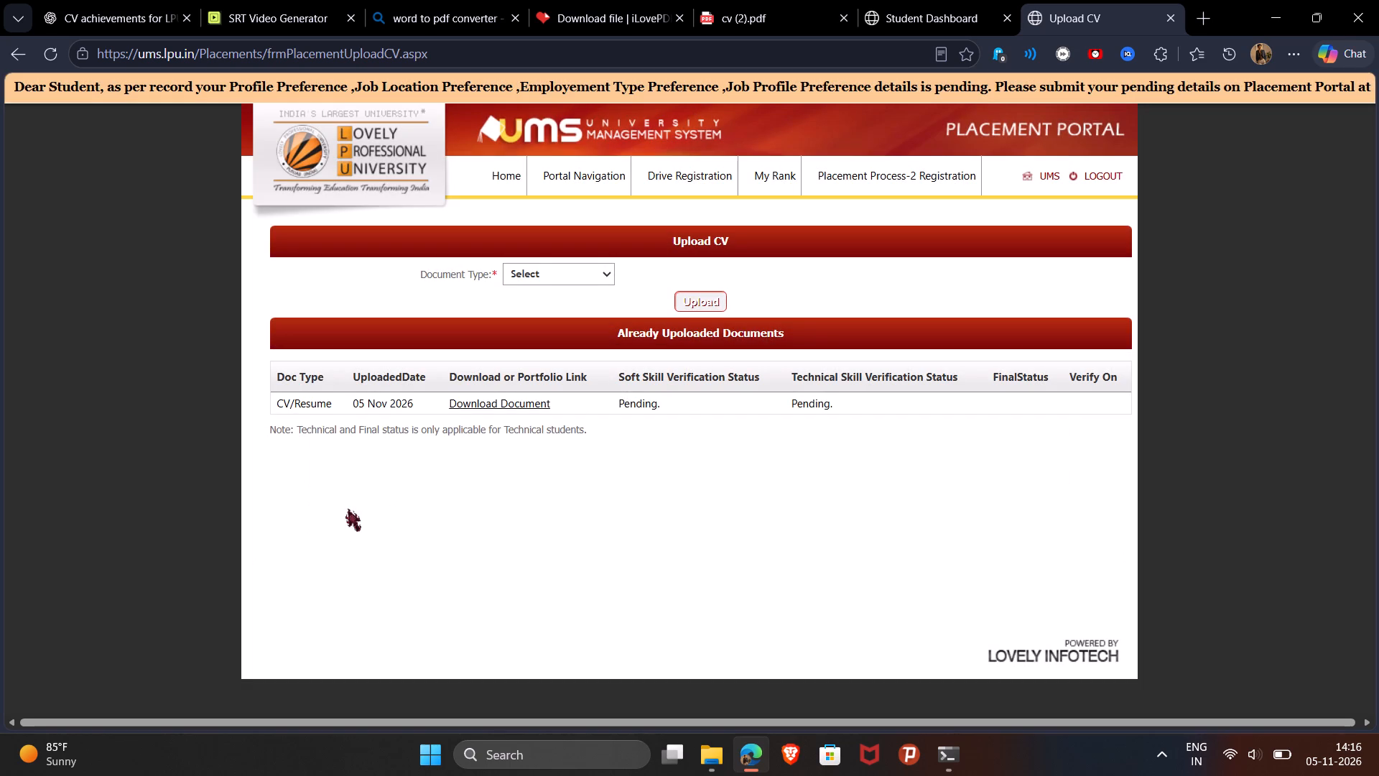
Switch to the open cv (2).pdf tab to view the earlier CV.
{"action": "scroll", "coordinate": [611, 551], "scroll_direction": "down", "scroll_amount": 2}
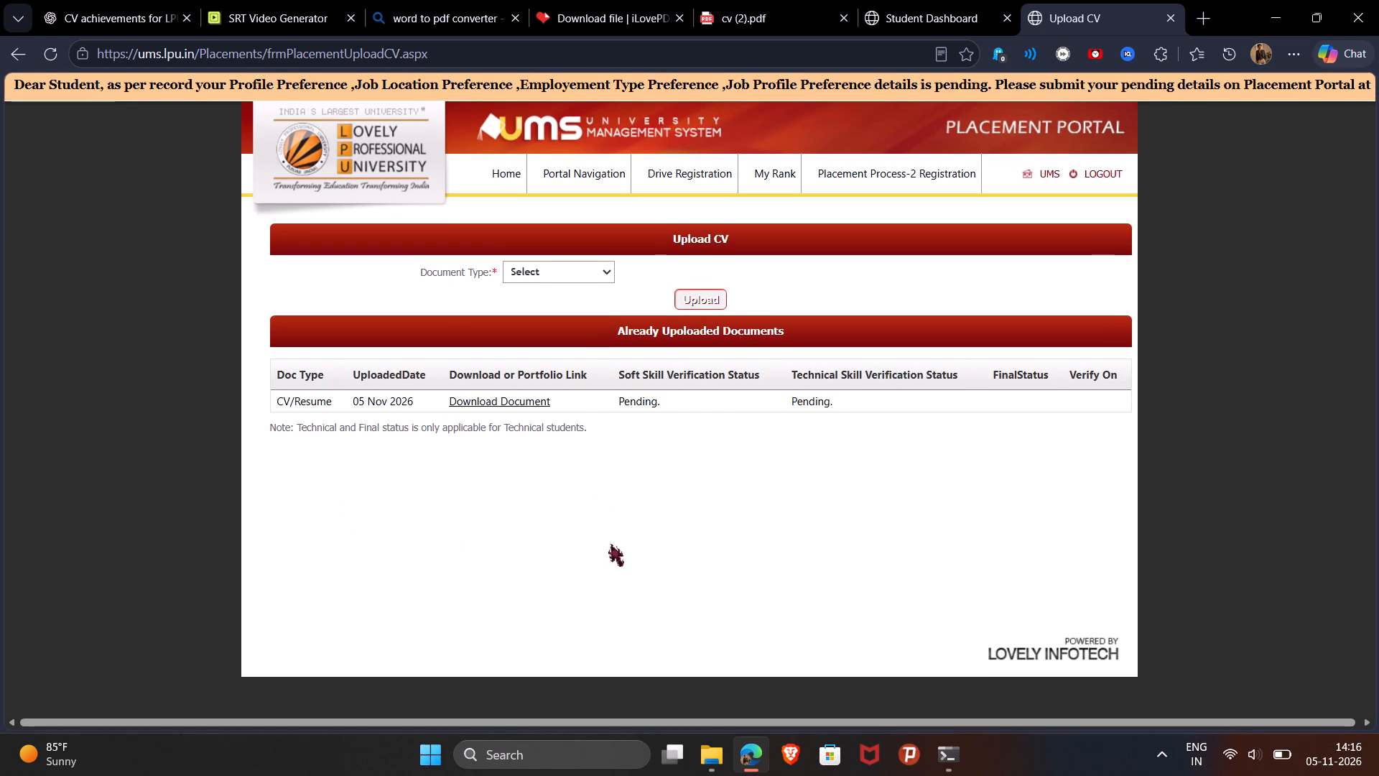
{"action": "left_click", "coordinate": [819, 14]}
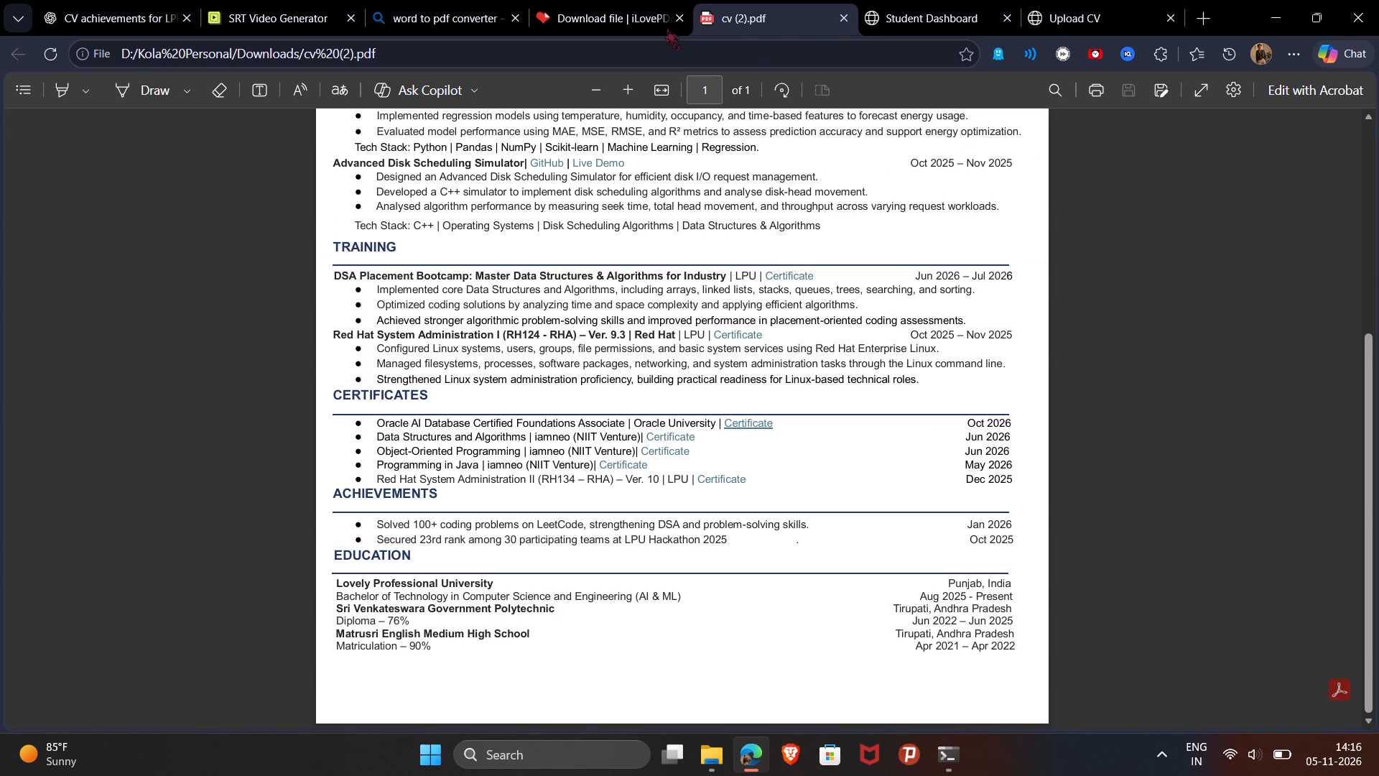
Launch Kuro from the desktop.
{"action": "double_click", "coordinate": [172, 552]}
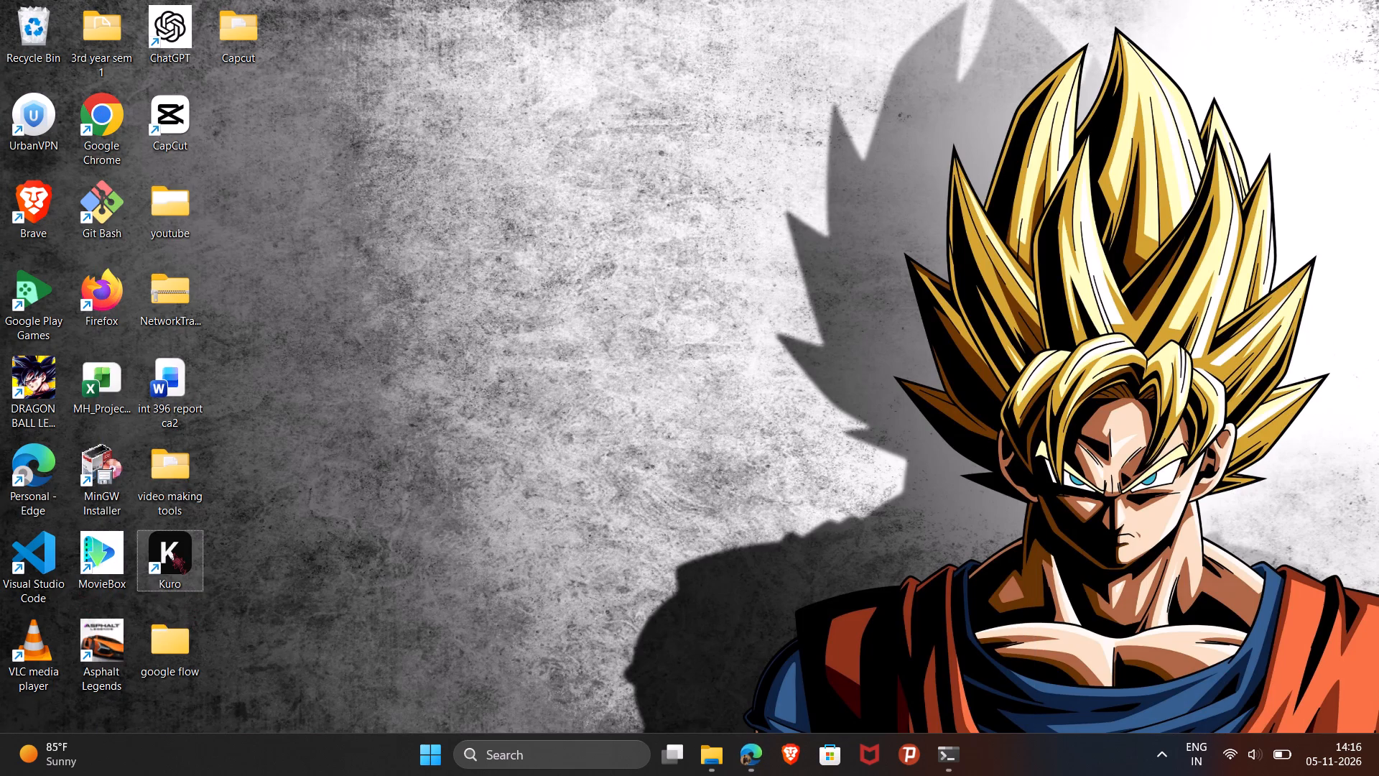
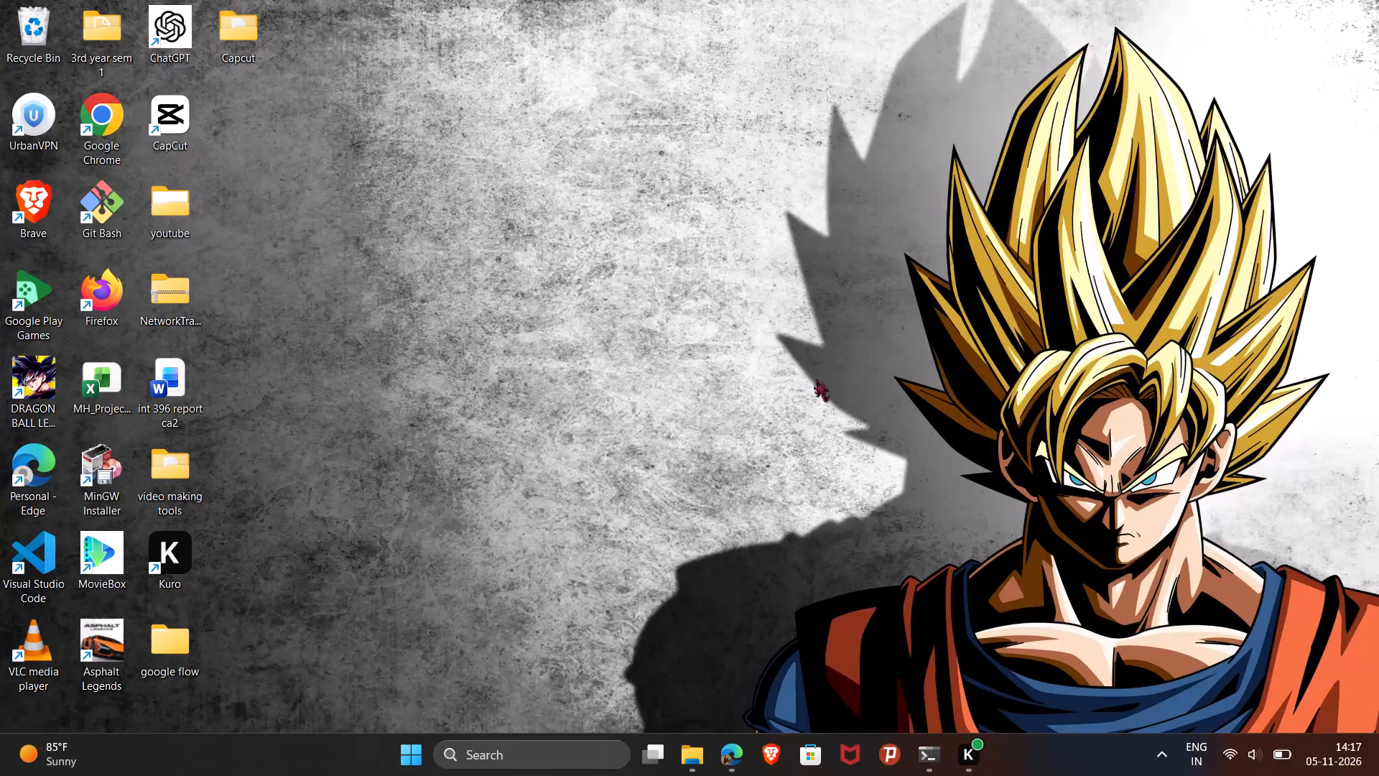
Shut down the computer from the desktop.
{"action": "key", "text": "super+x"}
{"action": "type", "text": "uu"}
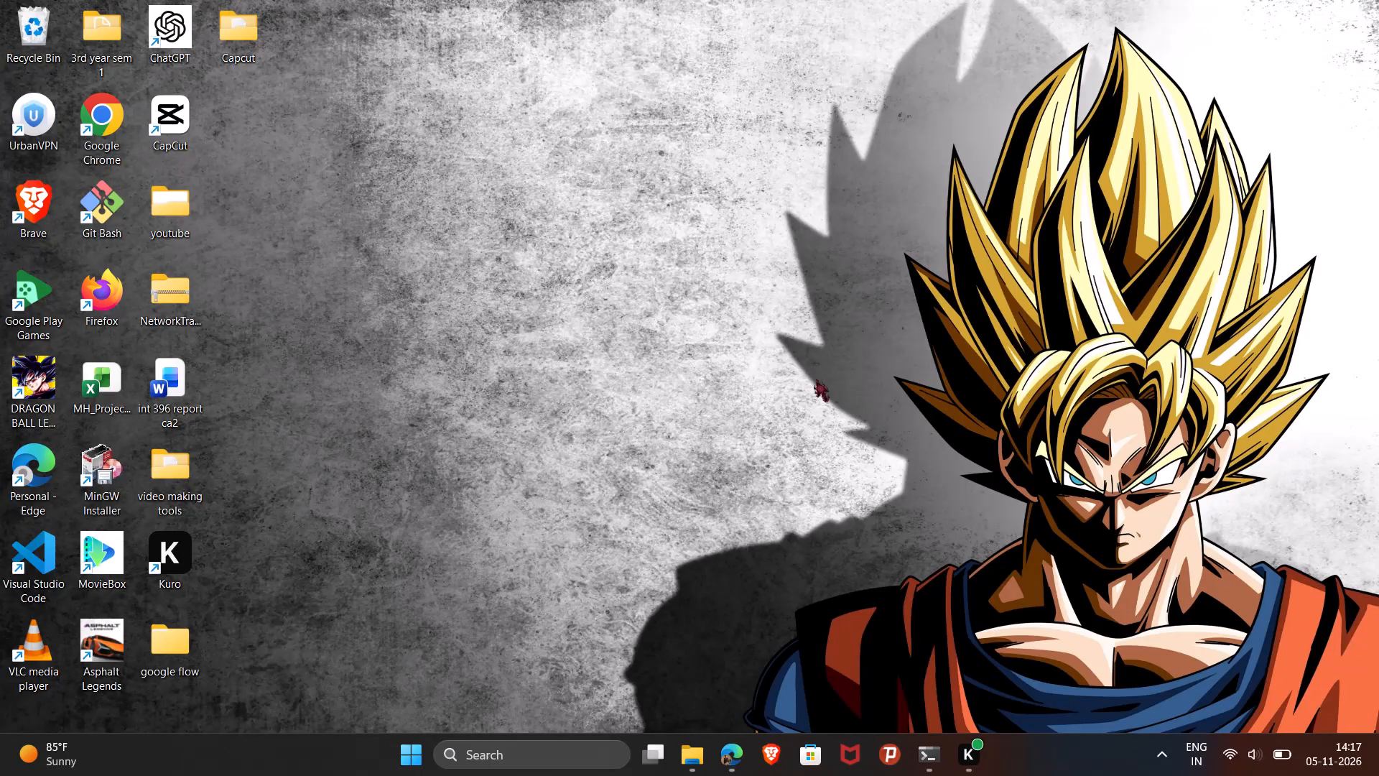